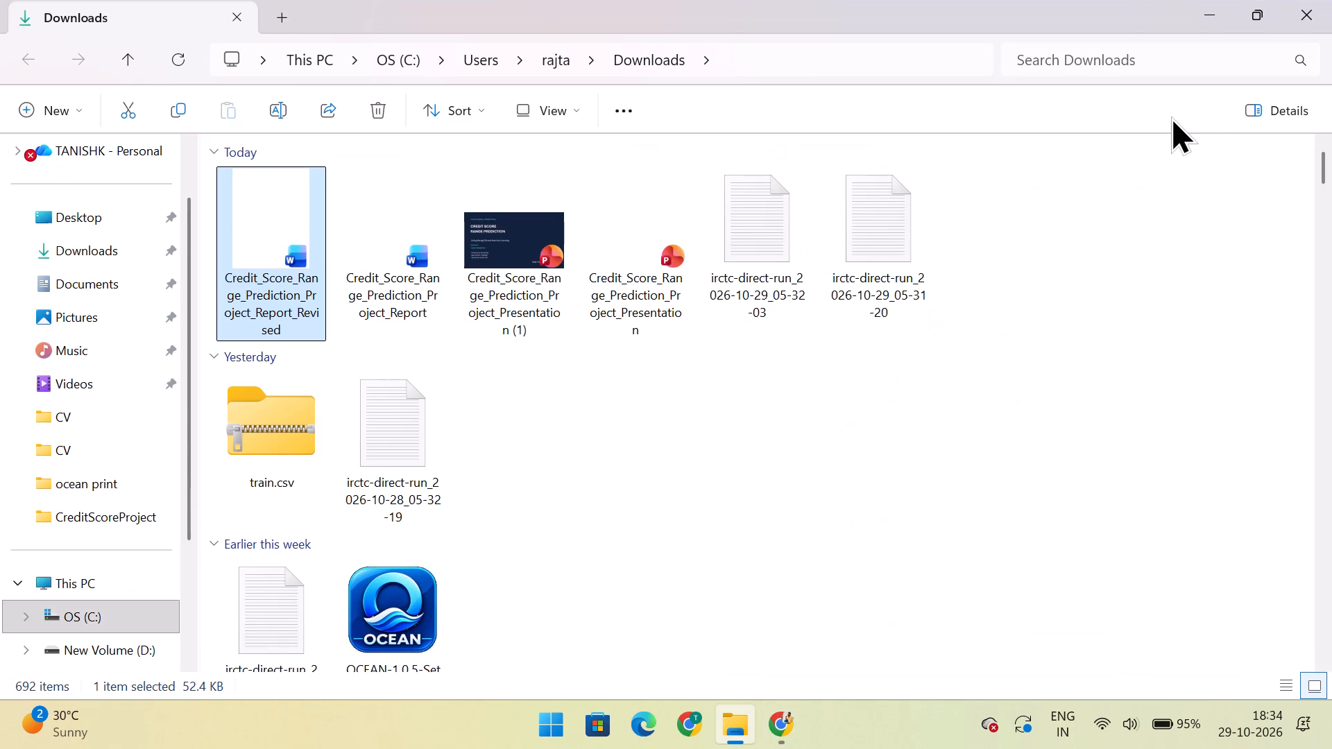
{"action": "key", "text": "Return"}
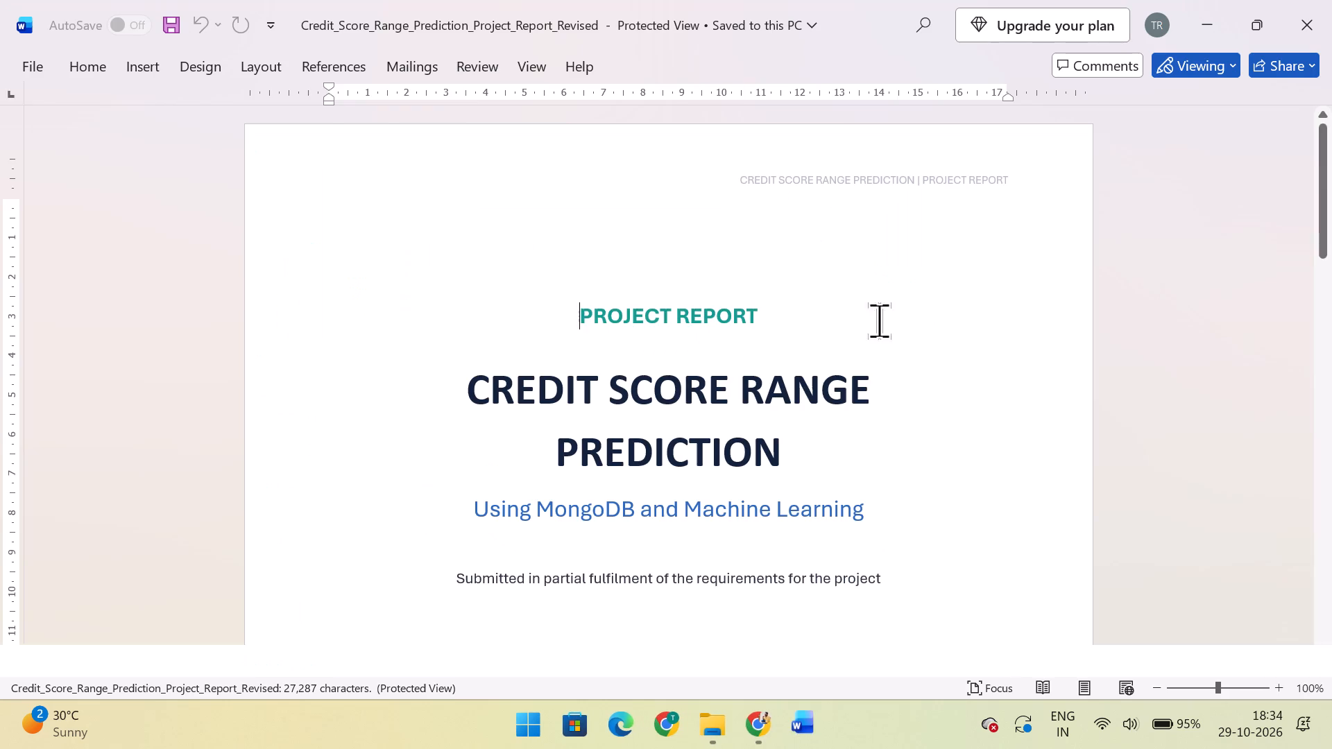
Look through the revised report in Word from the cover page to the end of the document.
{"action": "scroll", "coordinate": [927, 365], "scroll_direction": "down", "scroll_amount": 7}
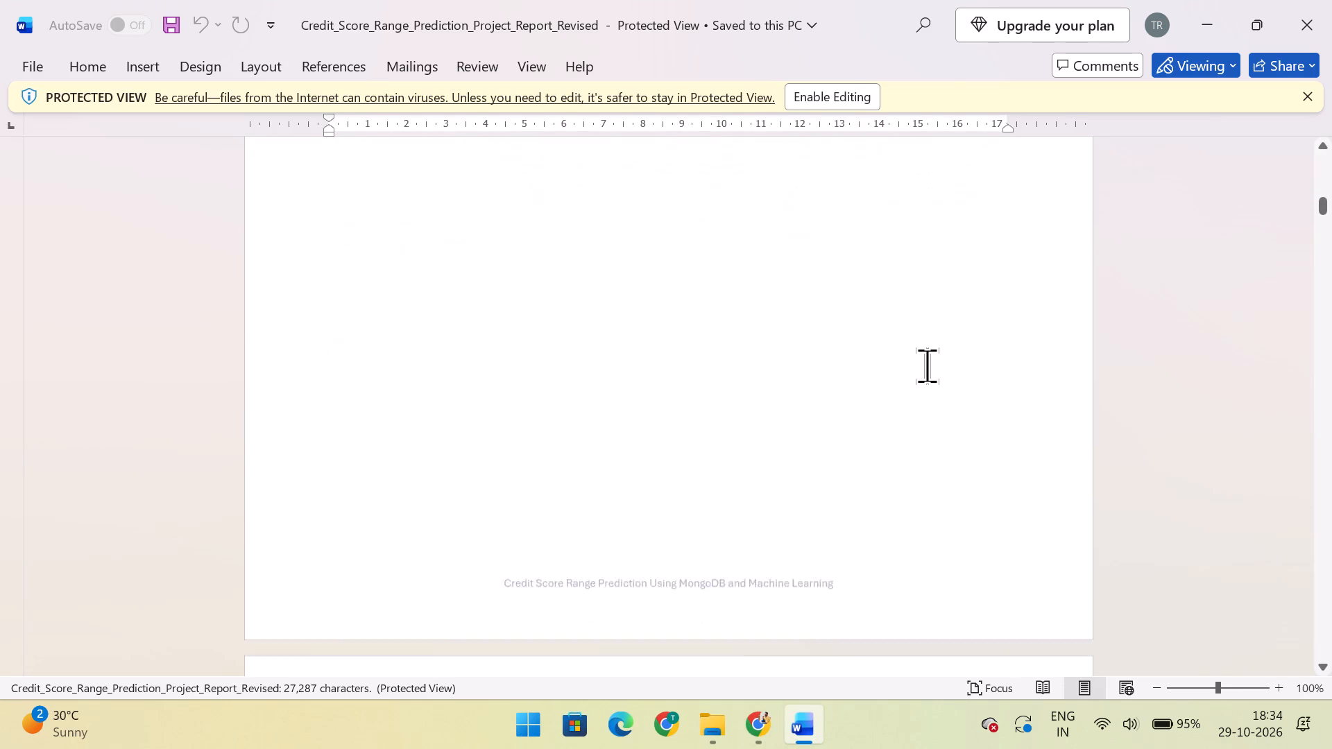
{"action": "scroll", "coordinate": [927, 365], "scroll_direction": "down", "scroll_amount": 4}
{"action": "scroll", "coordinate": [927, 365], "scroll_direction": "up", "scroll_amount": 1}
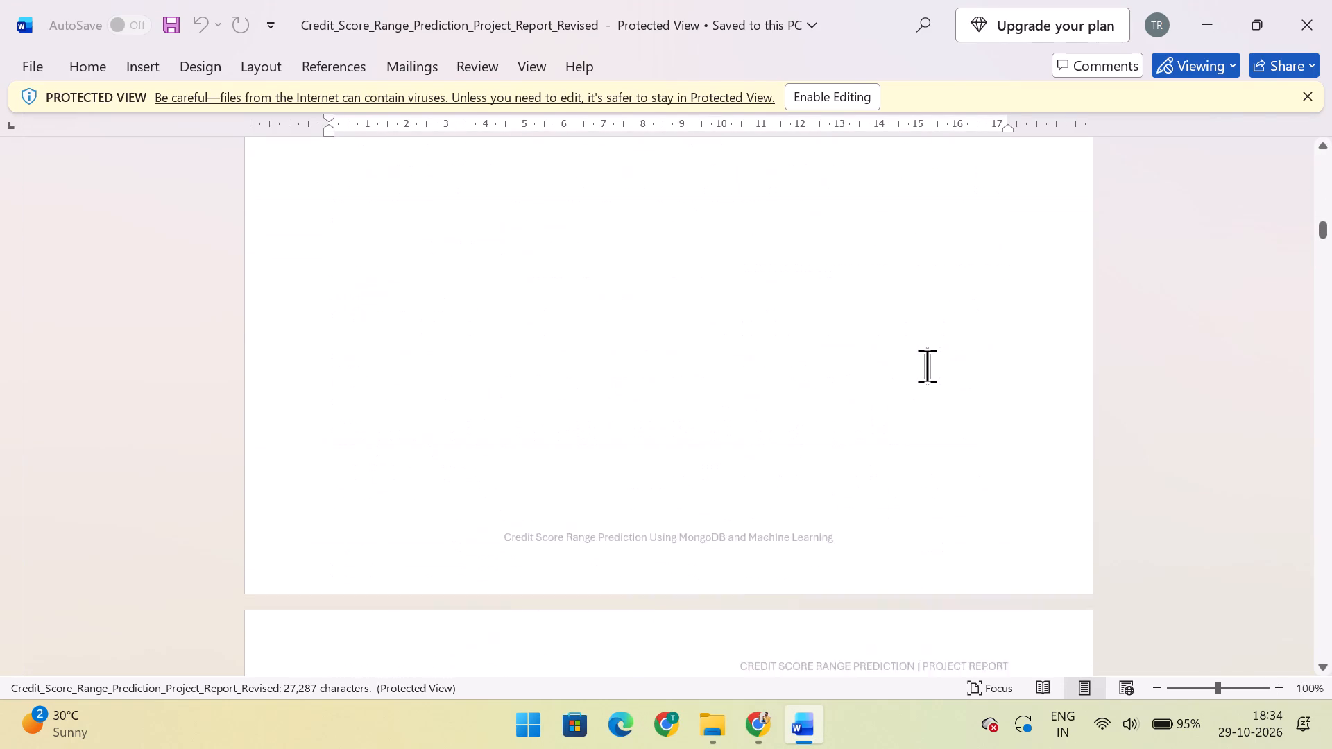
{"action": "scroll", "coordinate": [927, 365], "scroll_direction": "down", "scroll_amount": 11}
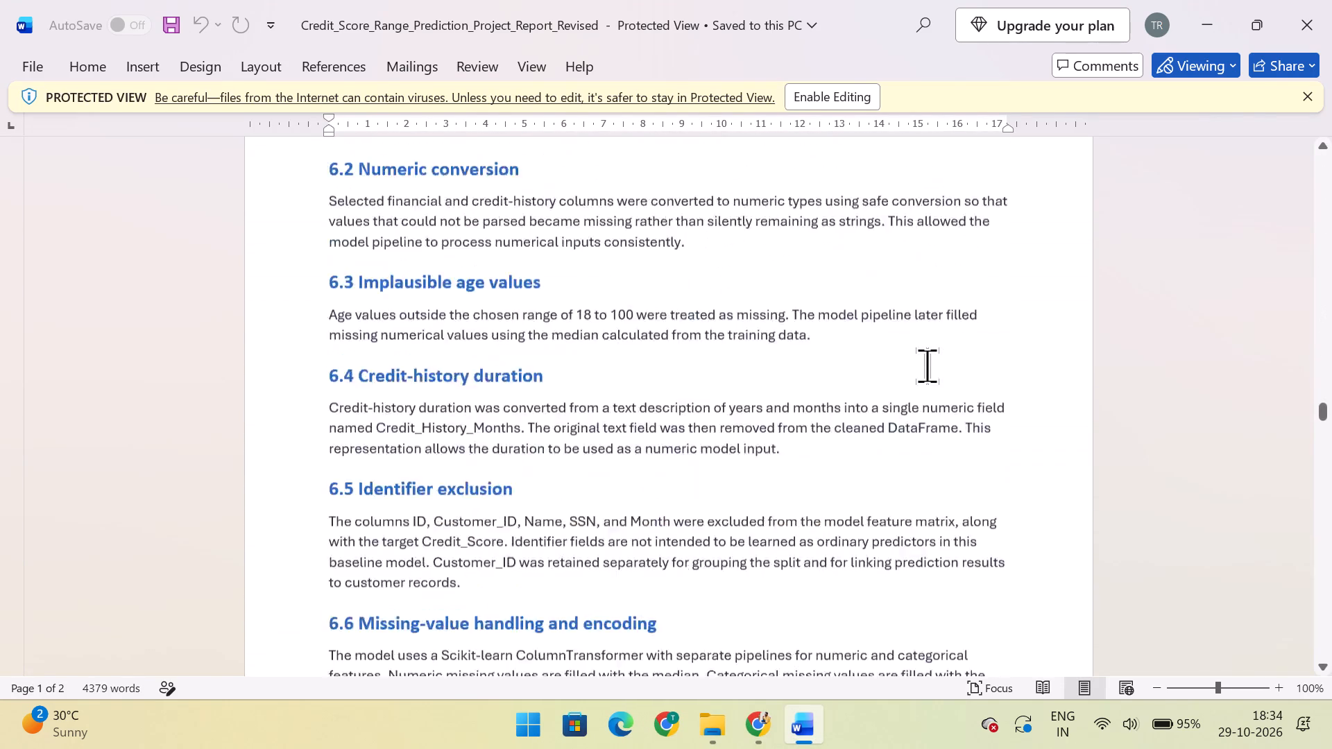
{"action": "scroll", "coordinate": [927, 365], "scroll_direction": "down", "scroll_amount": 20}
{"action": "scroll", "coordinate": [927, 365], "scroll_direction": "down", "scroll_amount": 20}
{"action": "scroll", "coordinate": [927, 365], "scroll_direction": "down", "scroll_amount": 20}
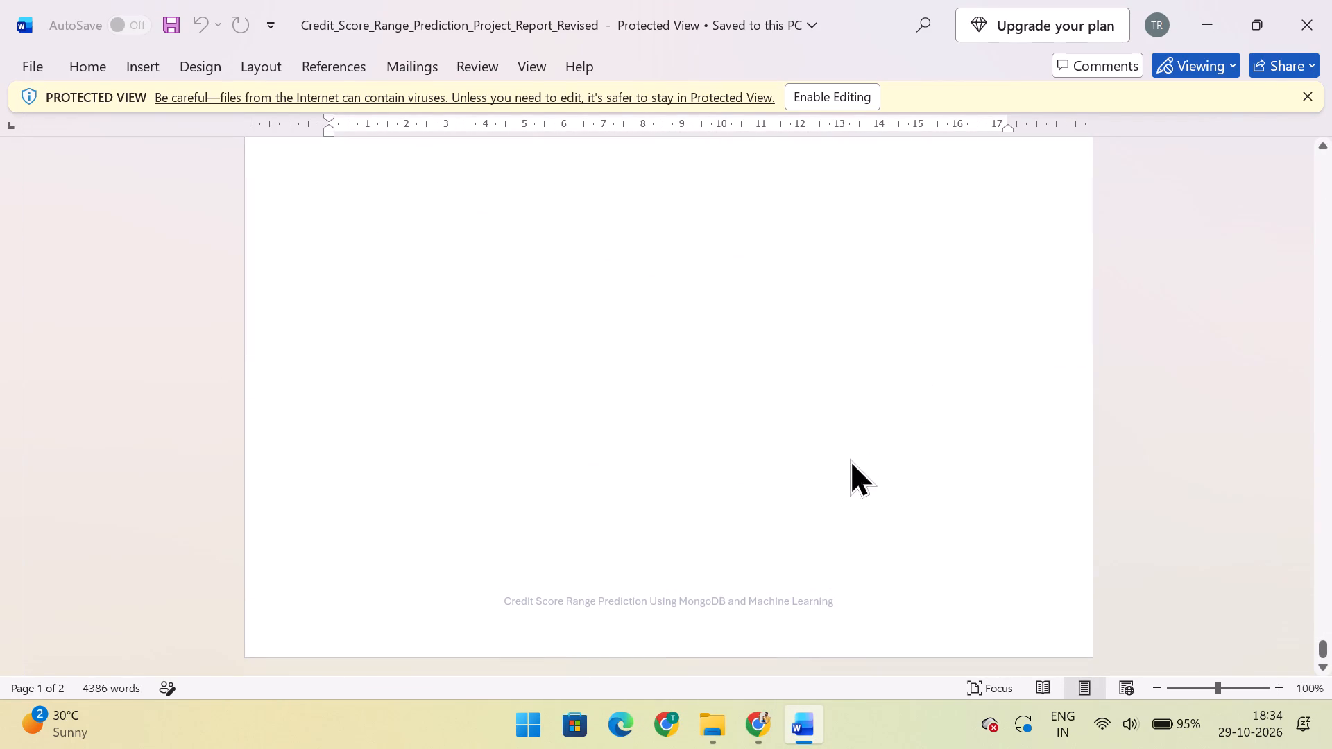
{"action": "scroll", "coordinate": [850, 458], "scroll_direction": "up", "scroll_amount": 1}
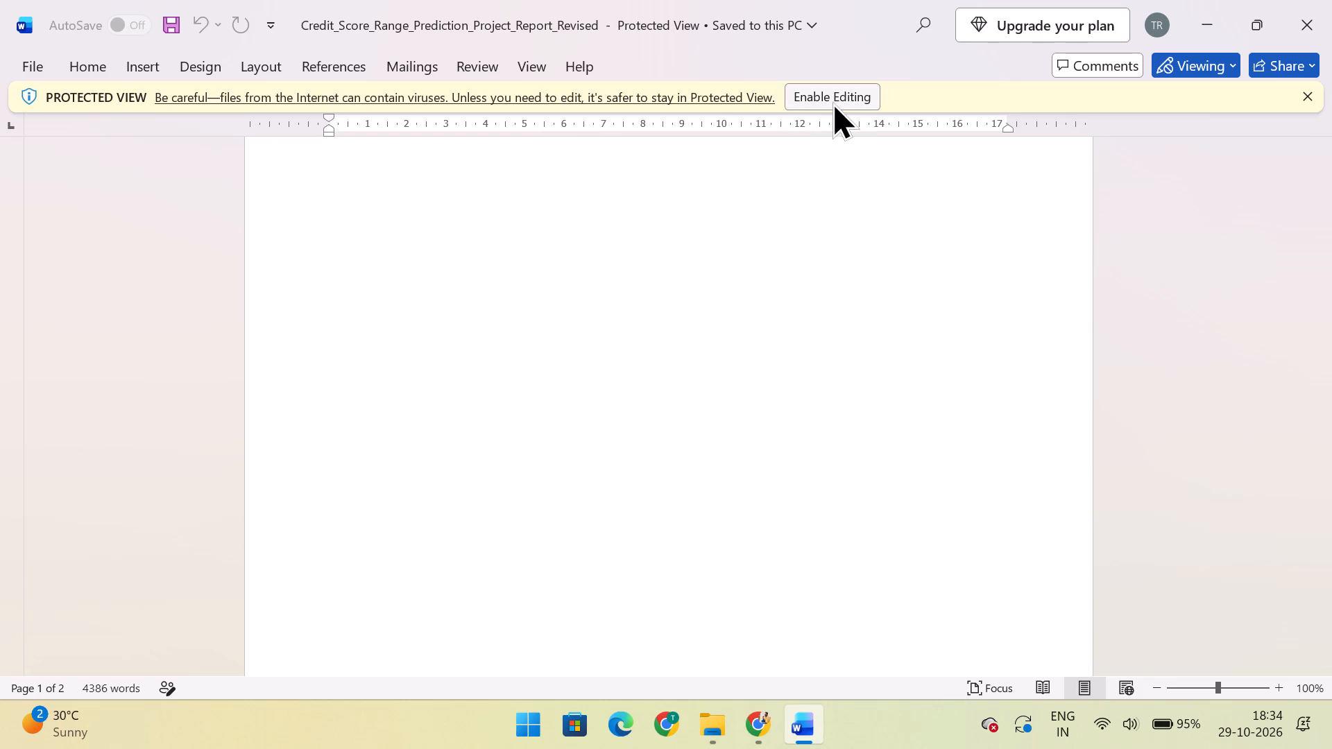
Enable editing of the revised report.
{"action": "left_click", "coordinate": [832, 101]}
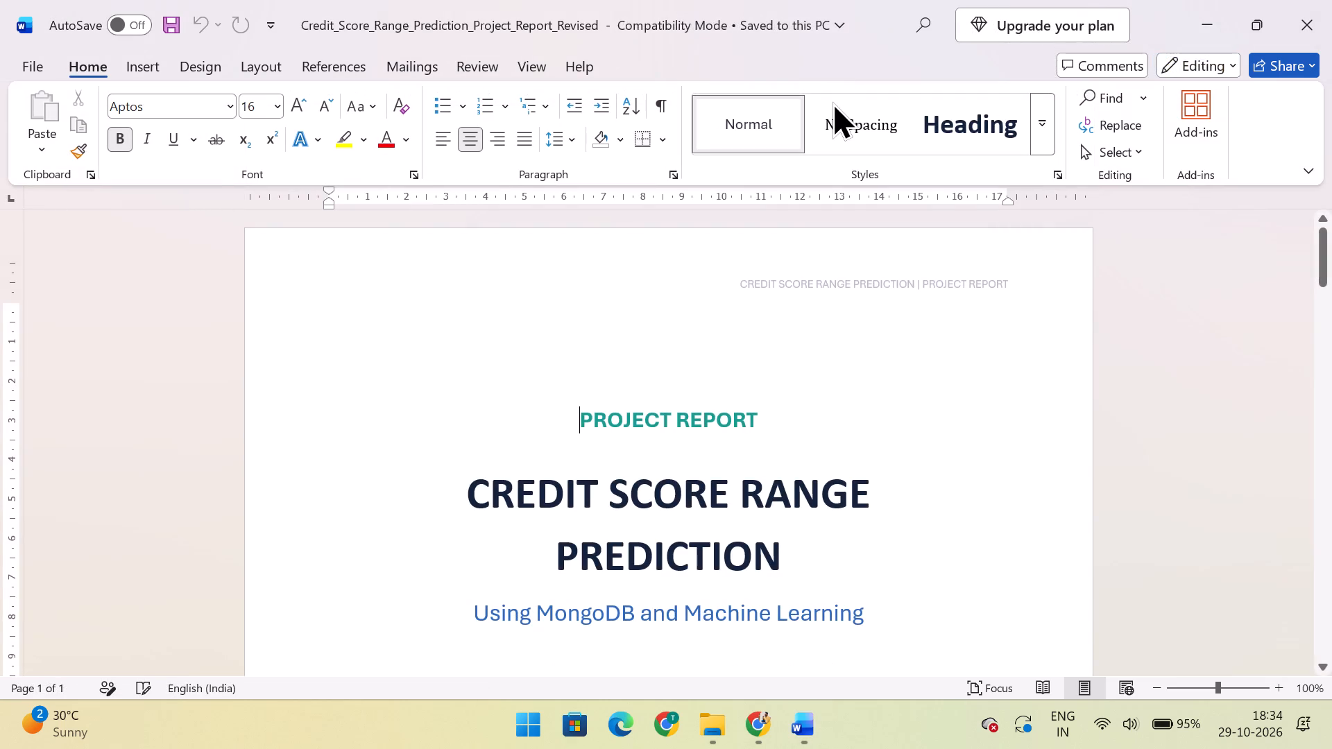
Look over the report's page layout in a multi-page overview, ending at 70% zoom on the cover and declaration pages.
{"action": "scroll", "coordinate": [762, 315], "scroll_direction": "right", "scroll_amount": 1}
{"action": "scroll", "coordinate": [762, 315], "scroll_direction": "left", "scroll_amount": 1}
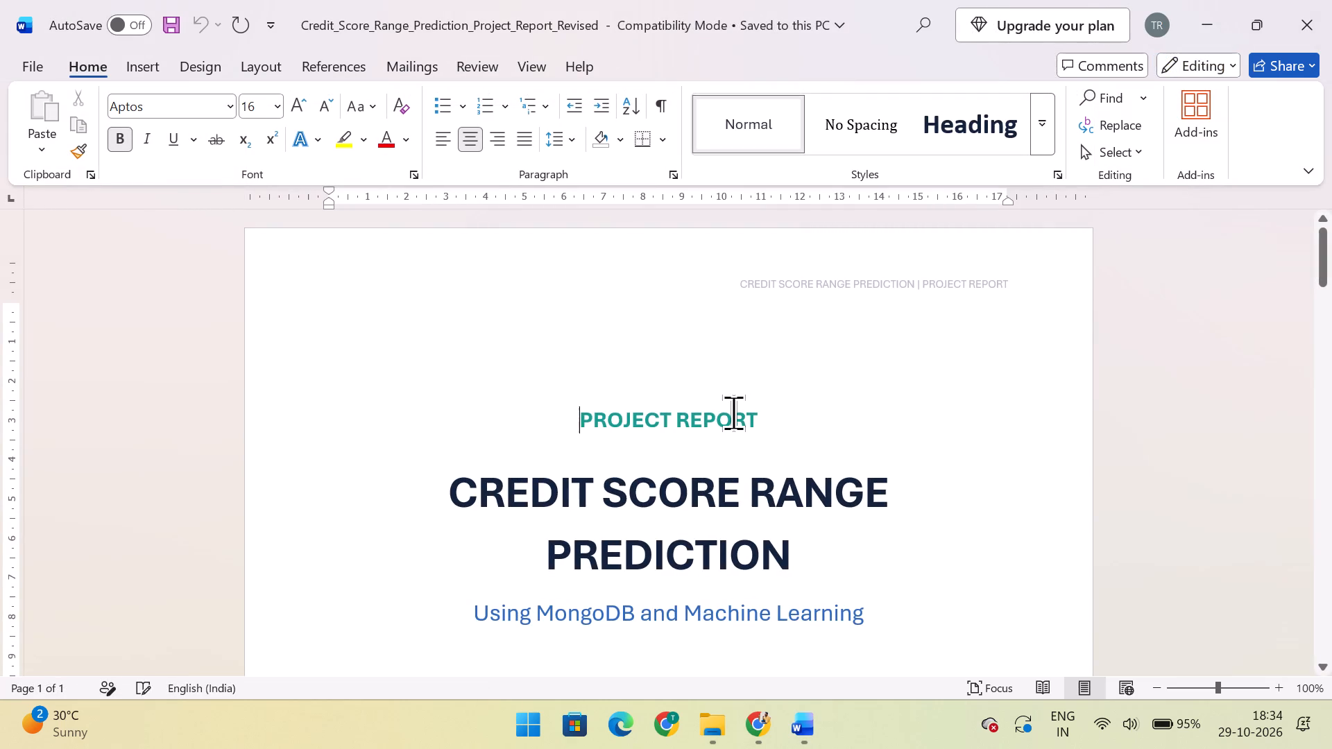
{"action": "scroll", "coordinate": [733, 413], "scroll_direction": "down", "scroll_amount": 5, "text": "ctrl"}
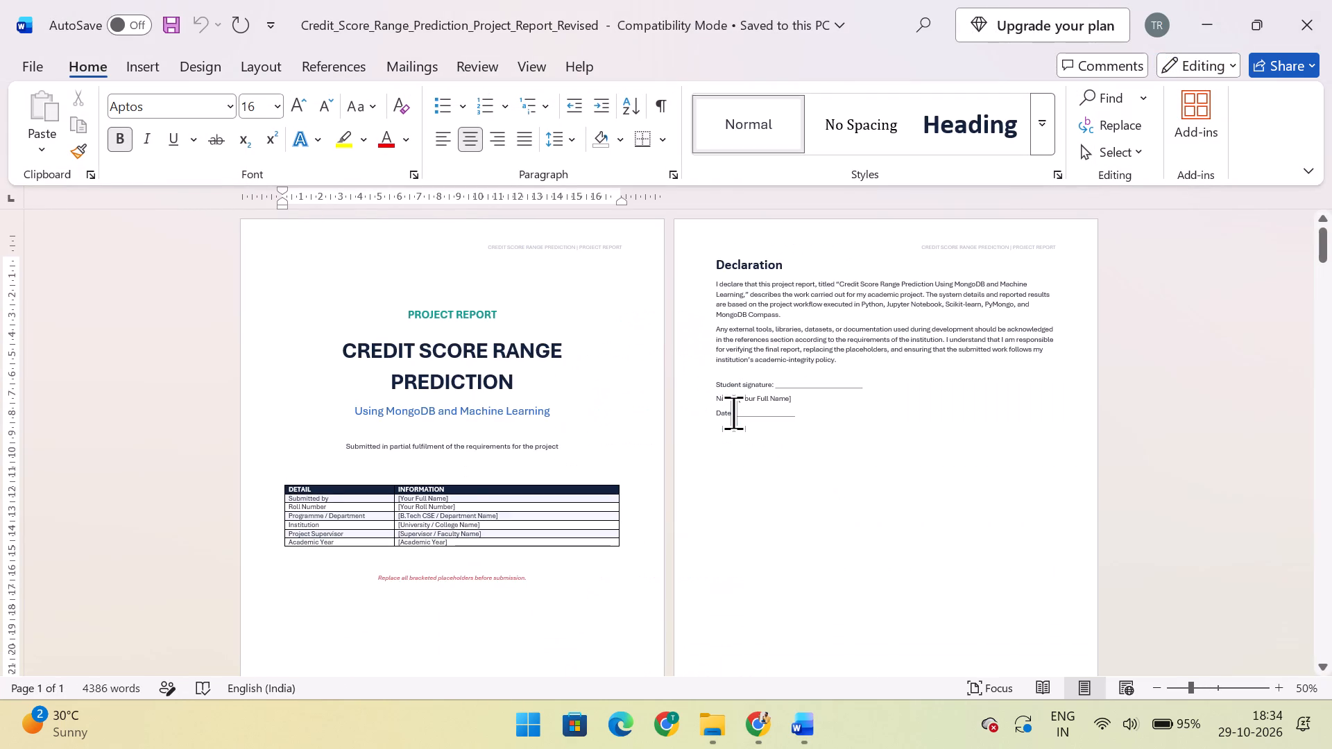
{"action": "scroll", "coordinate": [733, 413], "scroll_direction": "down", "scroll_amount": 3, "text": "ctrl"}
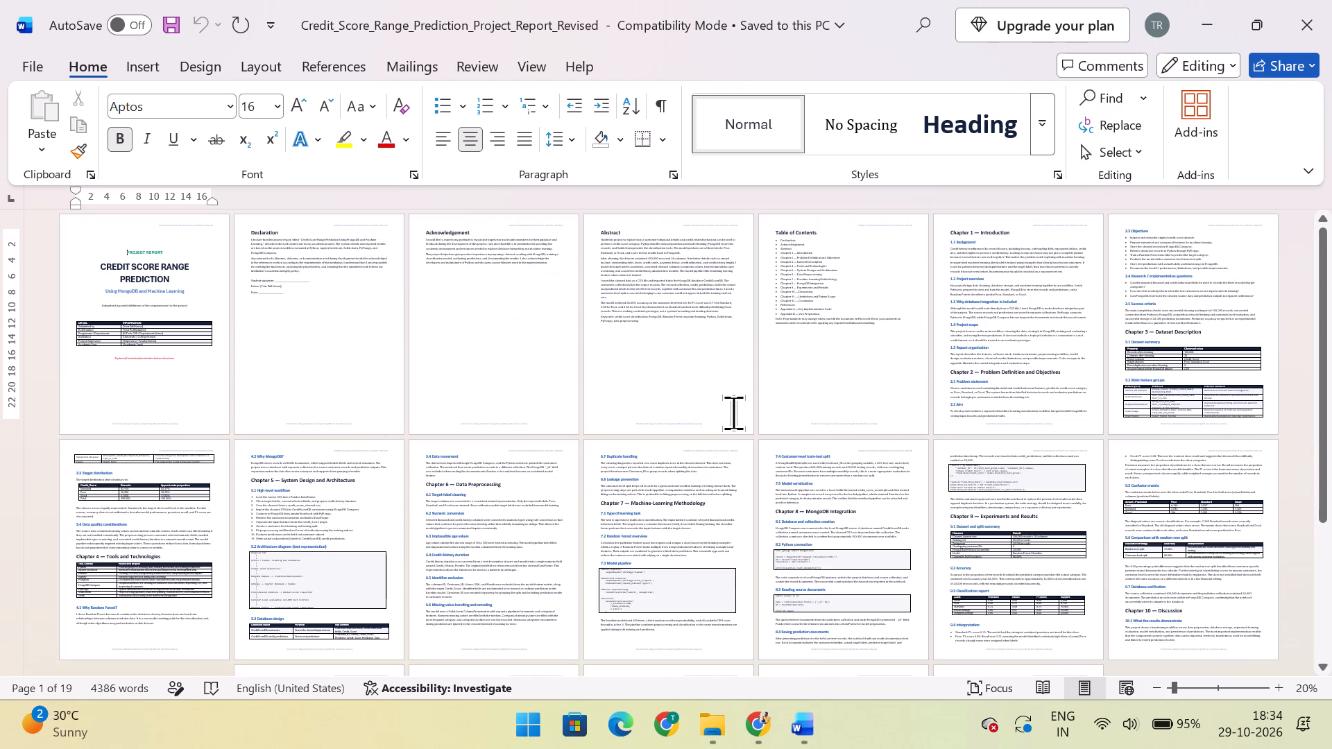
{"action": "scroll", "coordinate": [733, 413], "scroll_direction": "up", "scroll_amount": 3, "text": "ctrl"}
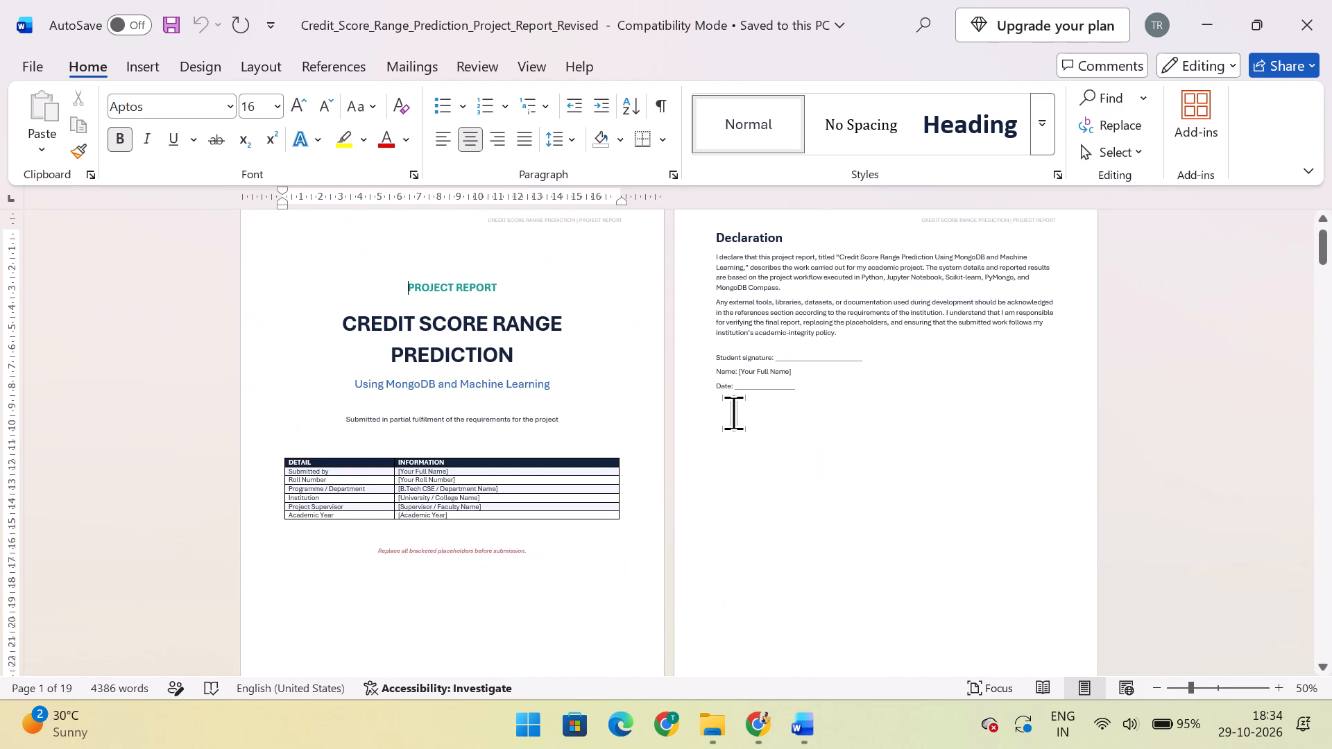
{"action": "scroll", "coordinate": [733, 413], "scroll_direction": "up", "scroll_amount": 2, "text": "ctrl"}
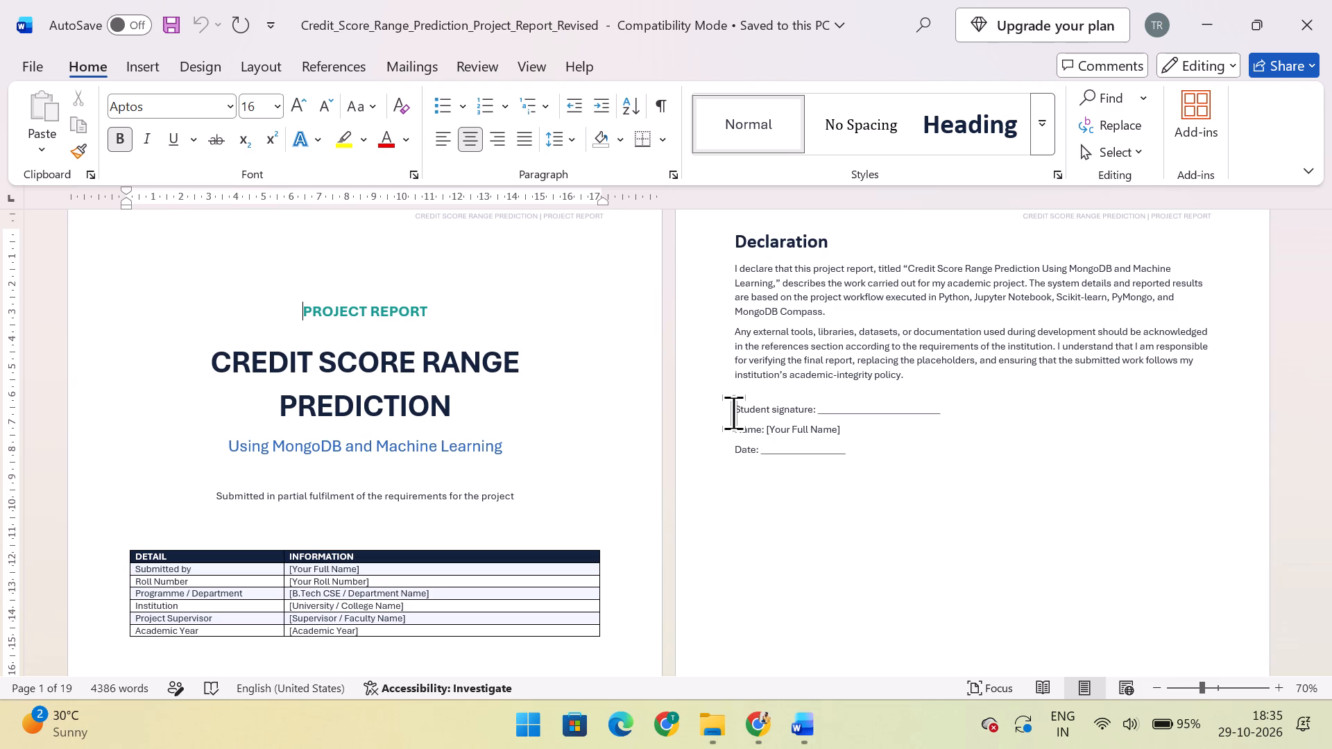
{"action": "scroll", "coordinate": [431, 546], "scroll_direction": "down", "scroll_amount": 1}
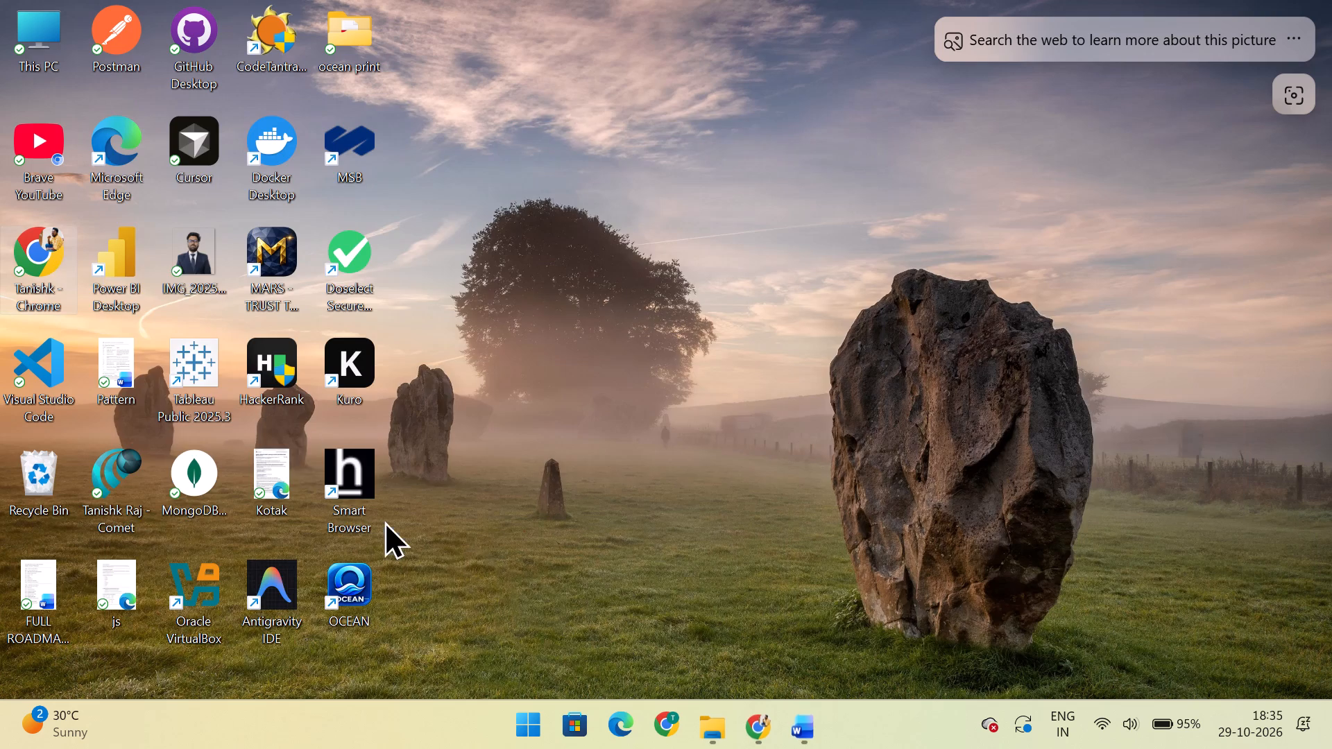
Open YouTube in Brave and play the "Kuchh To Jarur Bate Gabad Ghotala" mix from the home feed.
{"action": "double_click", "coordinate": [34, 137]}
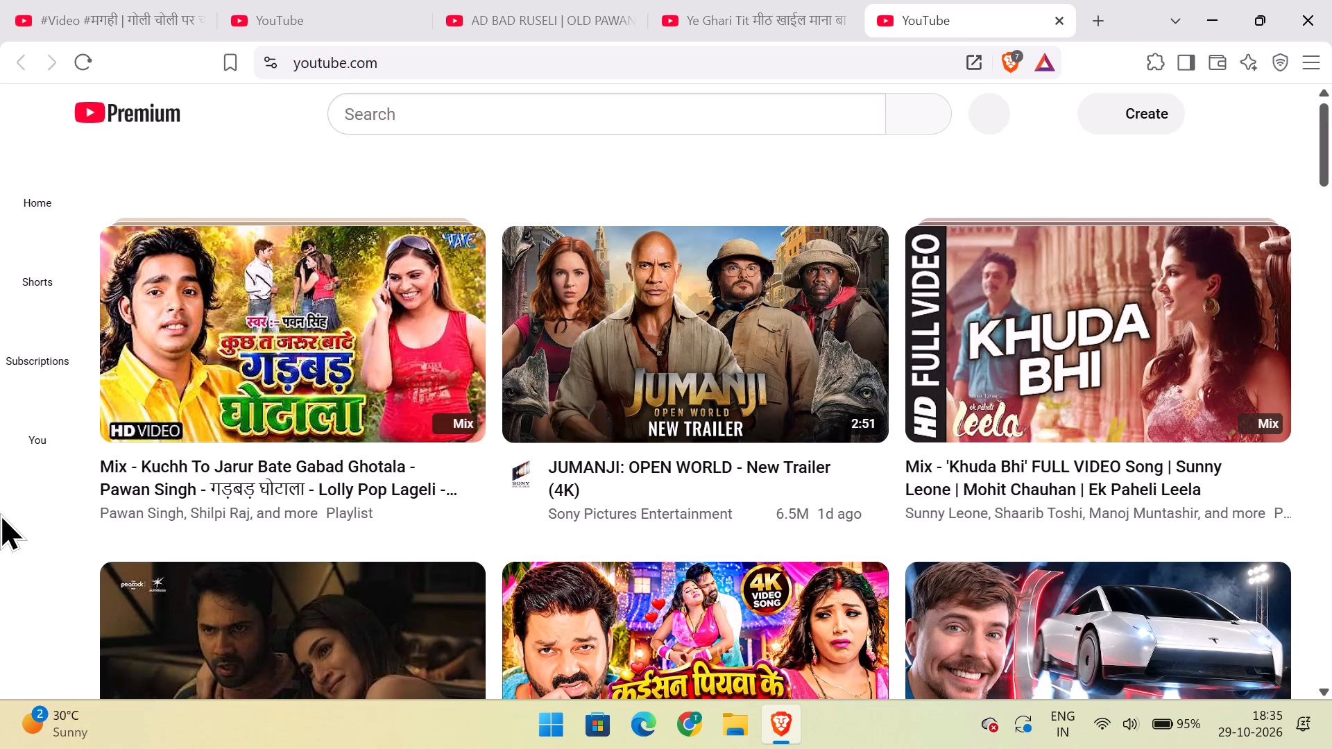
{"action": "scroll", "coordinate": [0, 513], "scroll_direction": "down", "scroll_amount": 1}
{"action": "scroll", "coordinate": [65, 488], "scroll_direction": "right", "scroll_amount": 1}
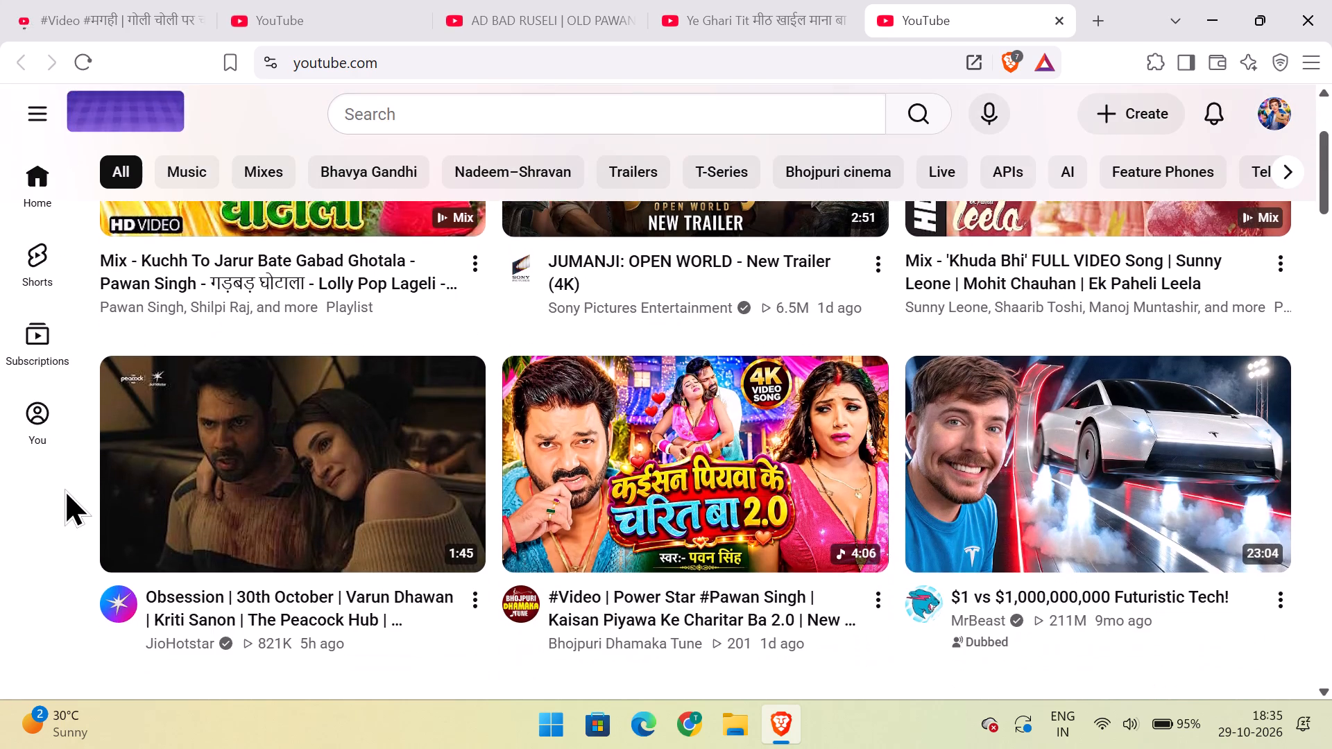
{"action": "scroll", "coordinate": [65, 488], "scroll_direction": "right", "scroll_amount": 1}
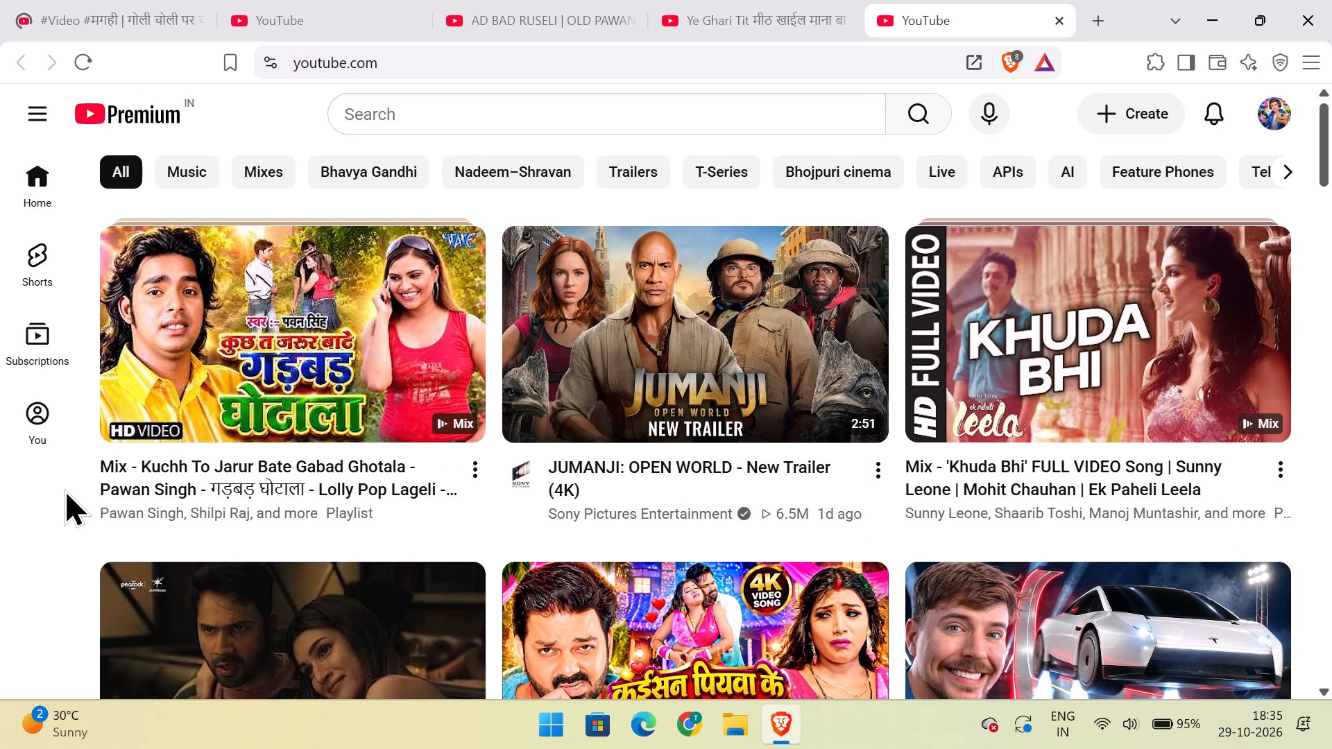
{"action": "scroll", "coordinate": [65, 488], "scroll_direction": "up", "scroll_amount": 1}
{"action": "left_click", "coordinate": [238, 313]}
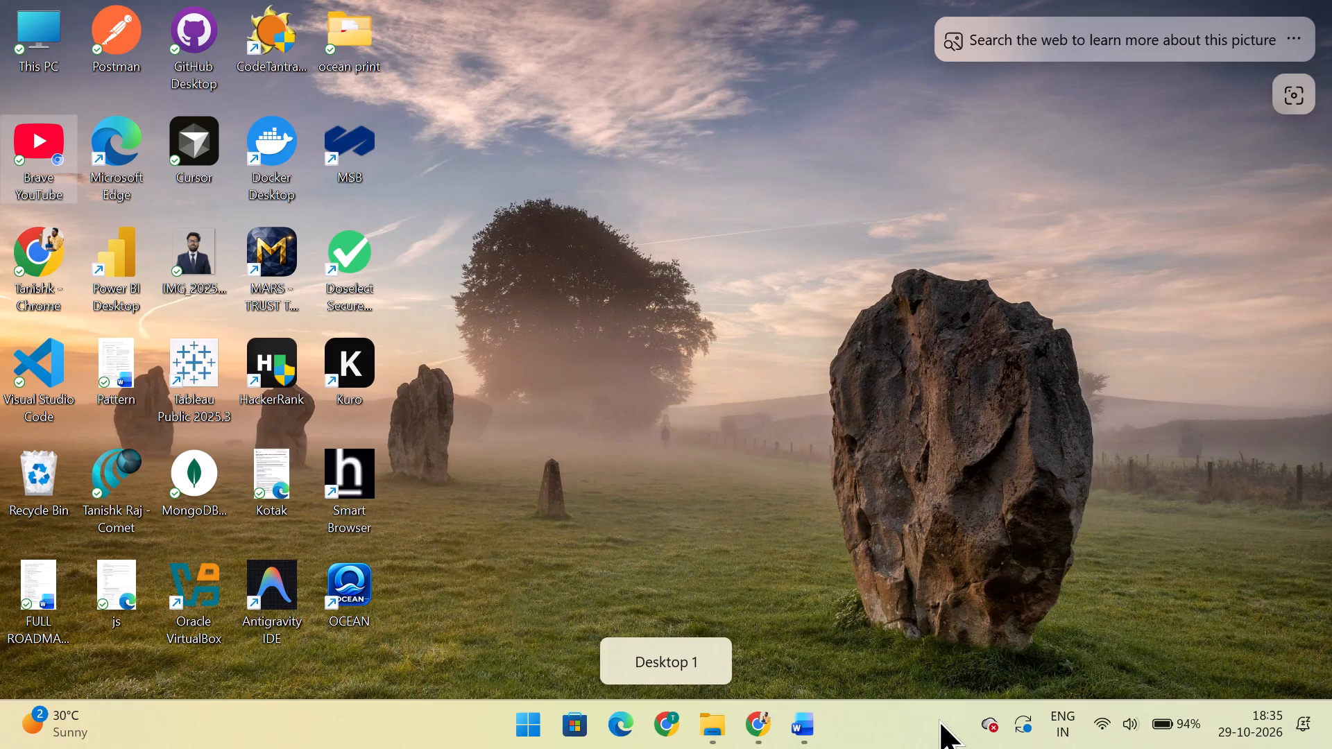
Return to the report in Word and replace the "Submitted by" placeholder in the cover-page table with the student's name.
{"action": "left_click", "coordinate": [787, 718]}
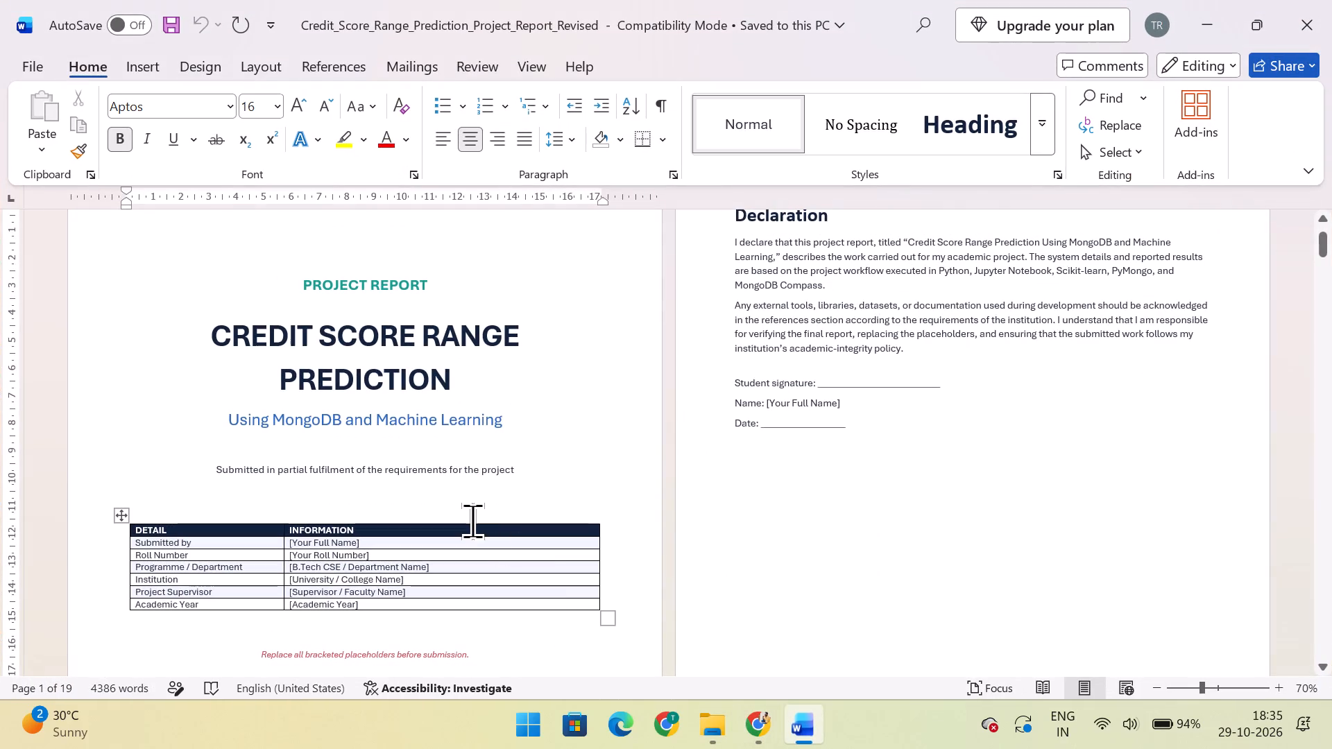
{"action": "scroll", "coordinate": [472, 521], "scroll_direction": "down", "scroll_amount": 1}
{"action": "left_click", "coordinate": [401, 417]}
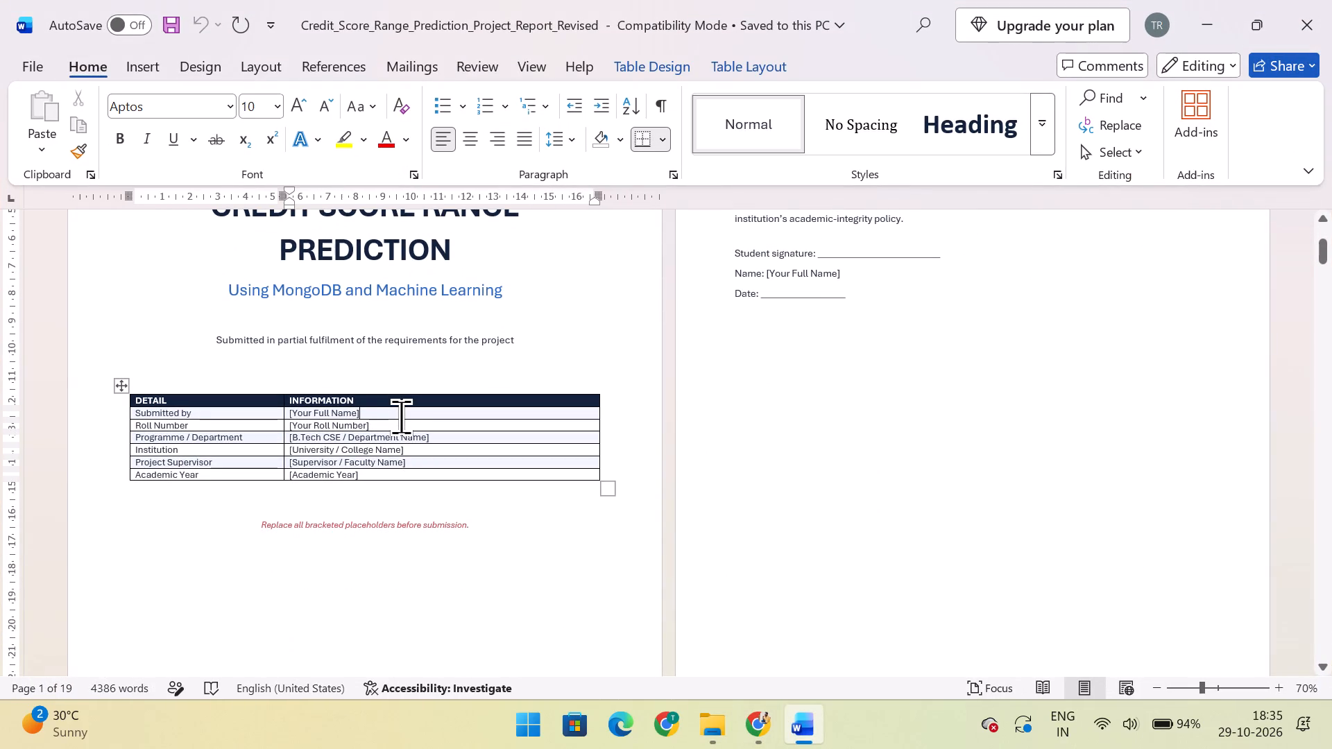
{"action": "key", "text": "BackSpace"}
{"action": "key", "text": "BackSpace"}
{"action": "key", "text": "BackSpace"}
{"action": "key", "text": "BackSpace"}
{"action": "key", "text": "BackSpace"}
{"action": "key", "text": "BackSpace"}
{"action": "key", "text": "BackSpace"}
{"action": "key", "text": "ctrl+BackSpace"}
{"action": "key", "text": "ctrl+BackSpace"}
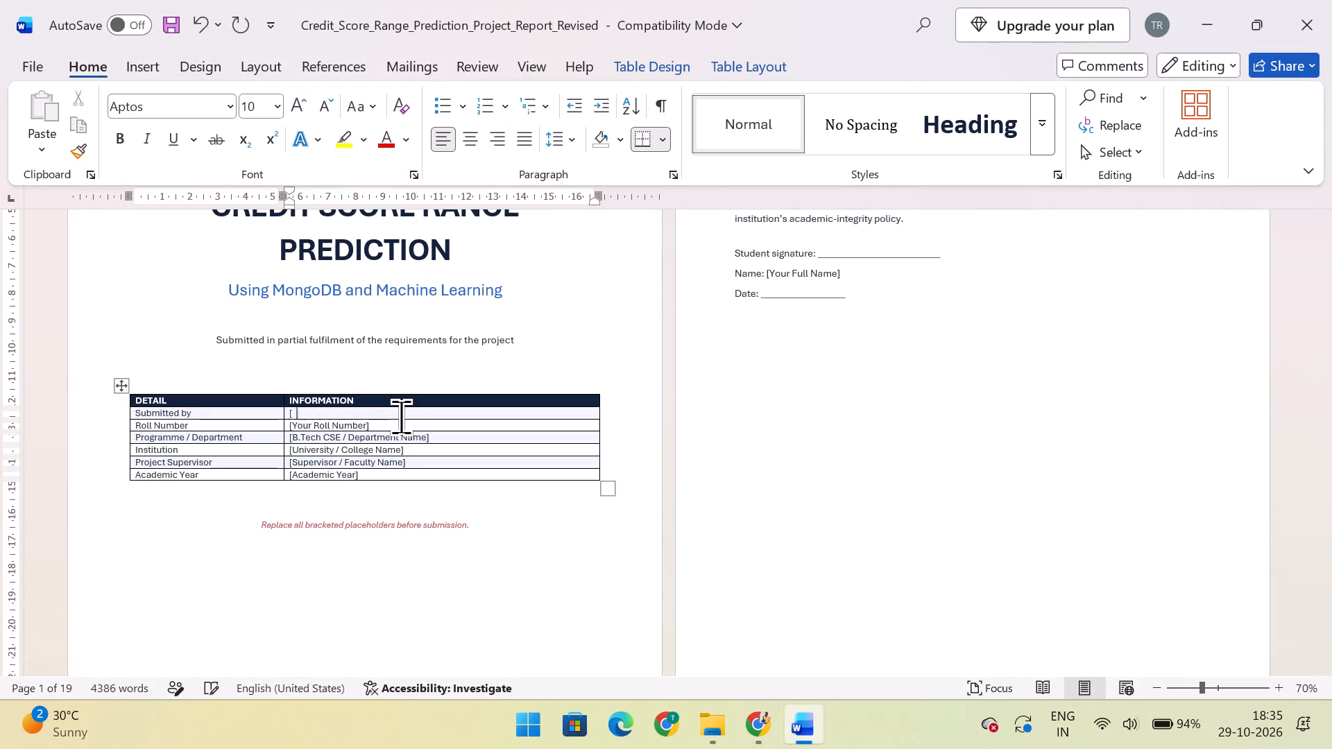
{"action": "key", "text": "BackSpace"}
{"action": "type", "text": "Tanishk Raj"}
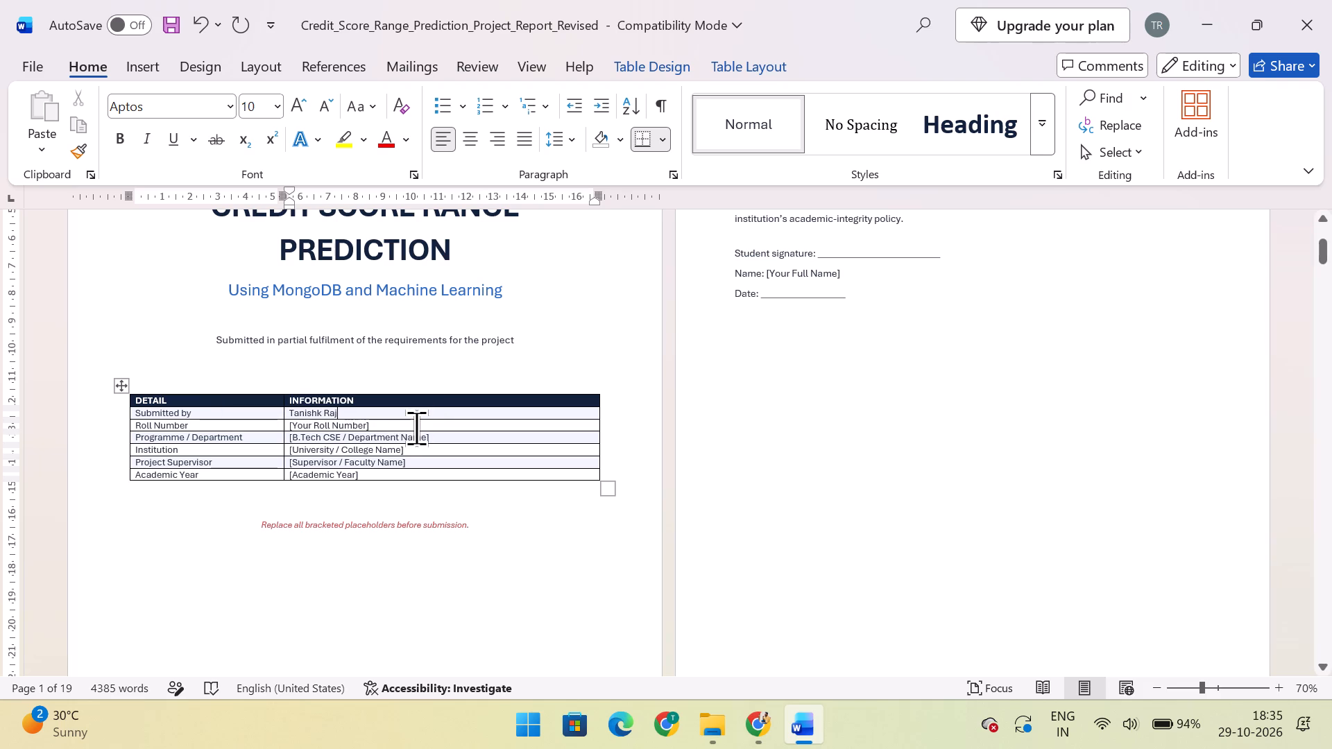
Replace the "Roll Number" placeholder in the cover-page table with the student's roll number.
{"action": "left_click", "coordinate": [417, 427]}
{"action": "key", "text": "BackSpace"}
{"action": "key", "text": "BackSpace"}
{"action": "key", "text": "BackSpace"}
{"action": "key", "text": "BackSpace"}
{"action": "key", "text": "BackSpace"}
{"action": "key", "text": "BackSpace"}
{"action": "key", "text": "BackSpace"}
{"action": "key", "text": "BackSpace"}
{"action": "key", "text": "BackSpace"}
{"action": "key", "text": "BackSpace"}
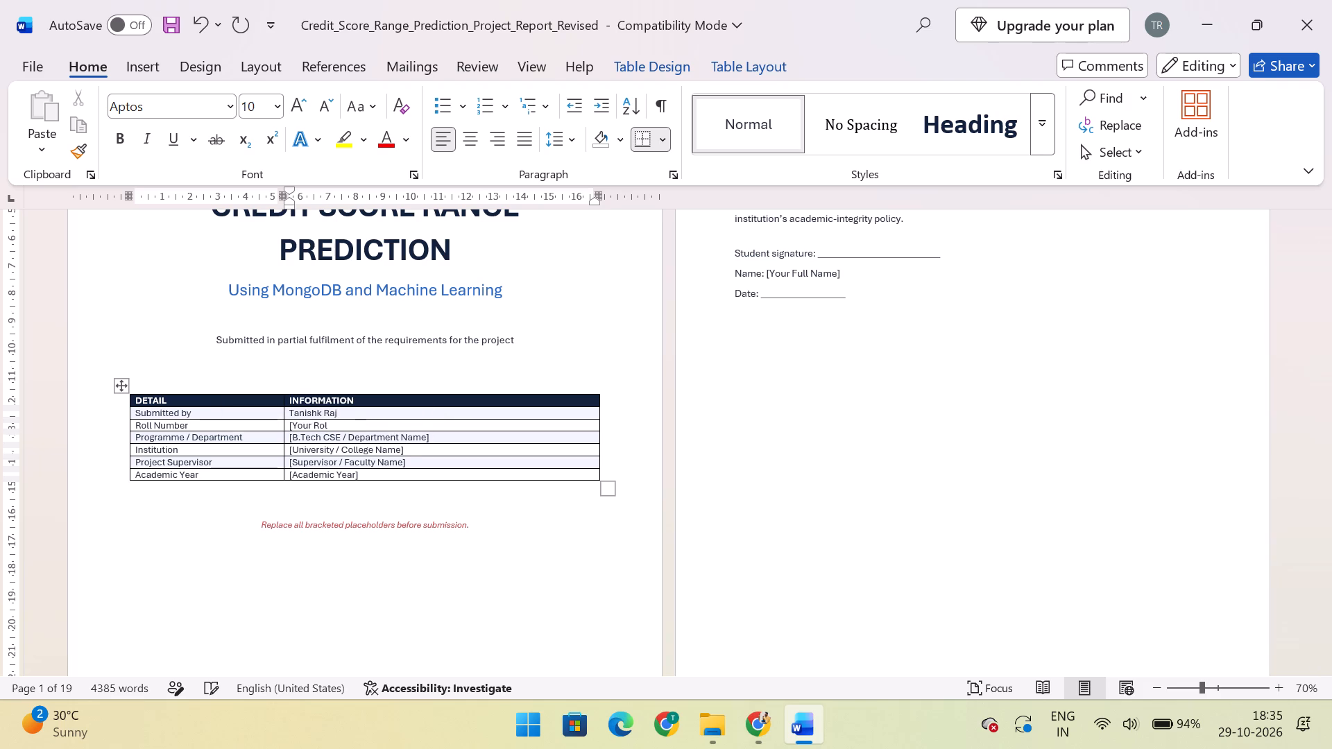
{"action": "key", "text": "BackSpace"}
{"action": "key", "text": "BackSpace"}
{"action": "key", "text": "BackSpace"}
{"action": "key", "text": "BackSpace"}
{"action": "key", "text": "BackSpace"}
{"action": "key", "text": "BackSpace"}
{"action": "key", "text": "BackSpace"}
{"action": "key", "text": "BackSpace"}
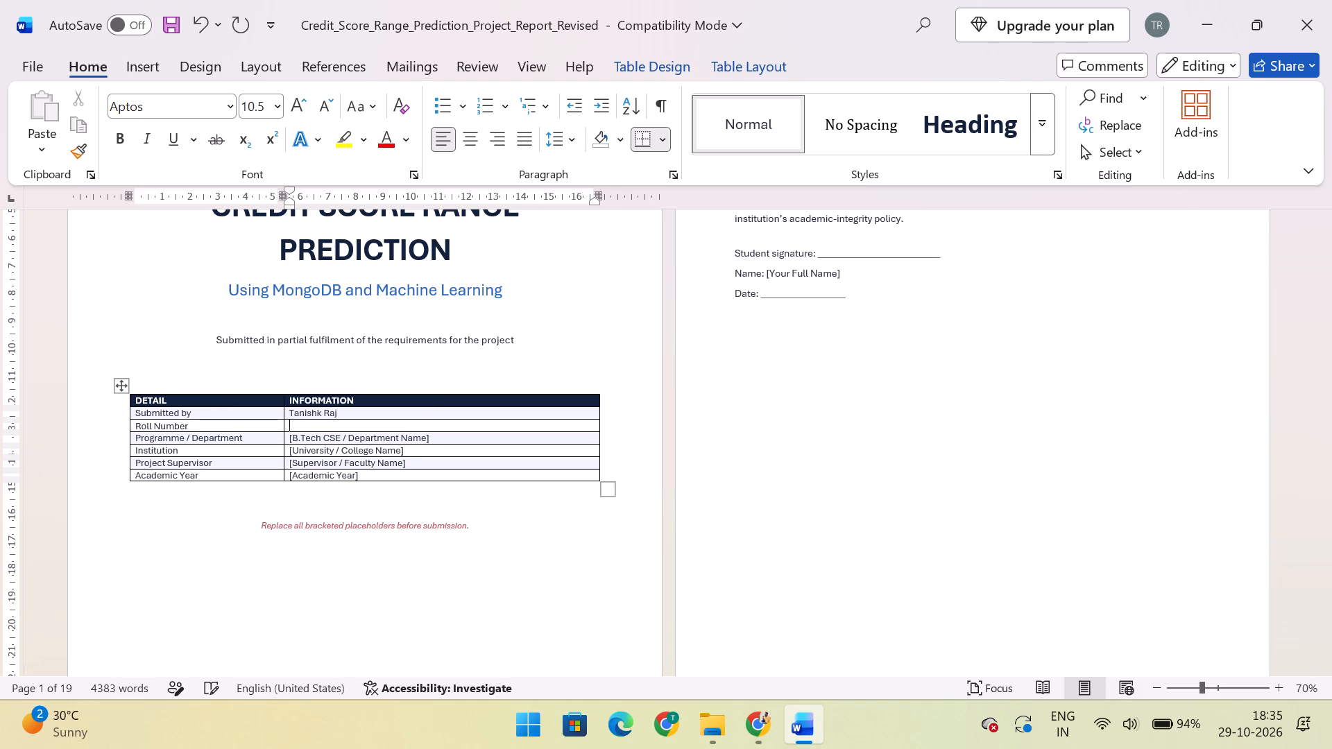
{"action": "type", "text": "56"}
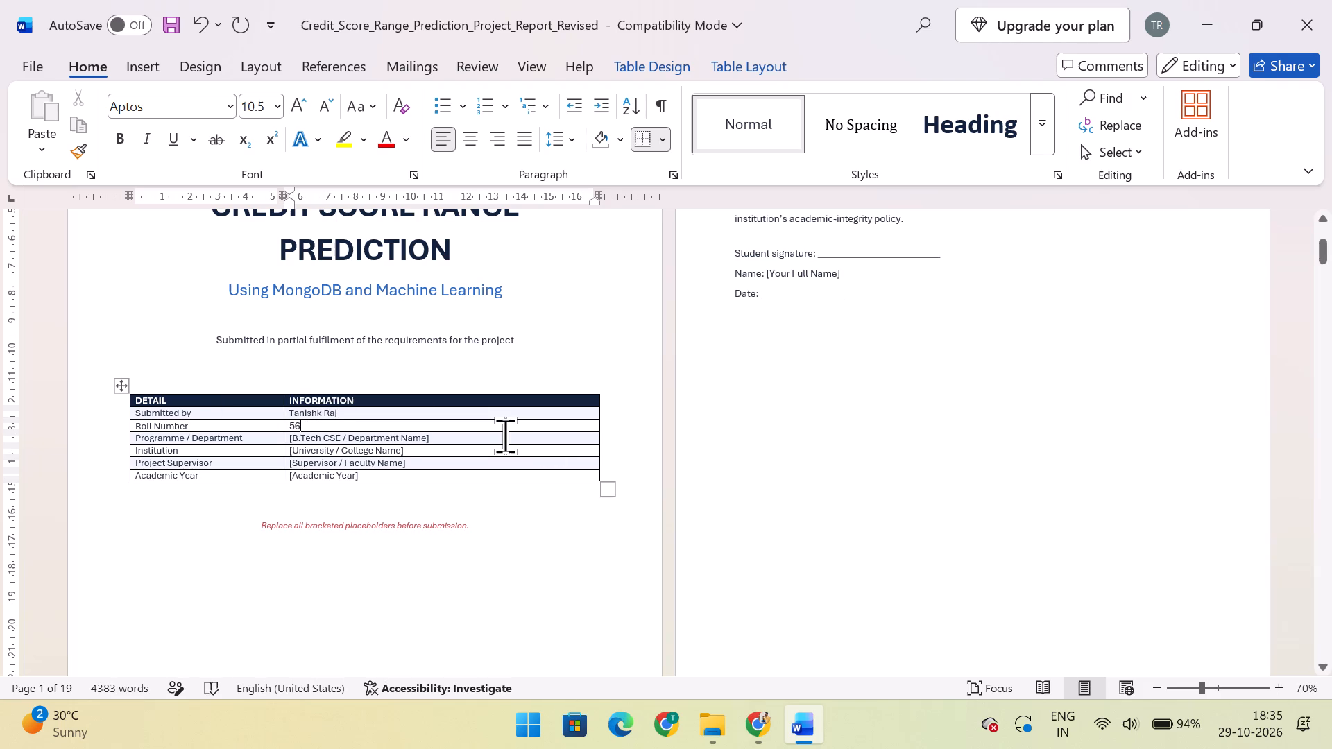
Remove the closing "Name]" text from the Programme / Department placeholder in the cover-page table.
{"action": "left_click", "coordinate": [505, 436]}
{"action": "key", "text": "BackSpace"}
{"action": "key", "text": "BackSpace"}
{"action": "key", "text": "ctrl+BackSpace"}
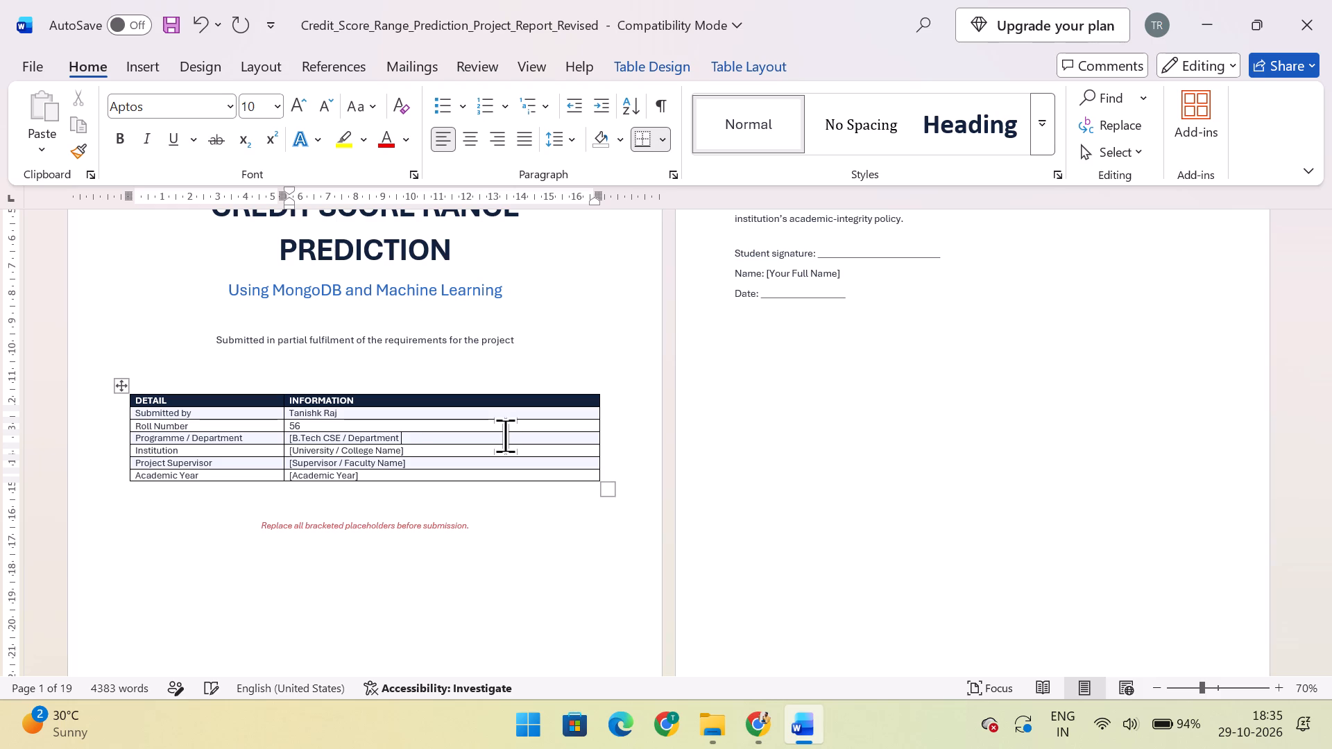
Reduce the Programme / Department entry in the cover page table to "B.Tech CSE" without brackets.
{"action": "key", "text": "ctrl+BackSpace"}
{"action": "key", "text": "BackSpace"}
{"action": "key", "text": "BackSpace"}
{"action": "key", "text": "ctrl+Left"}
{"action": "key", "text": "ctrl+Left"}
{"action": "key", "text": "Left"}
{"action": "key", "text": "Left"}
{"action": "key", "text": "BackSpace"}
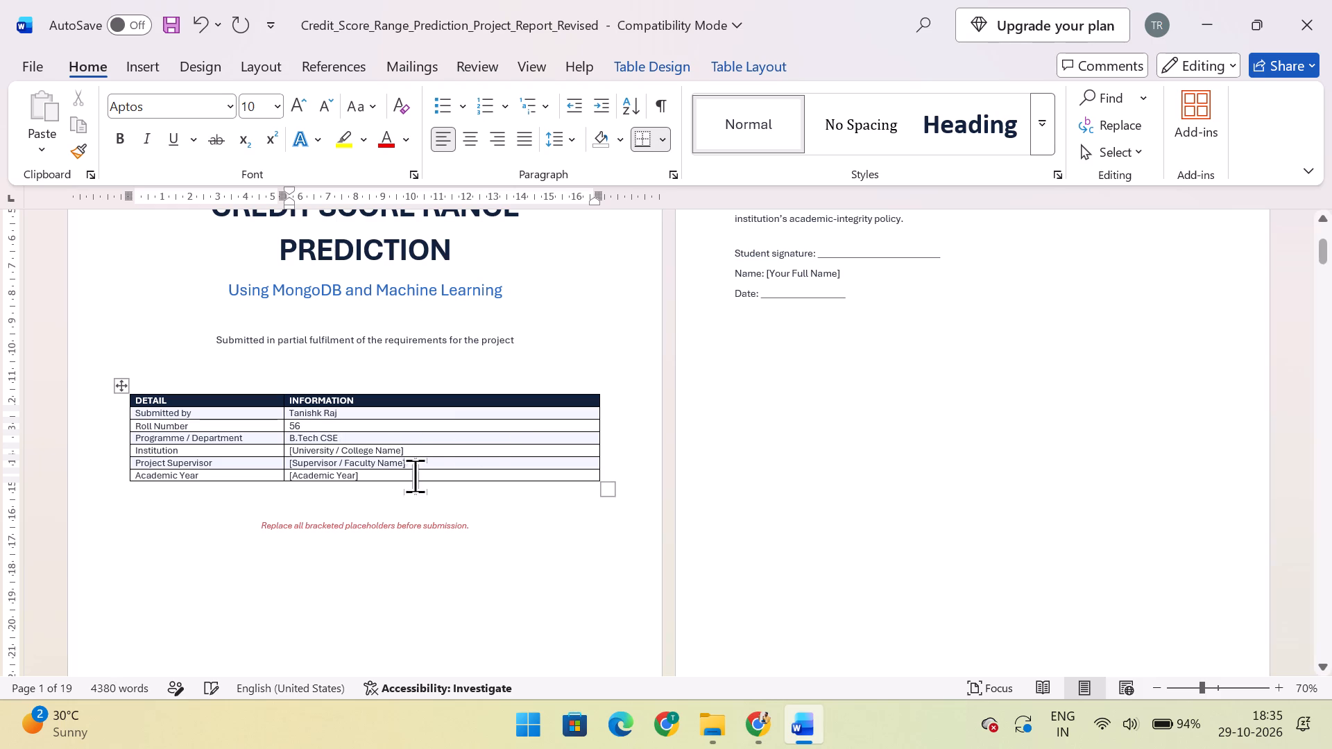
Clear the bracketed university/college name placeholder from the Institution row of the cover page table.
{"action": "left_click", "coordinate": [489, 453]}
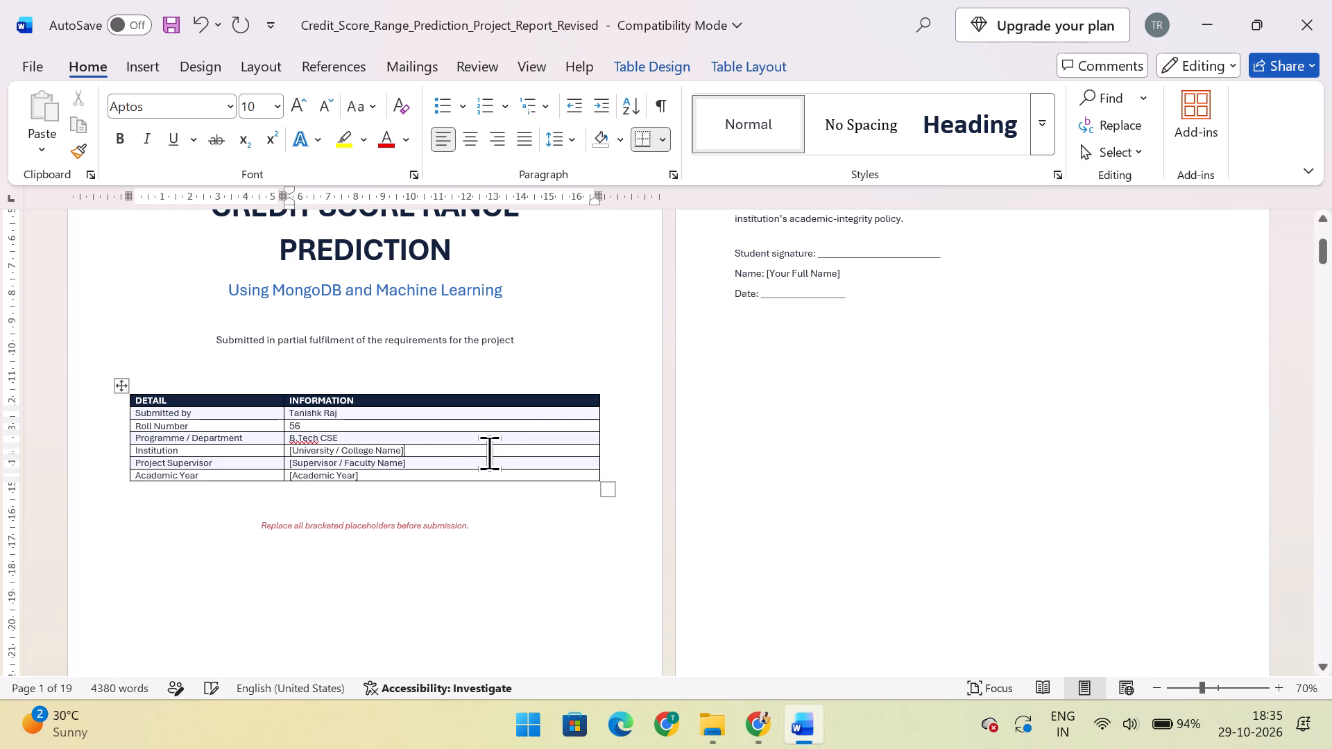
{"action": "key", "text": "ctrl+BackSpace"}
{"action": "key", "text": "ctrl+BackSpace"}
{"action": "key", "text": "ctrl+BackSpace"}
{"action": "key", "text": "ctrl+BackSpace"}
{"action": "key", "text": "ctrl+BackSpace"}
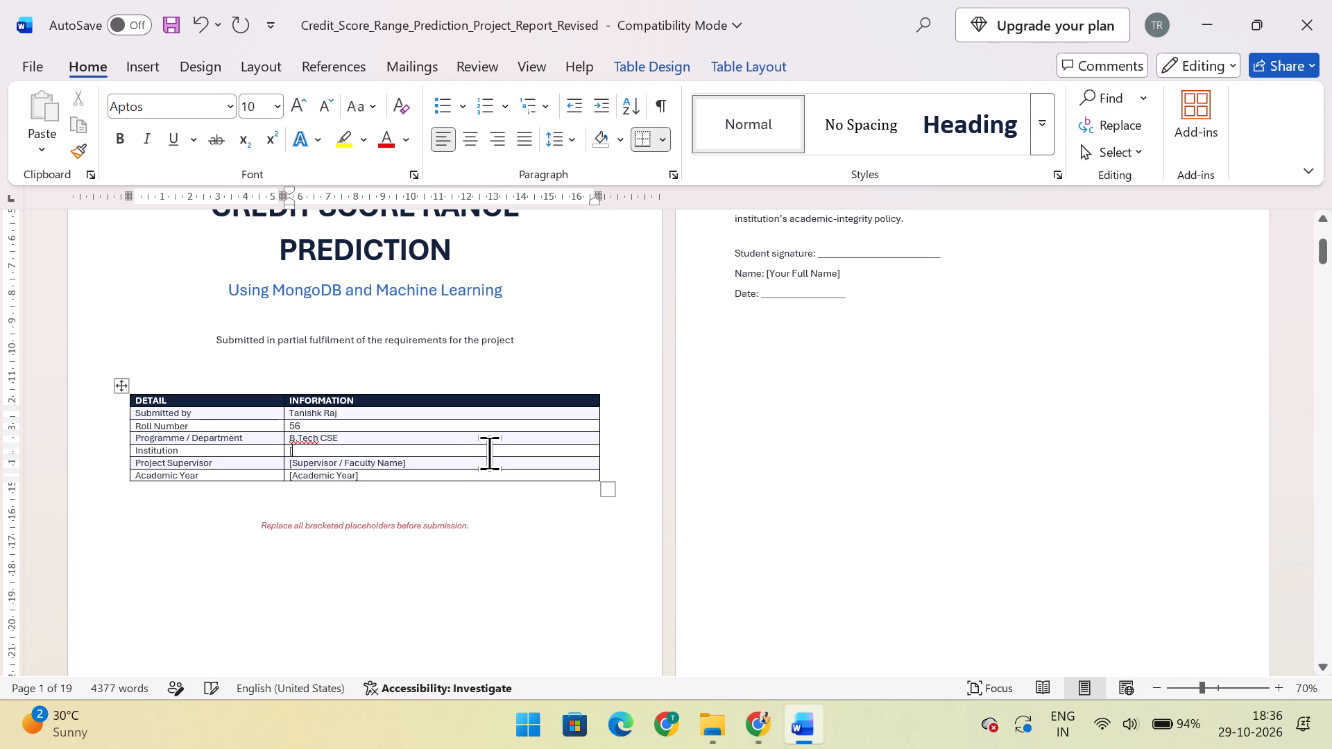
Enter "Lovely Professional University" as the Institution in the cover page table.
{"action": "key", "text": "BackSpace"}
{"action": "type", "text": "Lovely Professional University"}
Replace the Project Supervisor placeholder in the cover page table with the supervisor's name, prefixed with "Dr.".
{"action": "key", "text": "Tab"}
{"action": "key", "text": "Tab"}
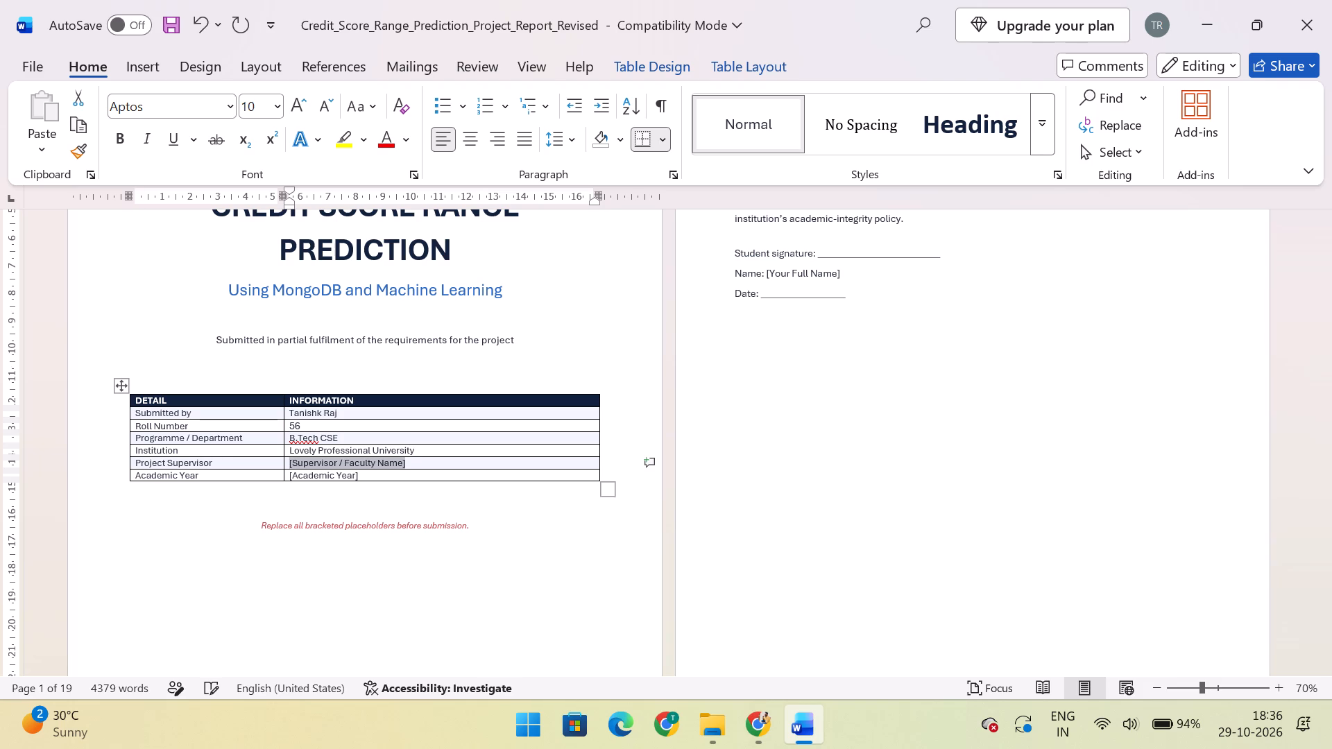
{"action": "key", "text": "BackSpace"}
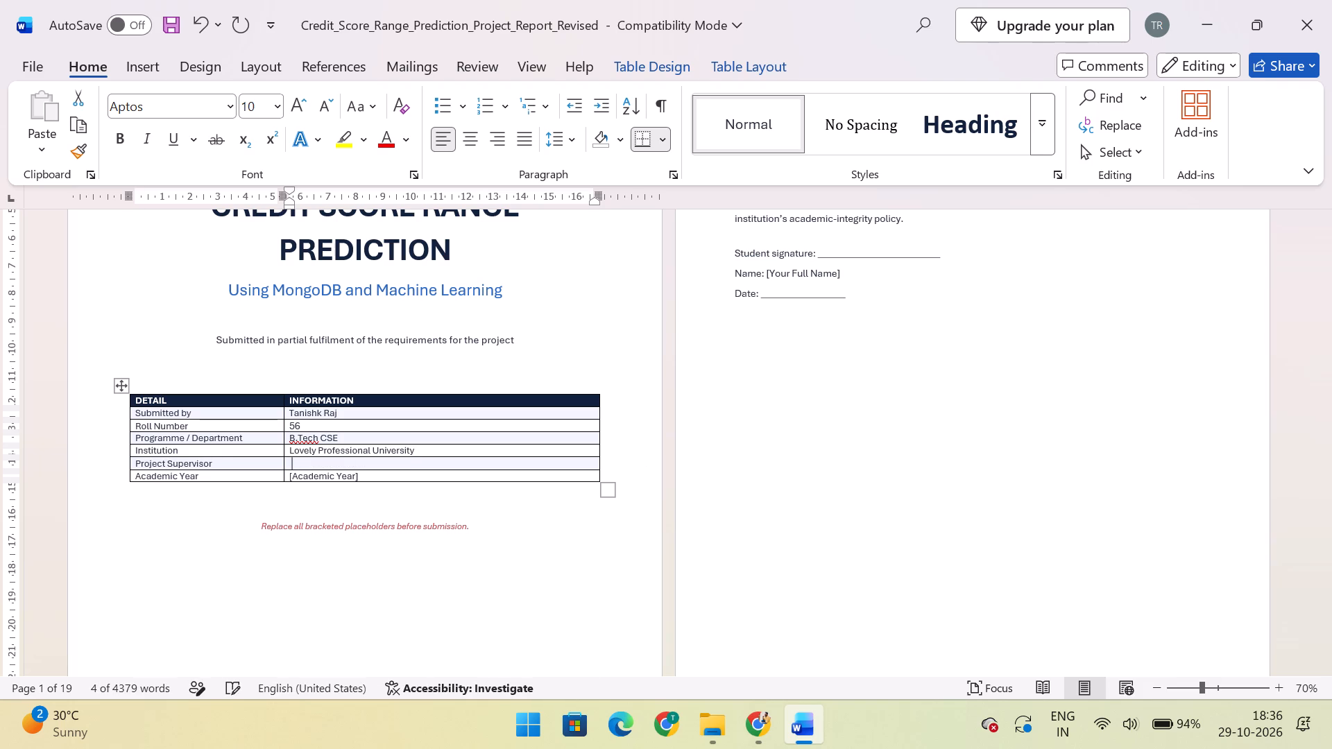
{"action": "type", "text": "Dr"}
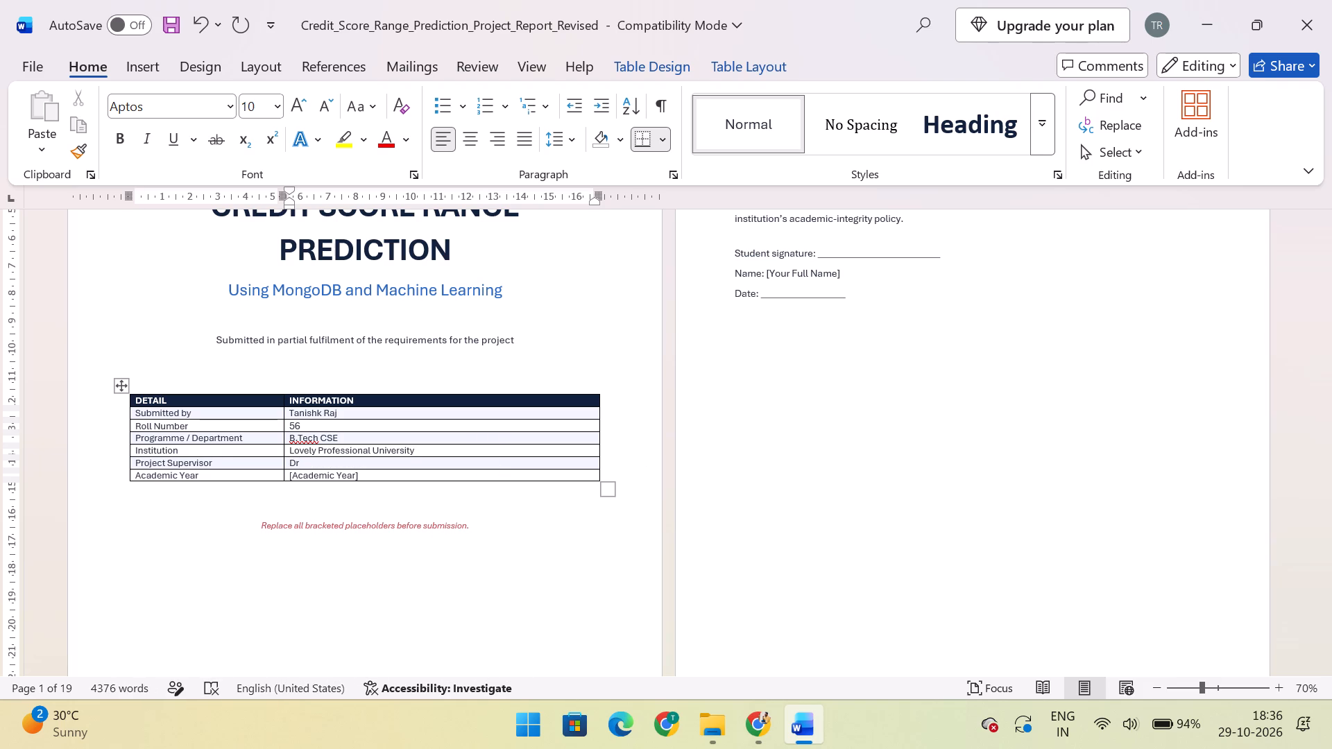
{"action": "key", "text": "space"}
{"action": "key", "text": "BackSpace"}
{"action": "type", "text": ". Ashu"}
Replace the bracketed Academic Year placeholder in the cover page table with "2026".
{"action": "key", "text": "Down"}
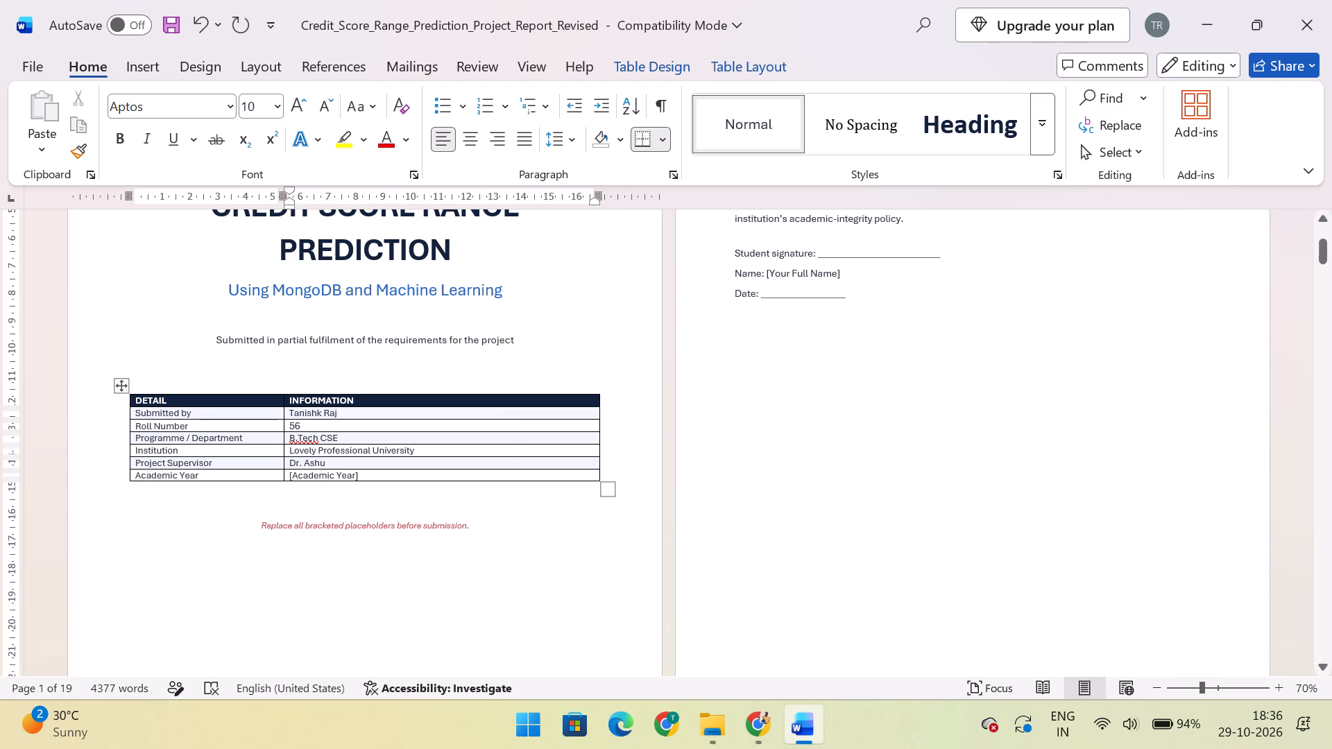
{"action": "left_click", "coordinate": [486, 476]}
{"action": "key", "text": "ctrl+BackSpace"}
{"action": "key", "text": "ctrl+BackSpace"}
{"action": "key", "text": "ctrl+BackSpace"}
{"action": "key", "text": "BackSpace"}
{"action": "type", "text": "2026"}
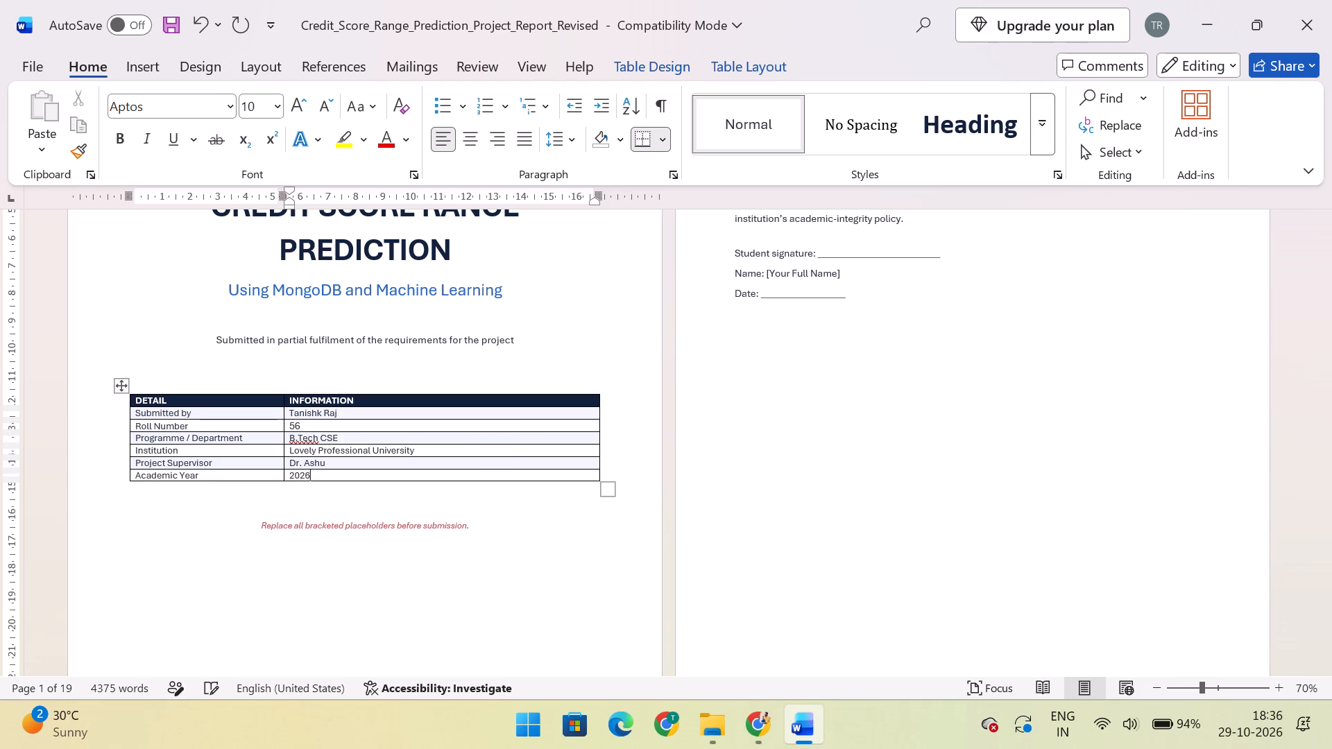
Delete the student signature label and its blank underline from the Declaration page.
{"action": "scroll", "coordinate": [445, 528], "scroll_direction": "up", "scroll_amount": 2}
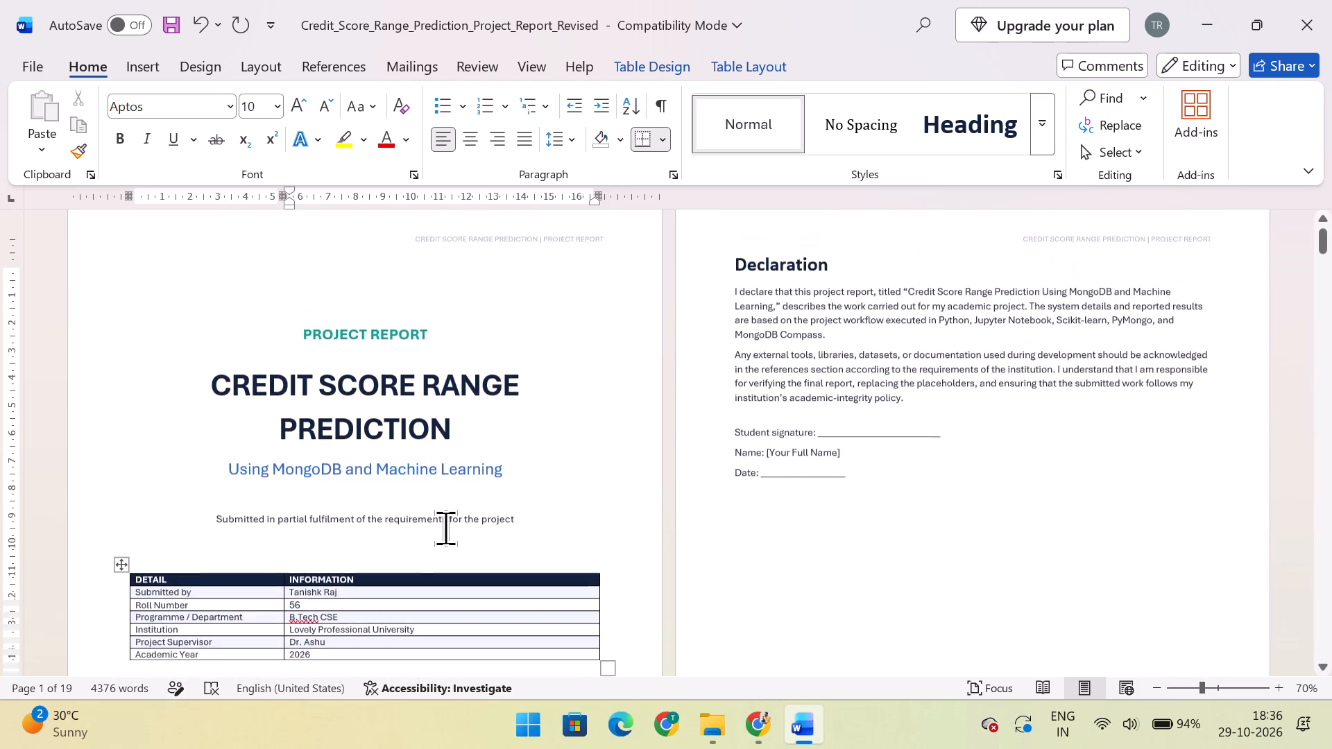
{"action": "scroll", "coordinate": [445, 528], "scroll_direction": "up", "scroll_amount": 3}
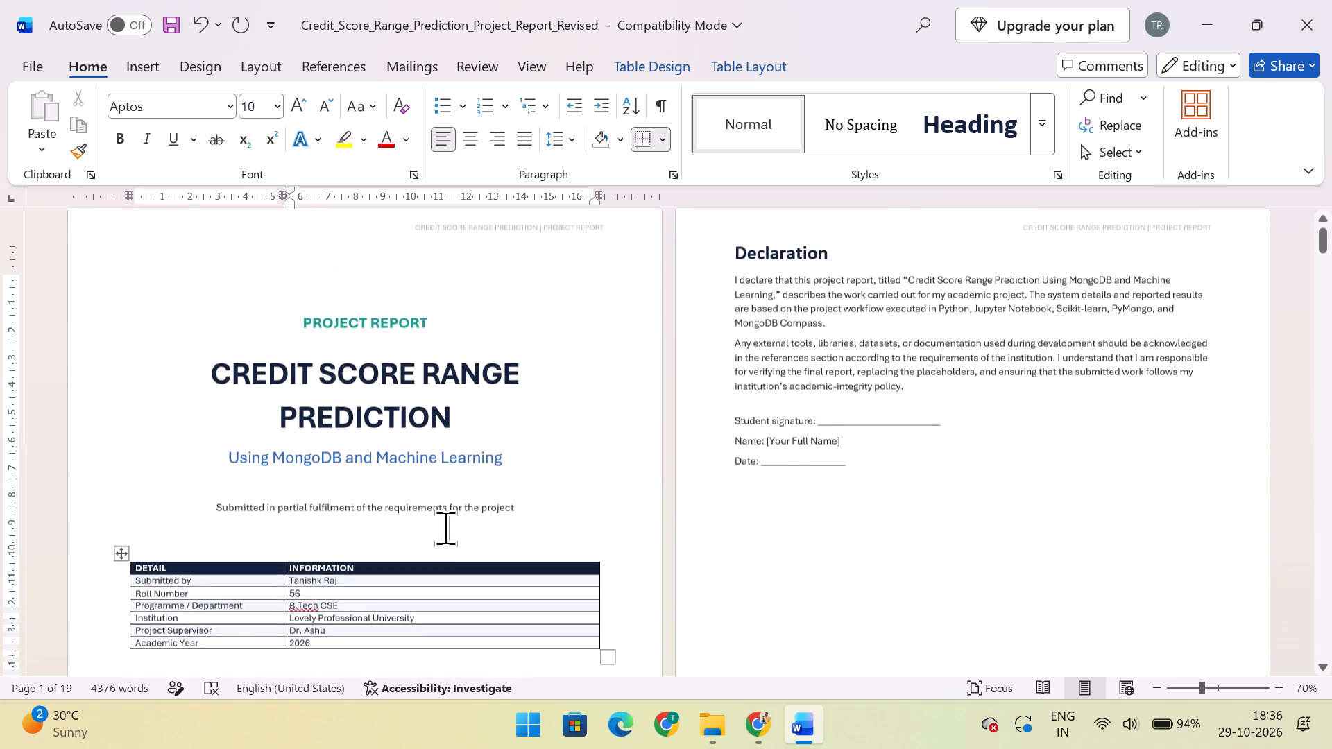
{"action": "left_click", "coordinate": [941, 458]}
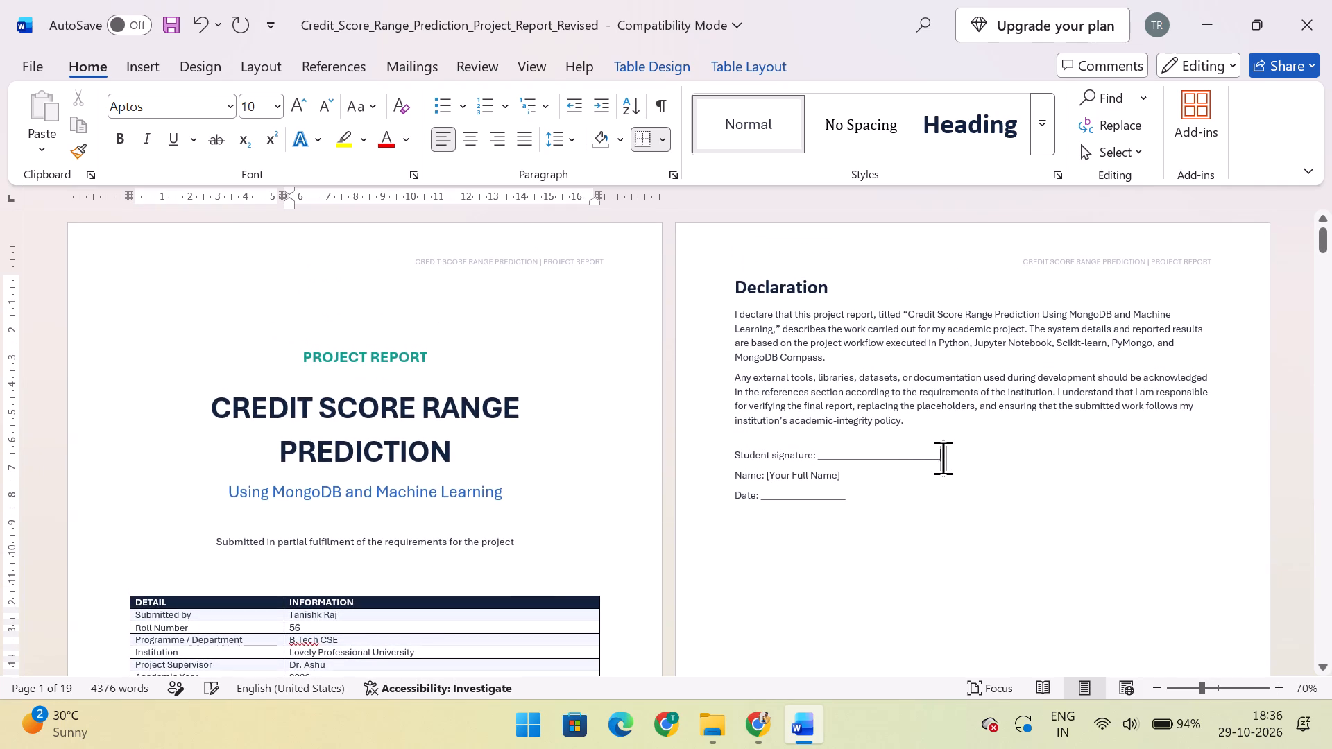
{"action": "left_click_drag", "start_coordinate": [958, 455], "coordinate": [742, 449]}
{"action": "key", "text": "BackSpace"}
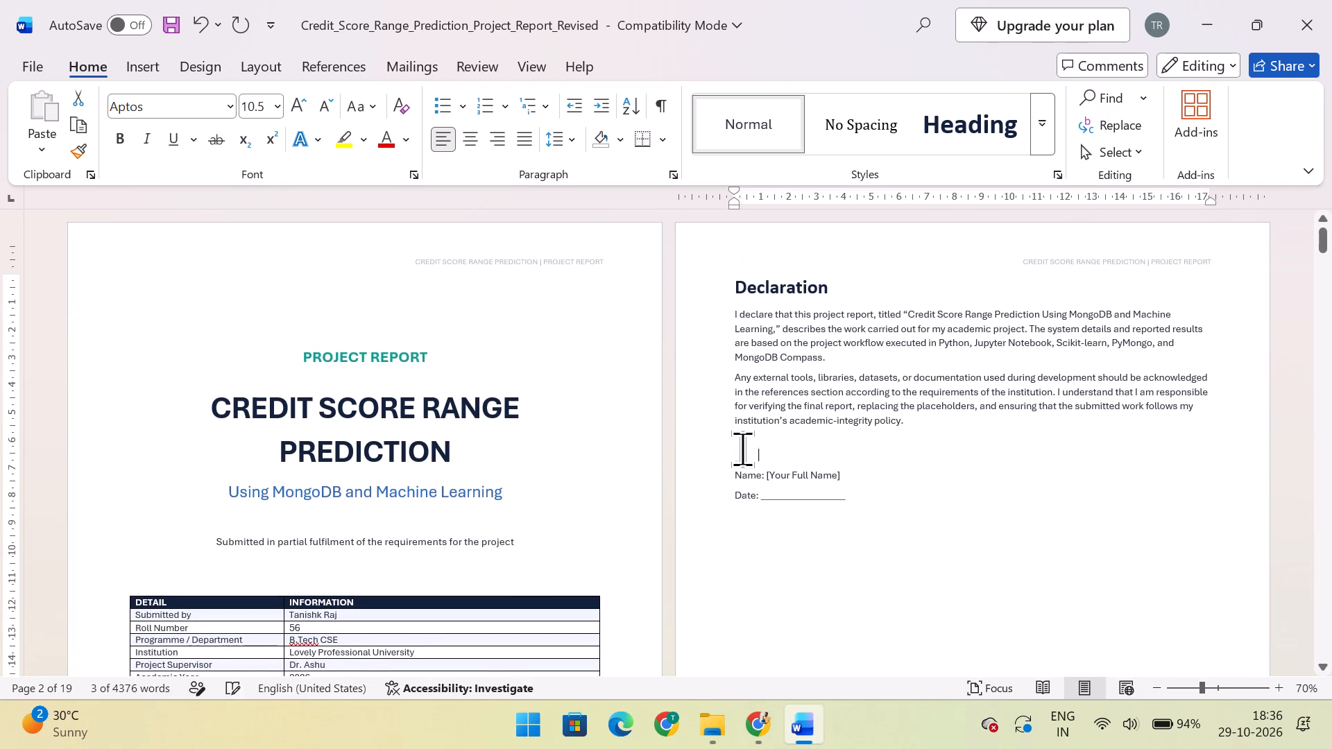
Remove the remains of the student signature line in the Declaration, keeping one blank line above the name.
{"action": "key", "text": "BackSpace"}
{"action": "key", "text": "BackSpace"}
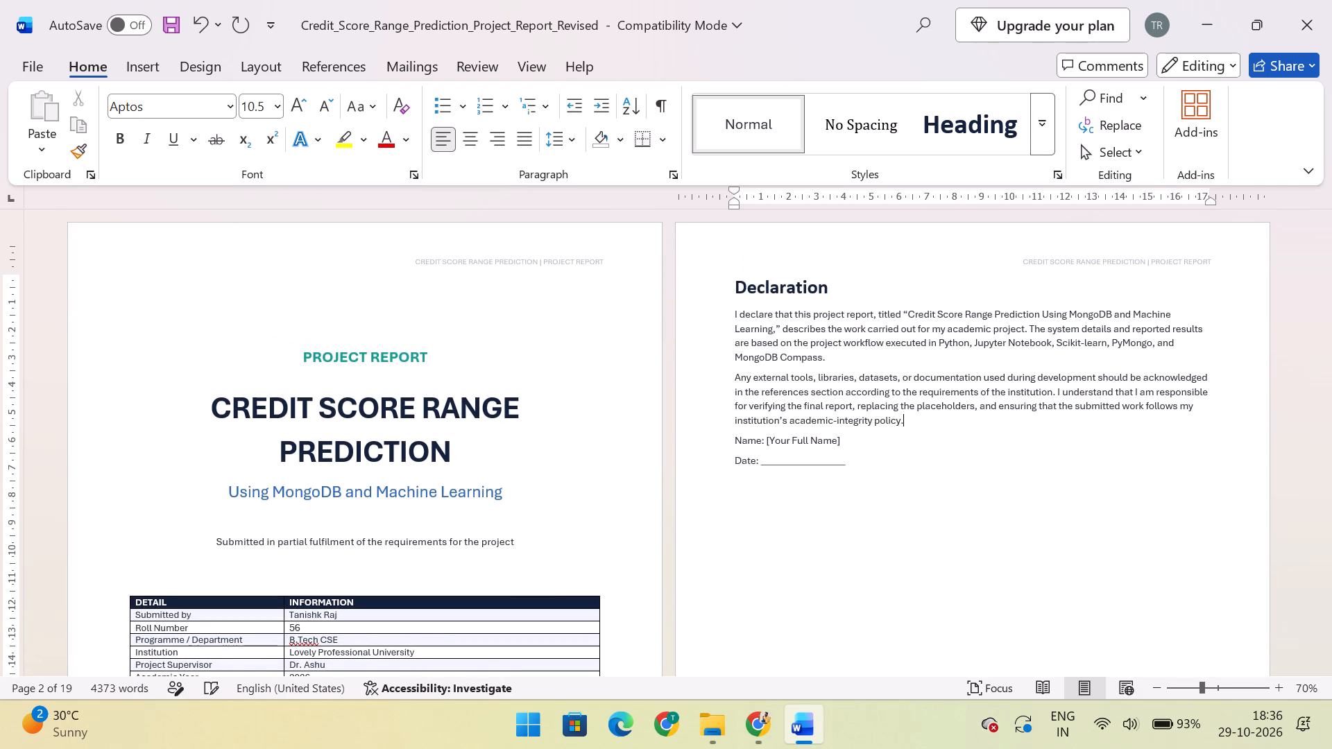
{"action": "key", "text": "Return"}
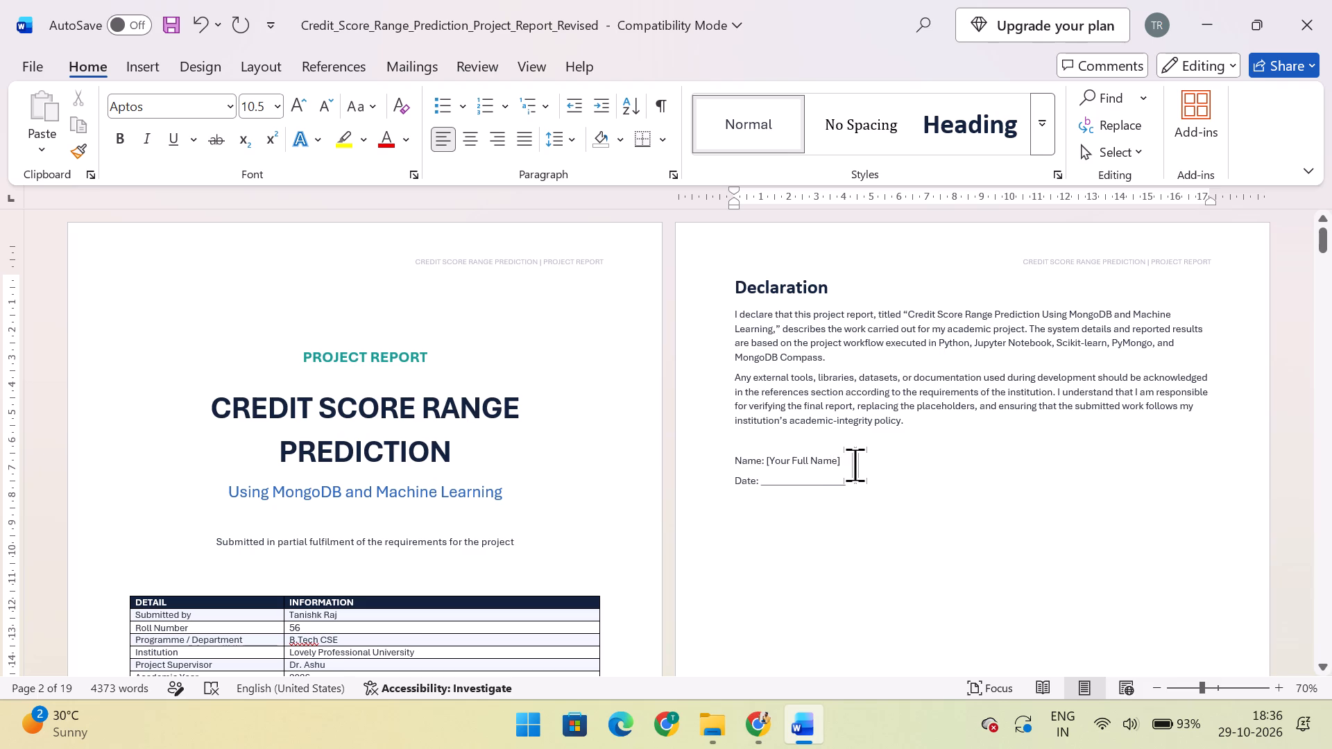
Replace the "[Your Full Name]" placeholder in the Declaration with the student's name.
{"action": "left_click", "coordinate": [855, 465]}
{"action": "key", "text": "ctrl+BackSpace"}
{"action": "key", "text": "ctrl+BackSpace"}
{"action": "key", "text": "ctrl+BackSpace"}
{"action": "key", "text": "ctrl+BackSpace"}
{"action": "key", "text": "BackSpace"}
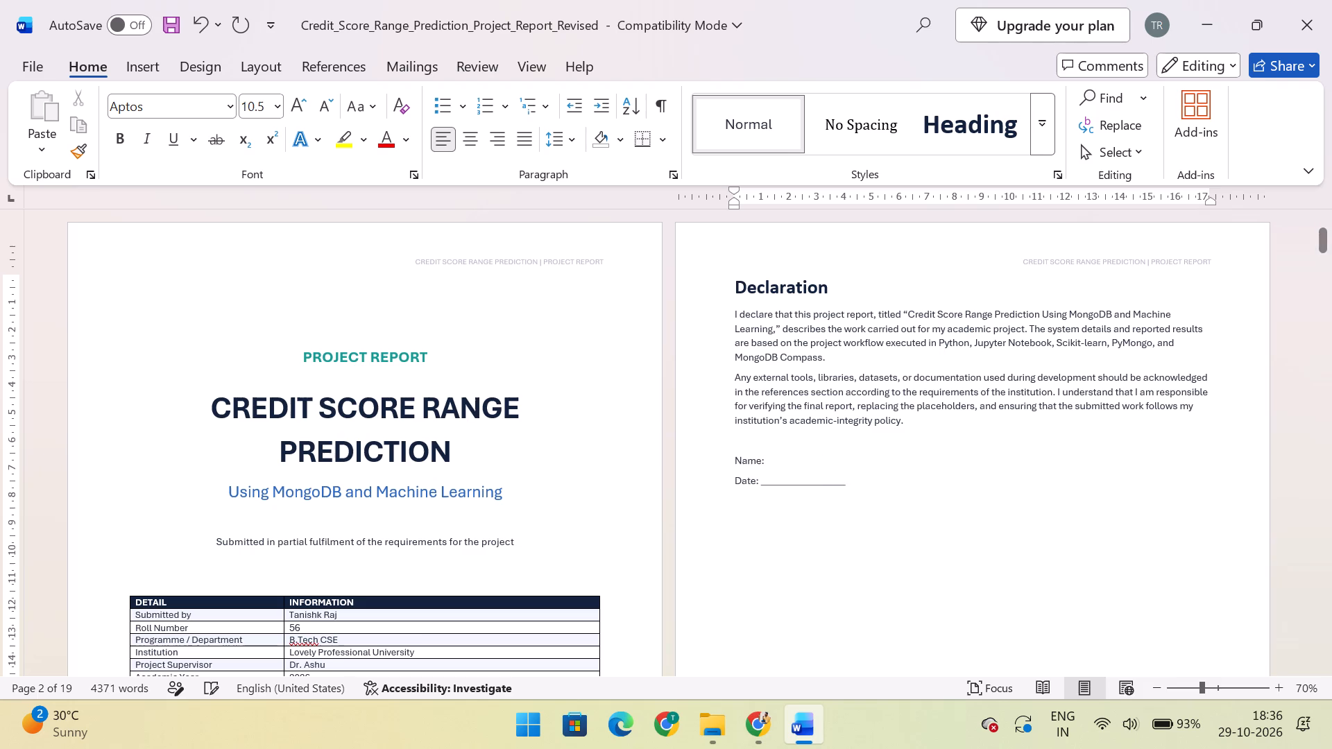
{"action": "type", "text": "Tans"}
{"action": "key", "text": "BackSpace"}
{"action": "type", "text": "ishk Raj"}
Replace the blank underscore line after Date in the Declaration with 28-10-2026.
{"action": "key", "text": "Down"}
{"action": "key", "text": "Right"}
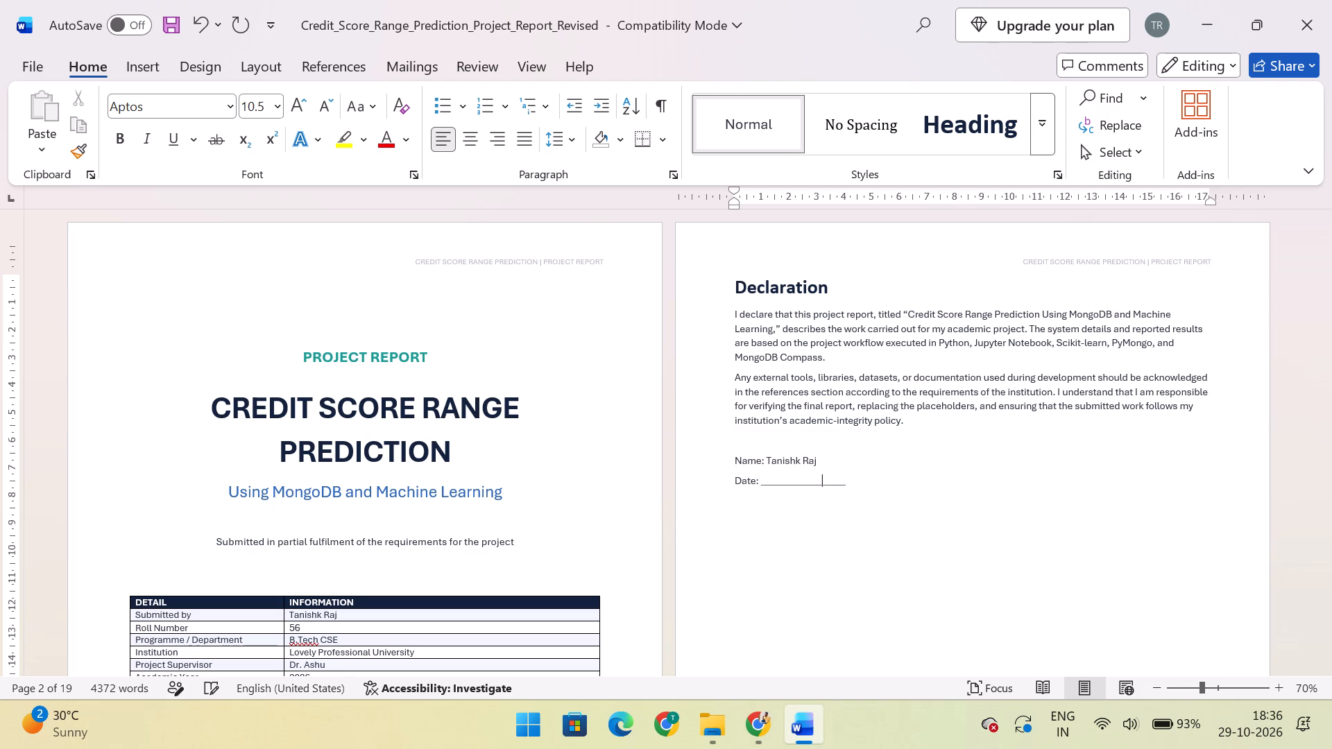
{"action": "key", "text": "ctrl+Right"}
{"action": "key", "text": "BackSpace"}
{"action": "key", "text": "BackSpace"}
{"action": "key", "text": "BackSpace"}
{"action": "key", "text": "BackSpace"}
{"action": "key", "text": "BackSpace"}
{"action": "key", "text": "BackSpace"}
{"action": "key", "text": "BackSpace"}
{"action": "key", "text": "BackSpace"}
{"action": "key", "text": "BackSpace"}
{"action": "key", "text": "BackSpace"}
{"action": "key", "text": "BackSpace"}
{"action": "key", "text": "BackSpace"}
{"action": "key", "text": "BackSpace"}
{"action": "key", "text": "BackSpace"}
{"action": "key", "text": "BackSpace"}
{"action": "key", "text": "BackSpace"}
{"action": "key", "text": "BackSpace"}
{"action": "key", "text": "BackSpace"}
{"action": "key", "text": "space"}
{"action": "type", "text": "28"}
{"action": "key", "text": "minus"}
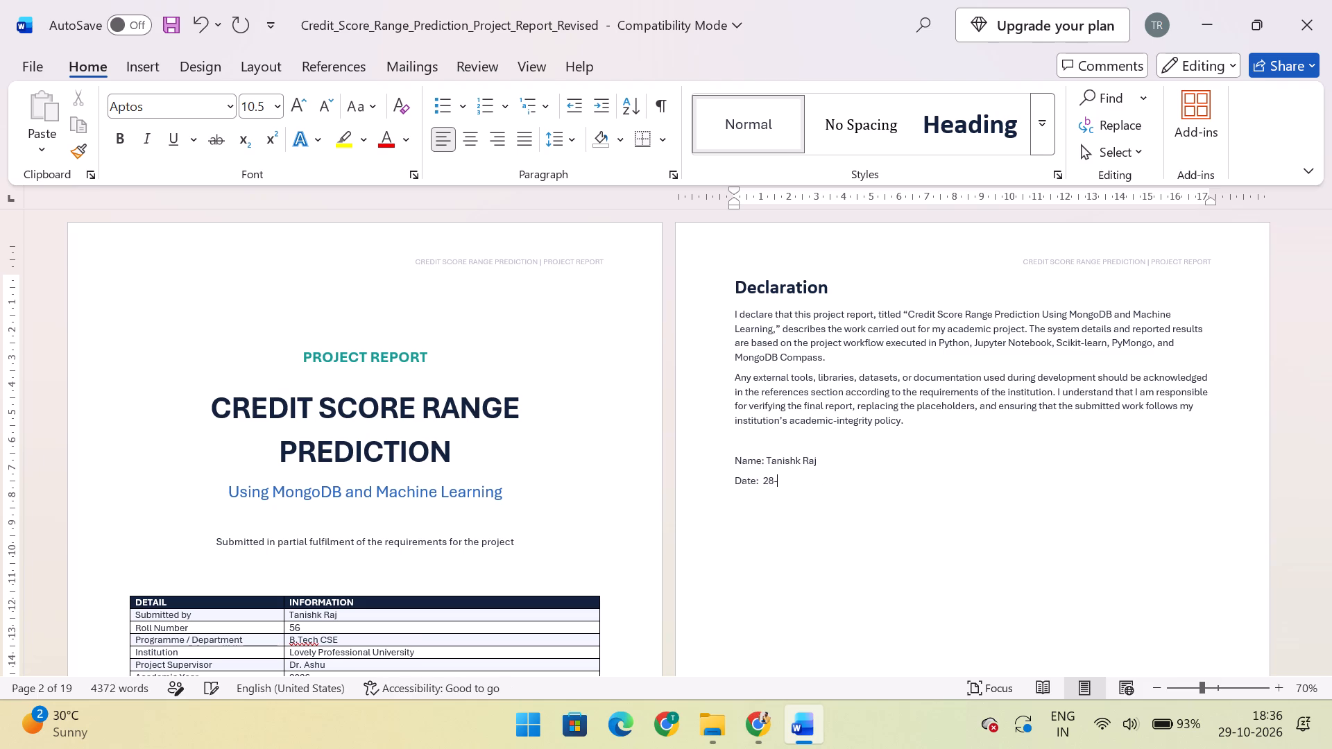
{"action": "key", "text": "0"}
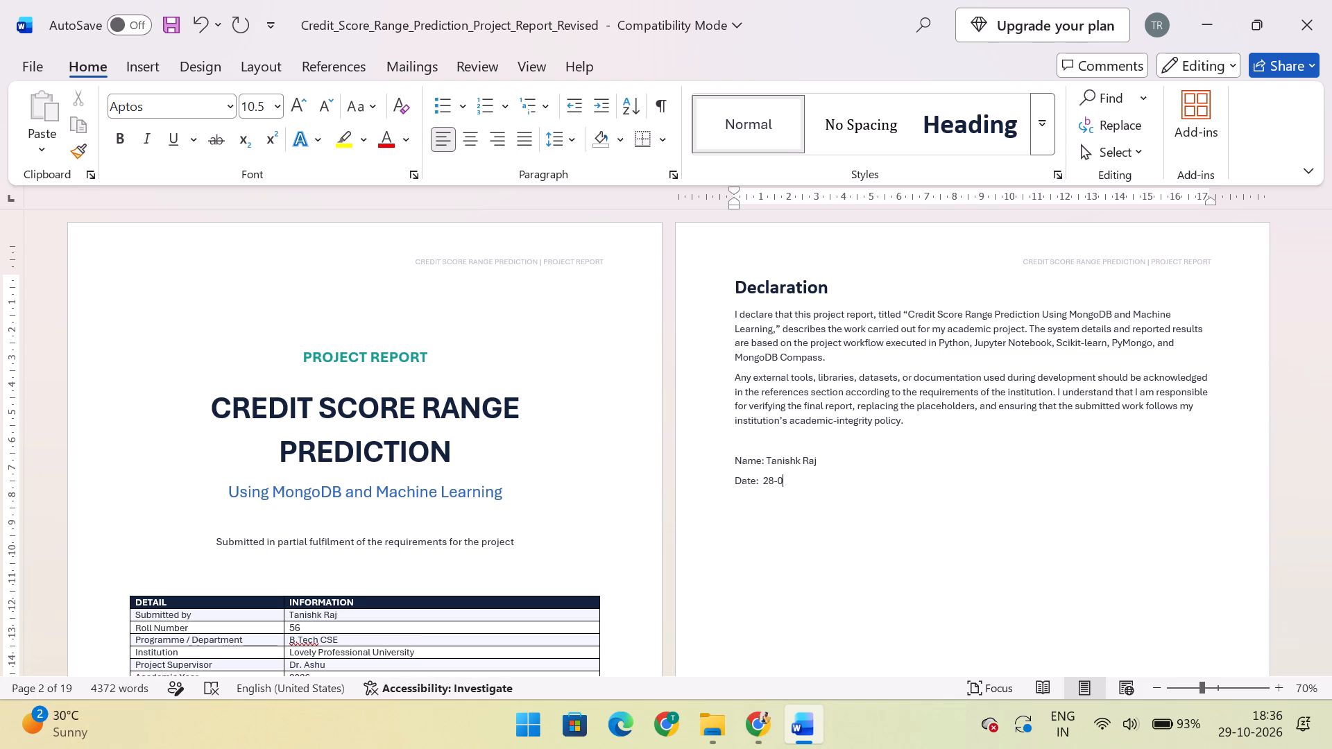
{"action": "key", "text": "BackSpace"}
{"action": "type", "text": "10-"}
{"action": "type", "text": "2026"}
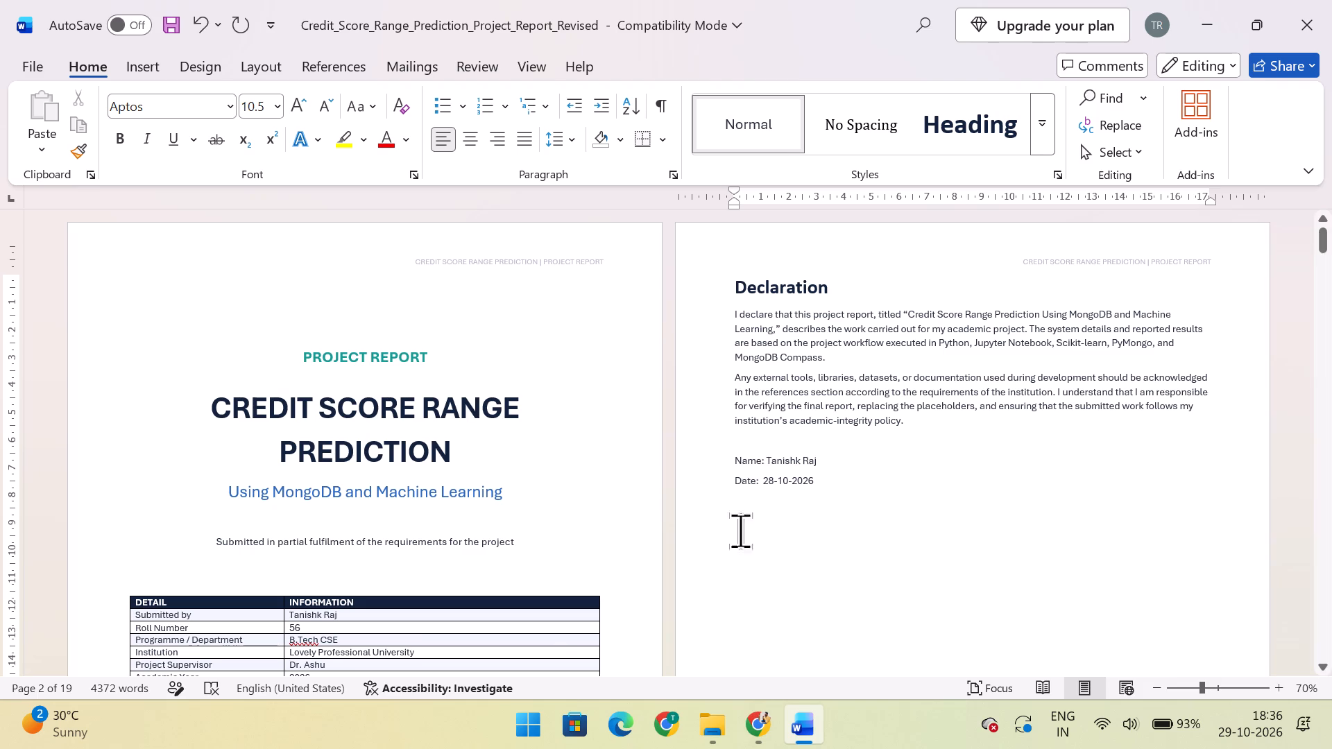
Delete the Acknowledgement heading and text along with the emptied page before the Abstract.
{"action": "scroll", "coordinate": [724, 483], "scroll_direction": "down", "scroll_amount": 7}
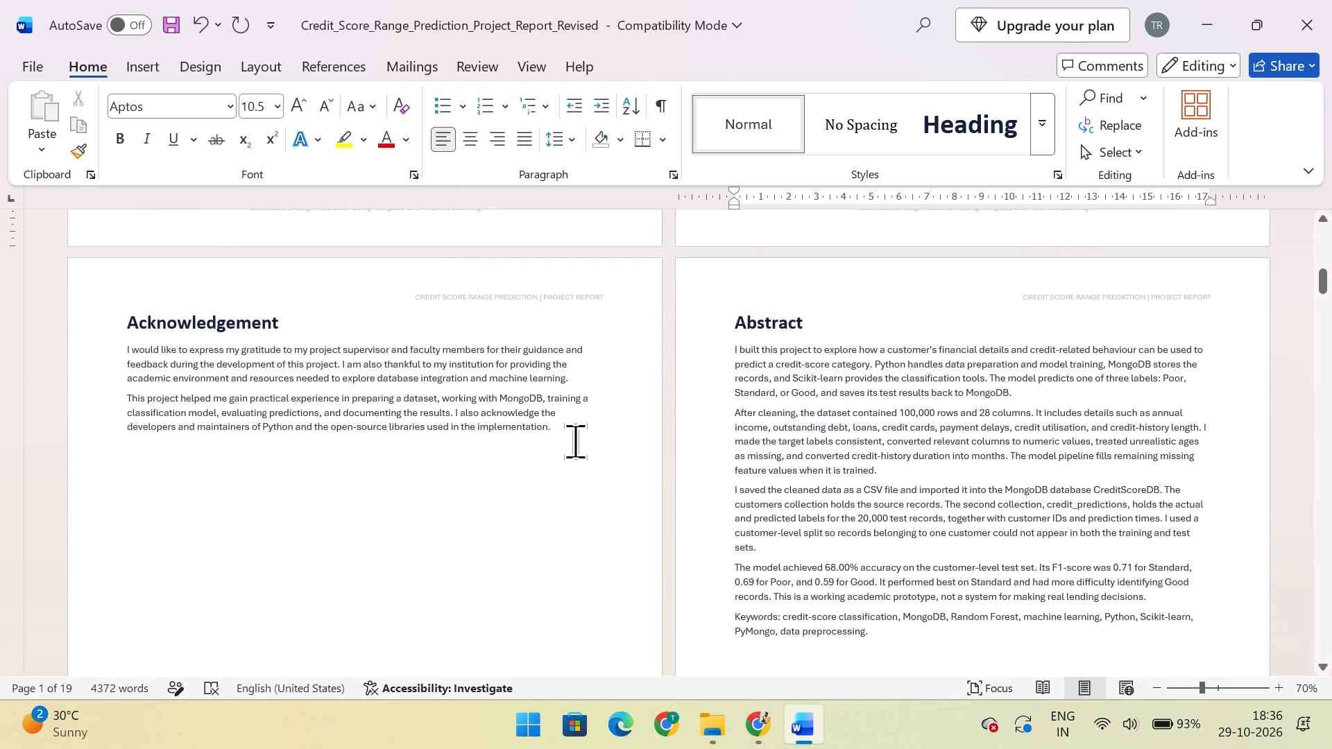
{"action": "left_click_drag", "start_coordinate": [574, 439], "coordinate": [110, 332]}
{"action": "key", "text": "BackSpace"}
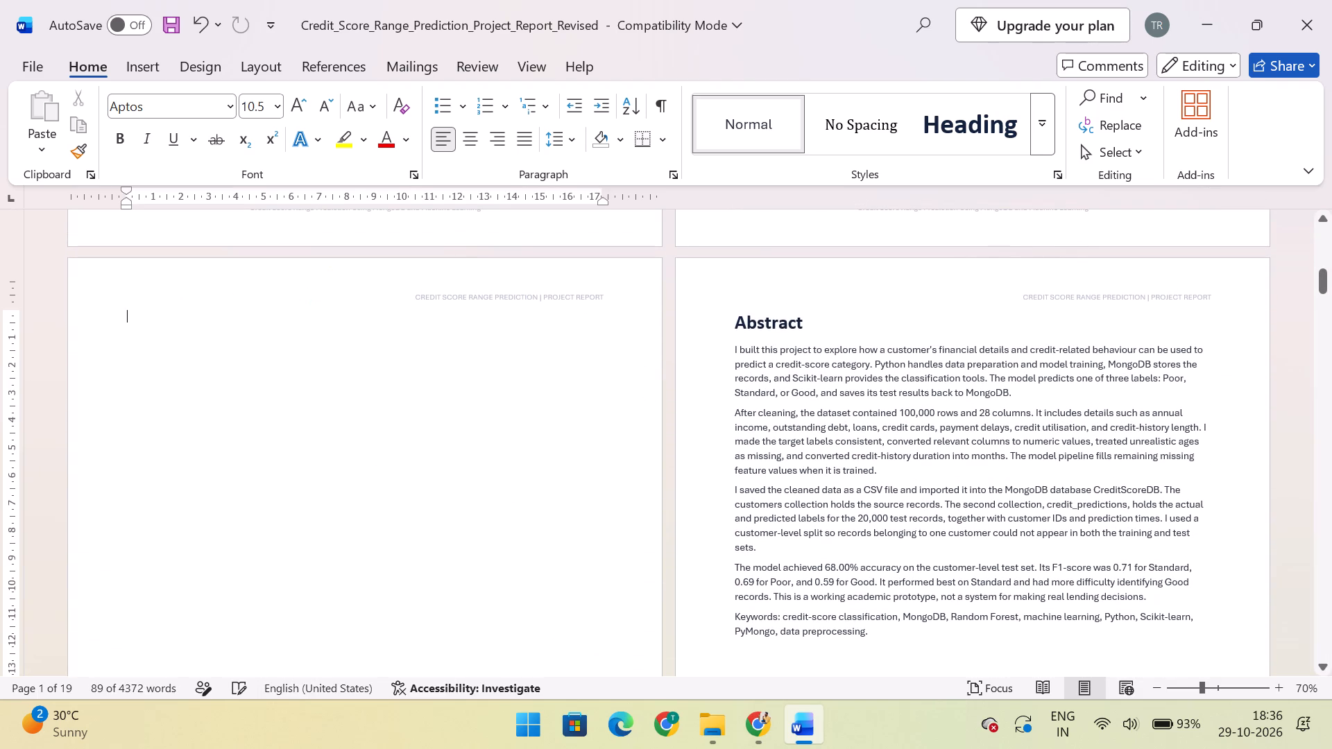
{"action": "key", "text": "BackSpace"}
{"action": "key", "text": "Delete"}
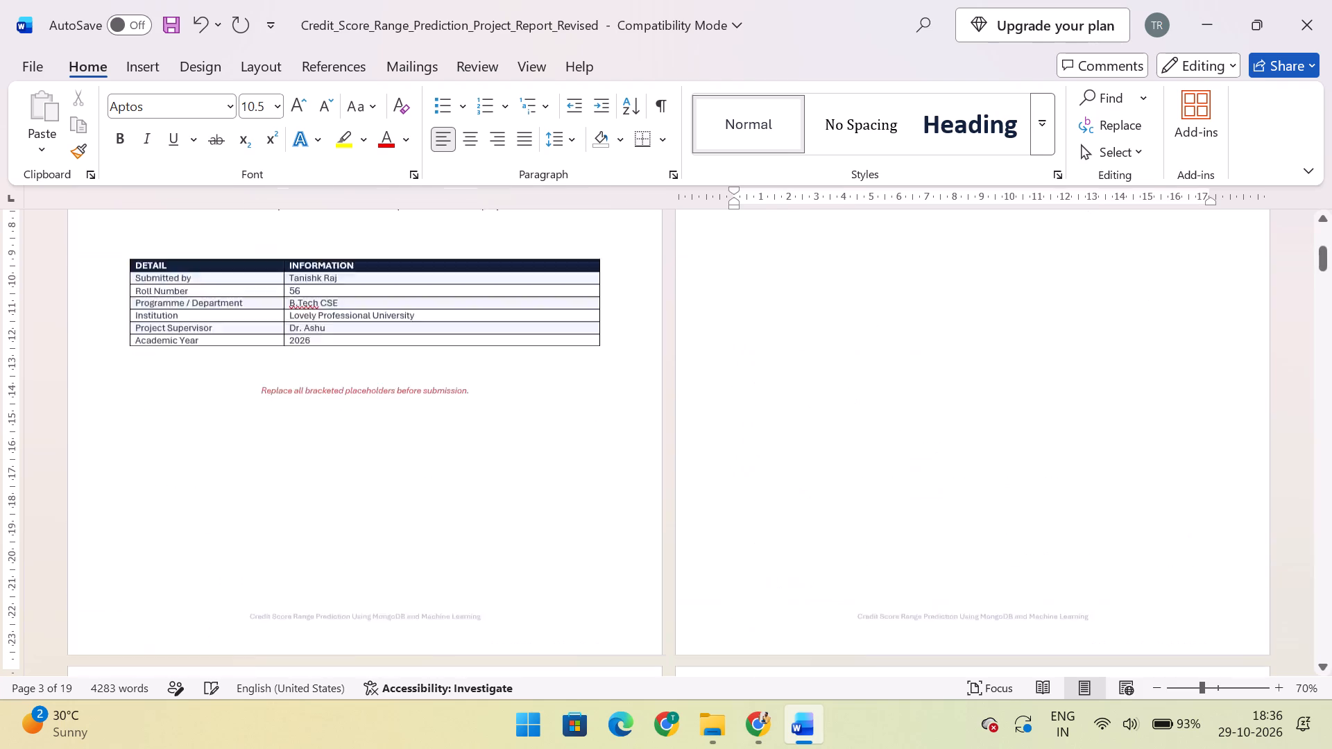
Review the report pages from the Abstract and Table of Contents through the 7.3 Model pipeline section.
{"action": "scroll", "coordinate": [461, 470], "scroll_direction": "down", "scroll_amount": 4}
{"action": "scroll", "coordinate": [461, 470], "scroll_direction": "up", "scroll_amount": 1}
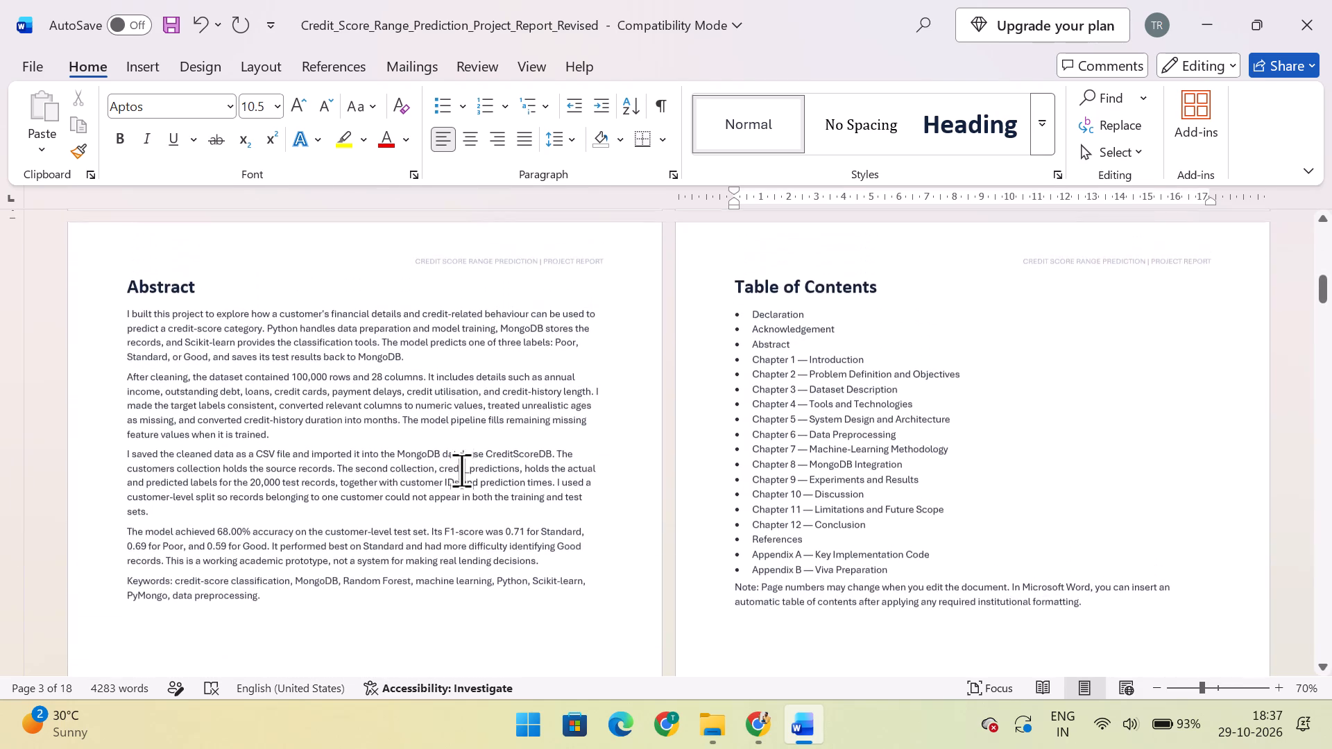
{"action": "scroll", "coordinate": [461, 470], "scroll_direction": "up", "scroll_amount": 1}
{"action": "scroll", "coordinate": [461, 470], "scroll_direction": "down", "scroll_amount": 4}
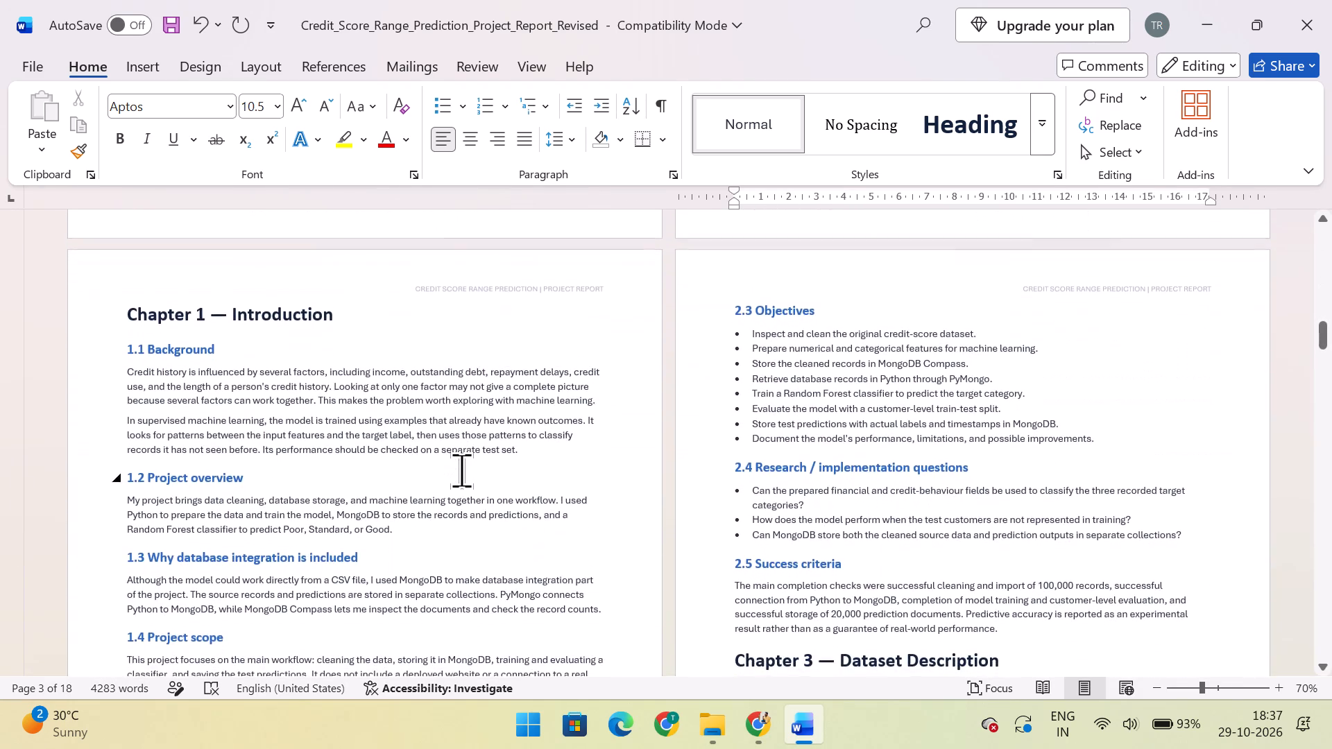
{"action": "scroll", "coordinate": [461, 470], "scroll_direction": "down", "scroll_amount": 2}
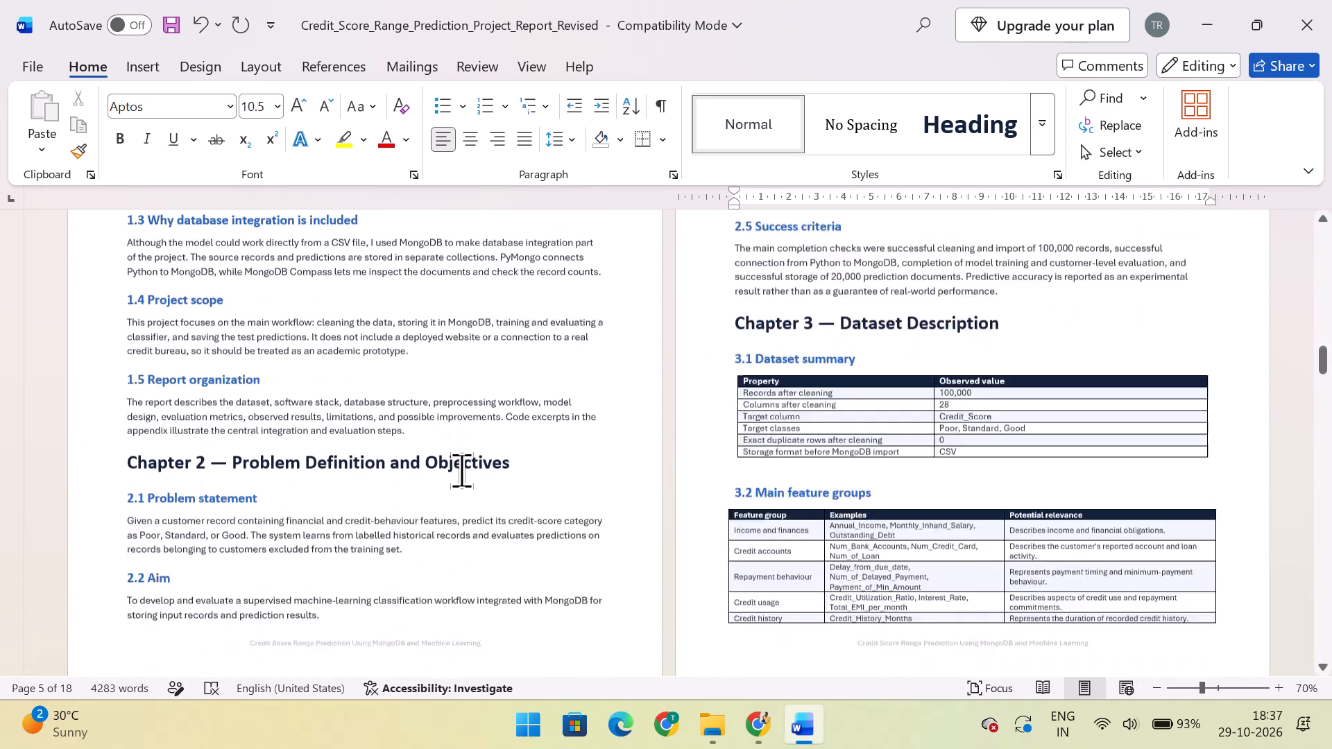
{"action": "scroll", "coordinate": [461, 470], "scroll_direction": "down", "scroll_amount": 5}
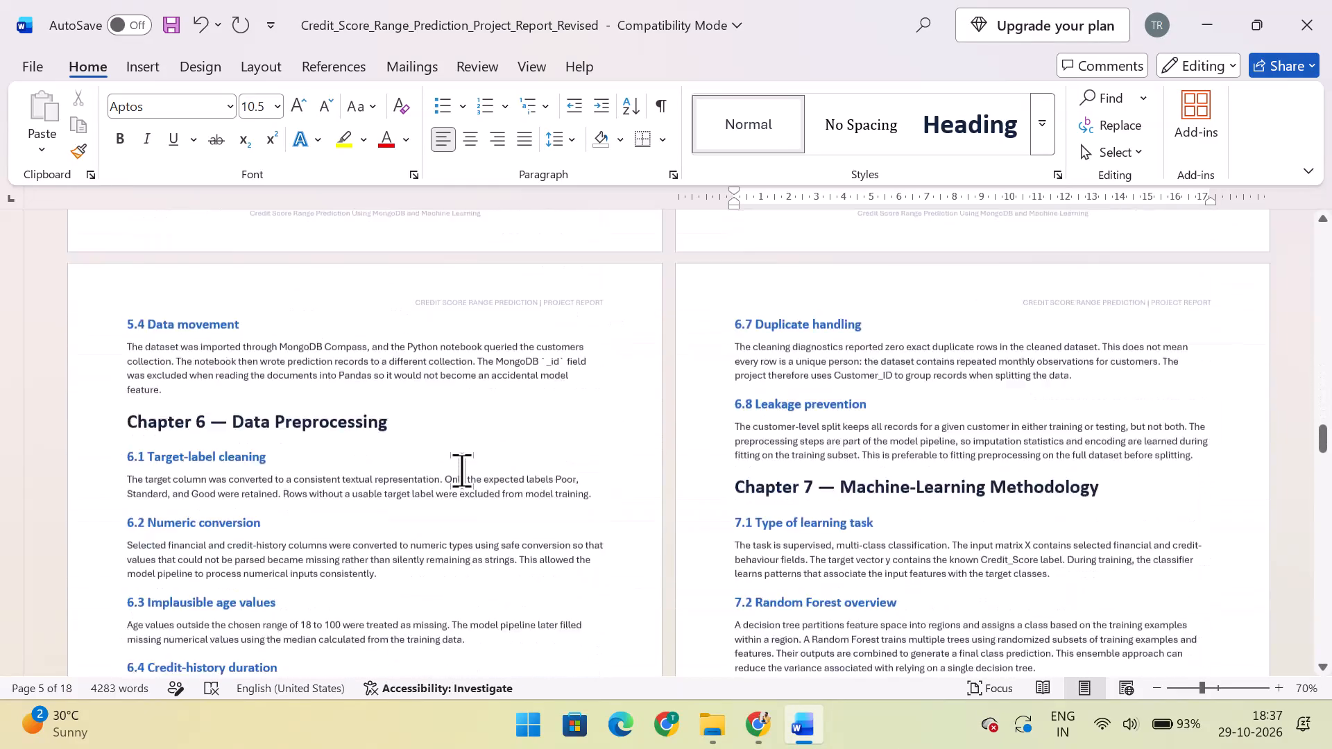
{"action": "scroll", "coordinate": [461, 470], "scroll_direction": "down", "scroll_amount": 3}
{"action": "scroll", "coordinate": [461, 470], "scroll_direction": "up", "scroll_amount": 2}
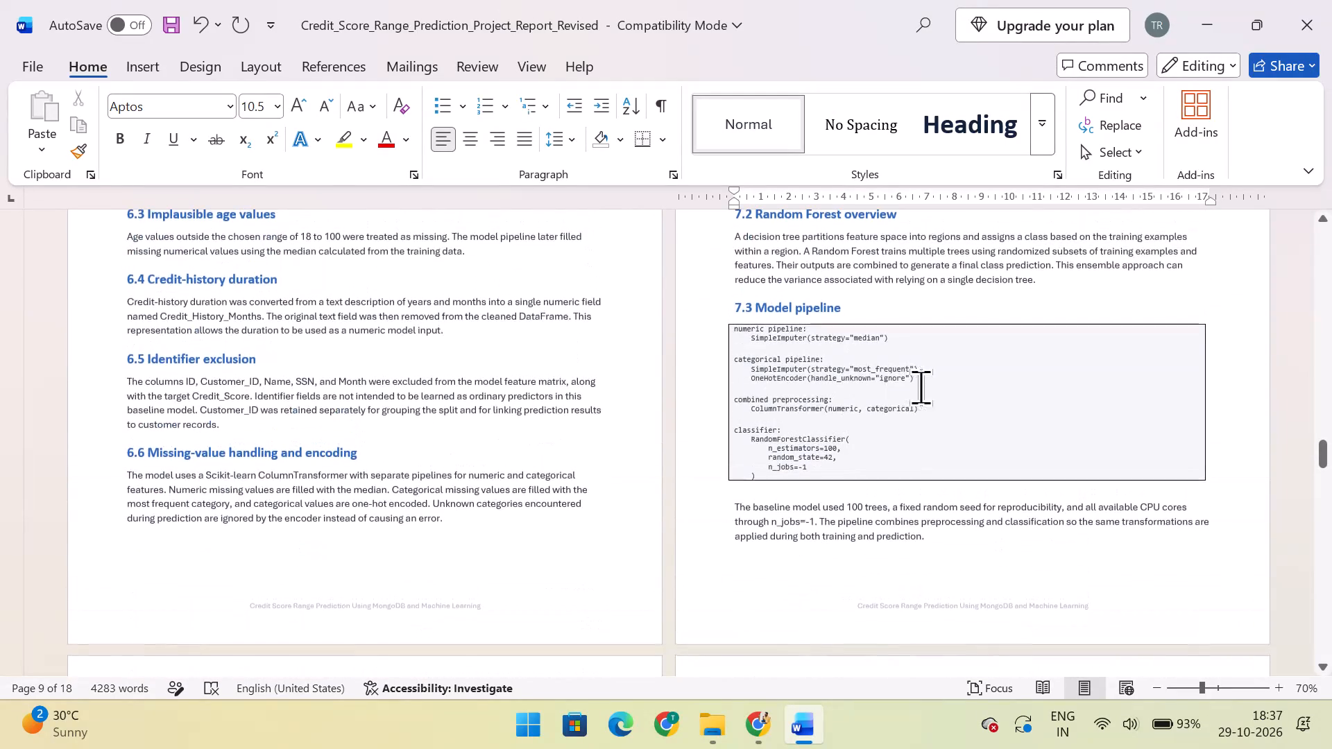
{"action": "left_click", "coordinate": [921, 401]}
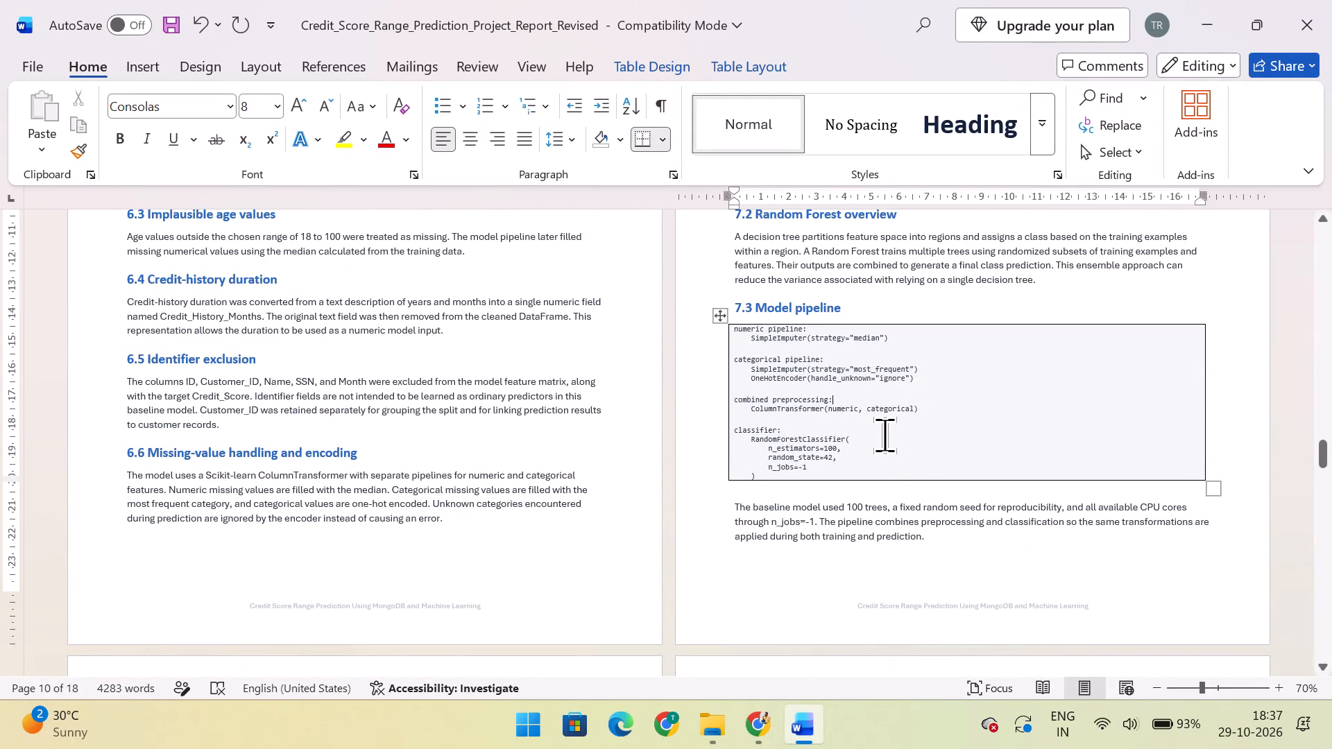
Review the report pages from the 7.3 Model pipeline section through the Final submission checklist.
{"action": "scroll", "coordinate": [894, 537], "scroll_direction": "down", "scroll_amount": 3}
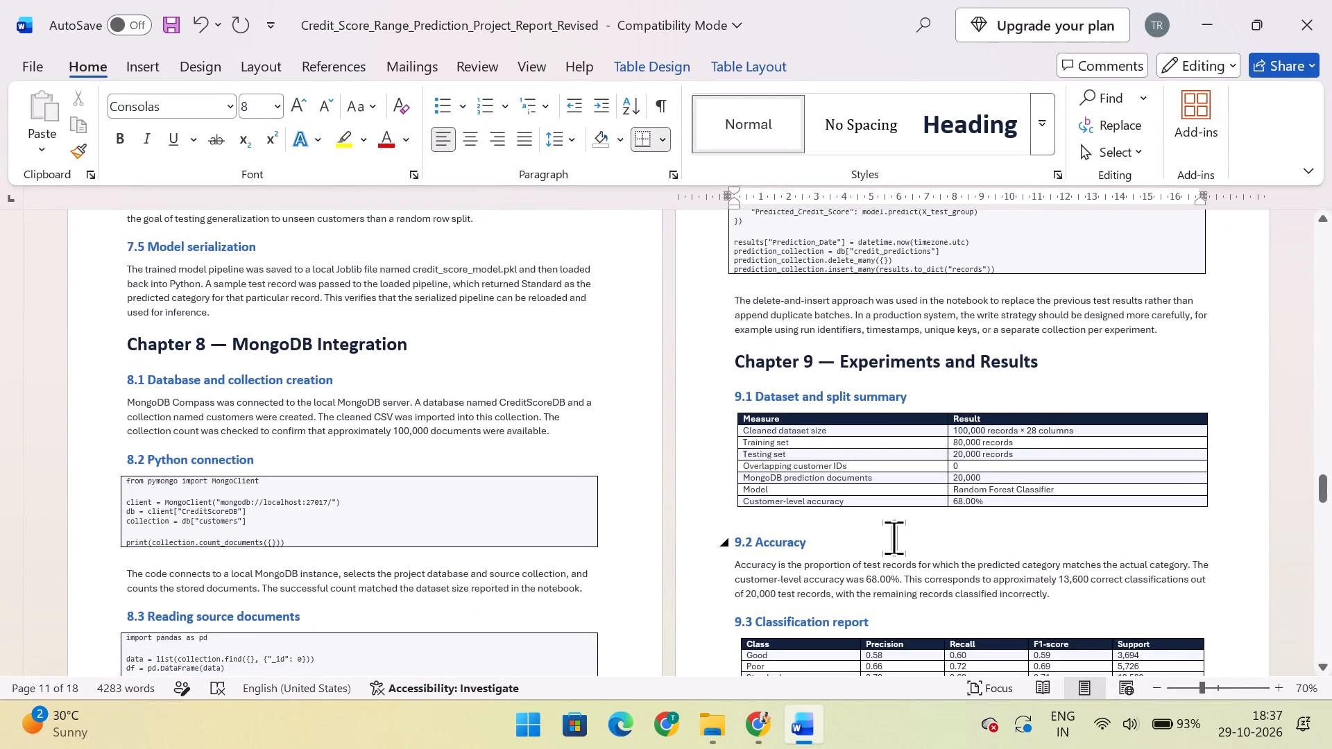
{"action": "scroll", "coordinate": [894, 537], "scroll_direction": "down", "scroll_amount": 5}
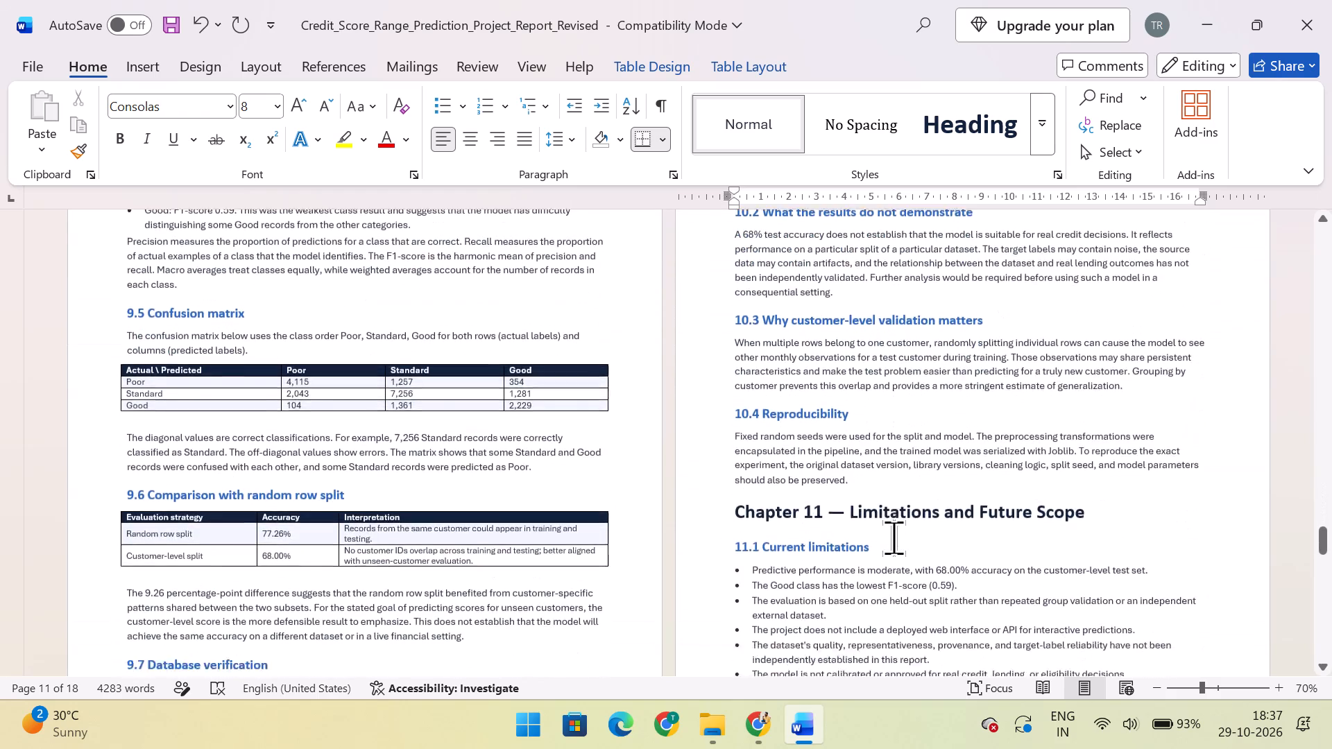
{"action": "scroll", "coordinate": [894, 537], "scroll_direction": "down", "scroll_amount": 7}
{"action": "scroll", "coordinate": [894, 537], "scroll_direction": "up", "scroll_amount": 7}
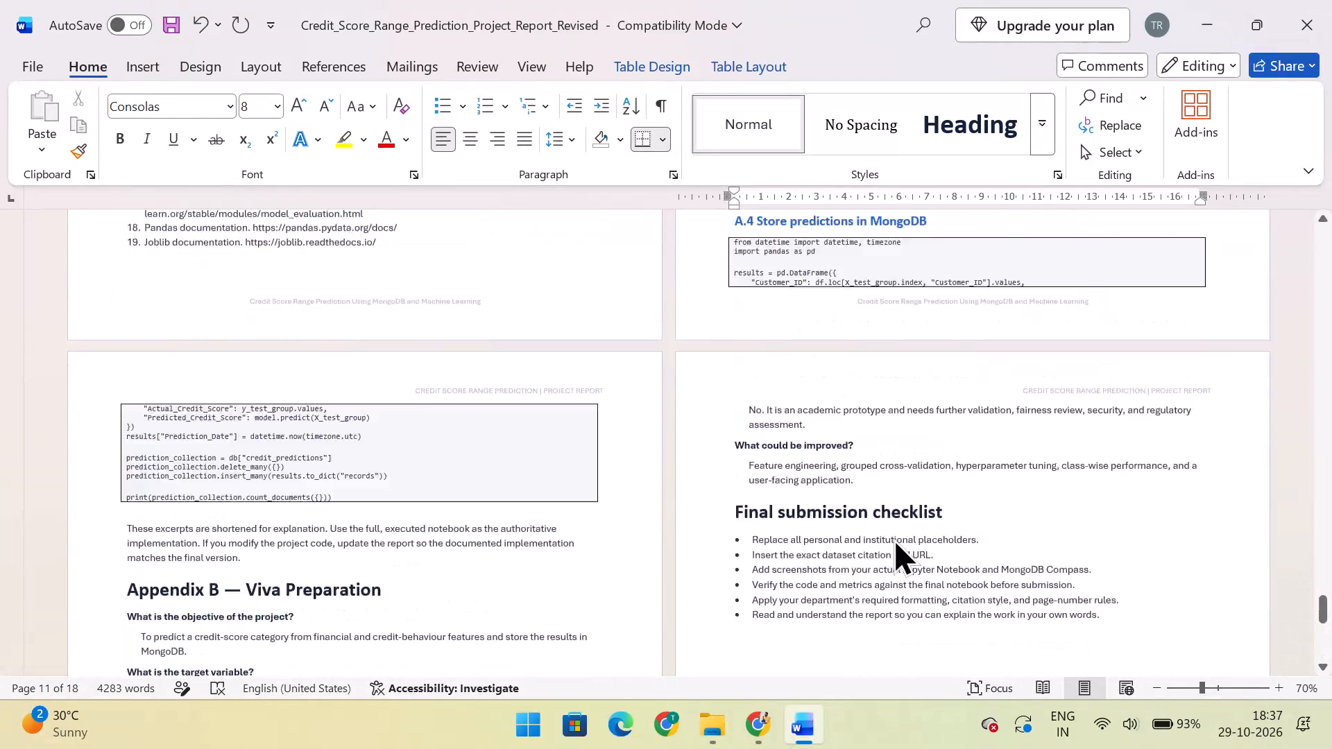
{"action": "scroll", "coordinate": [894, 537], "scroll_direction": "down", "scroll_amount": 2}
{"action": "left_click_drag", "start_coordinate": [1148, 472], "coordinate": [1096, 483]}
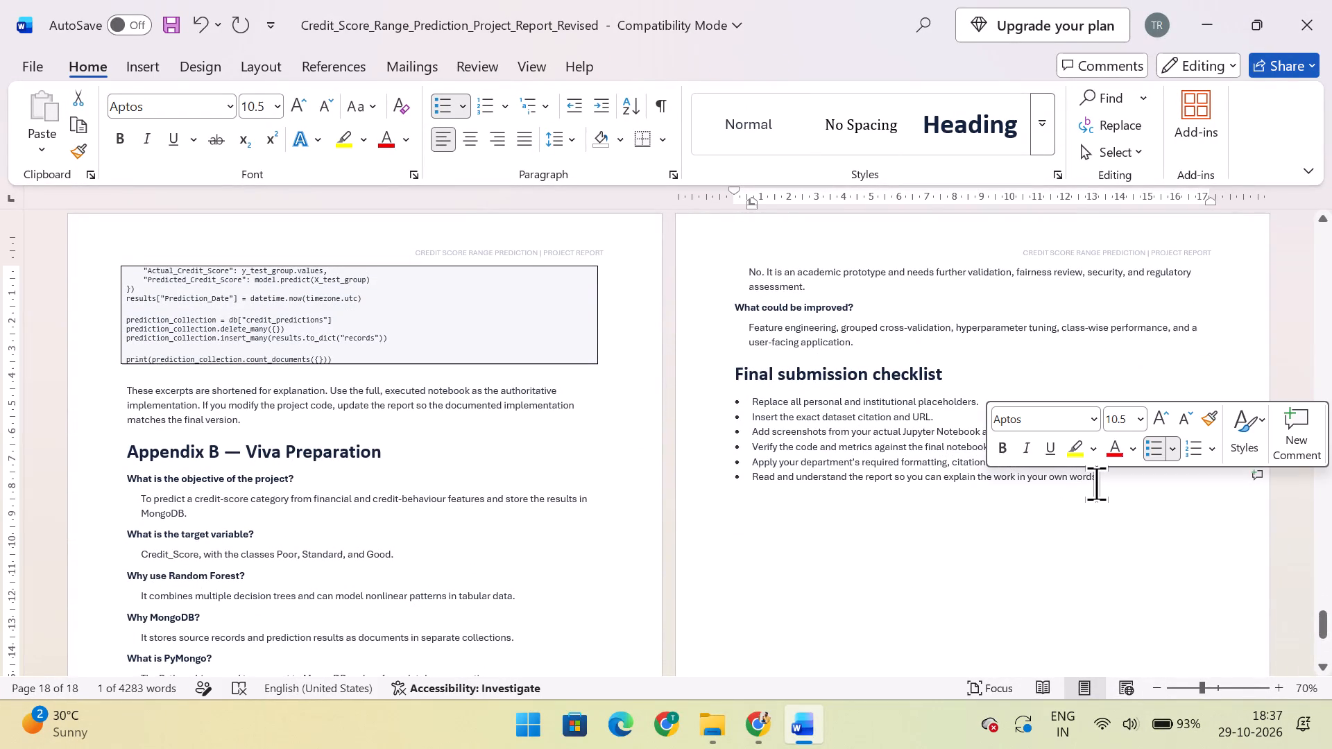
{"action": "left_click", "coordinate": [1104, 549]}
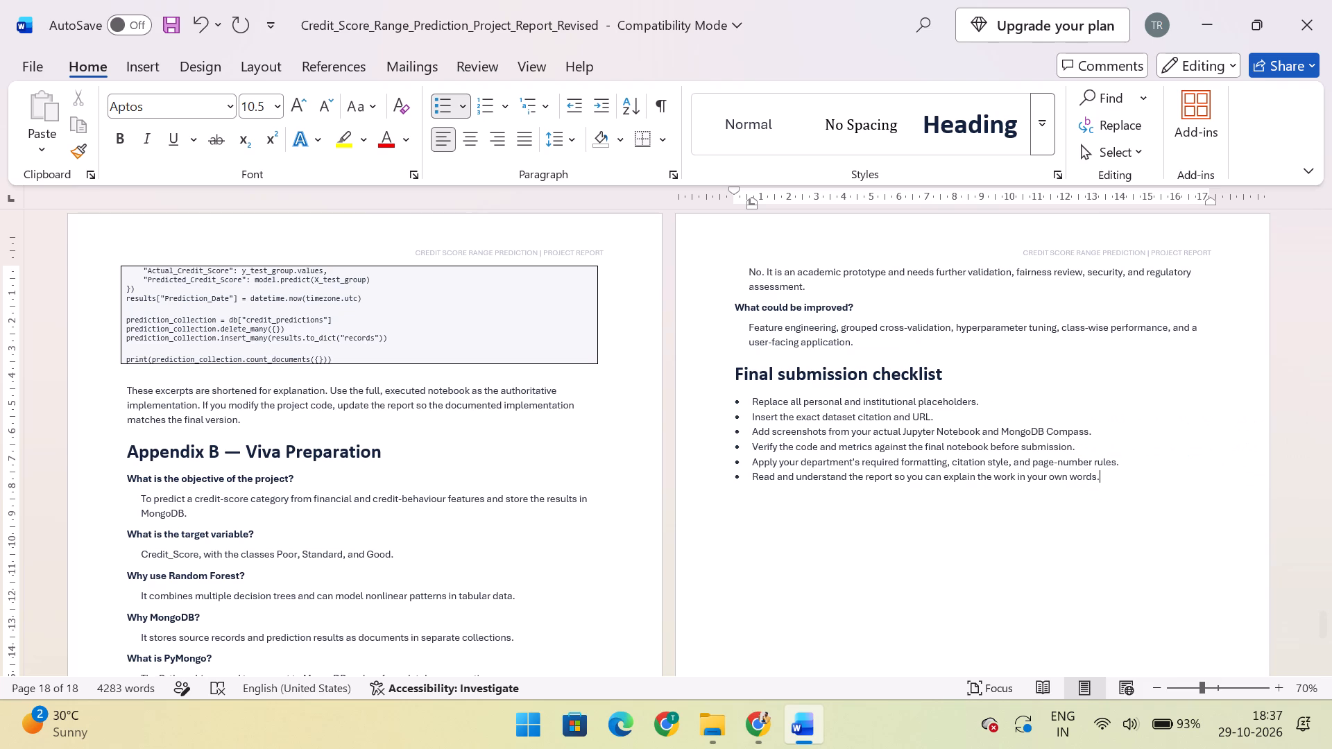
Examine the Conclusion, References and Appendix A pages for content that does not belong in the report.
{"action": "scroll", "coordinate": [1104, 549], "scroll_direction": "up", "scroll_amount": 2}
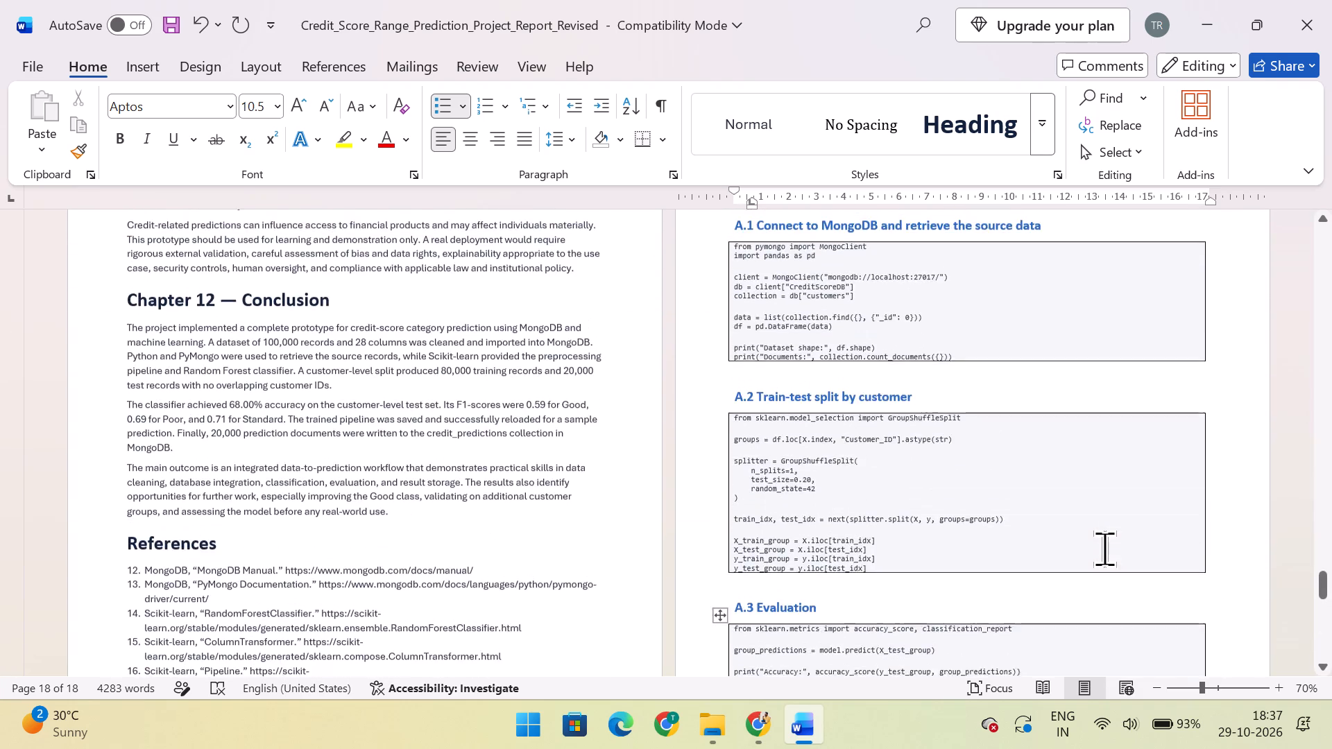
{"action": "scroll", "coordinate": [1104, 549], "scroll_direction": "up", "scroll_amount": 1}
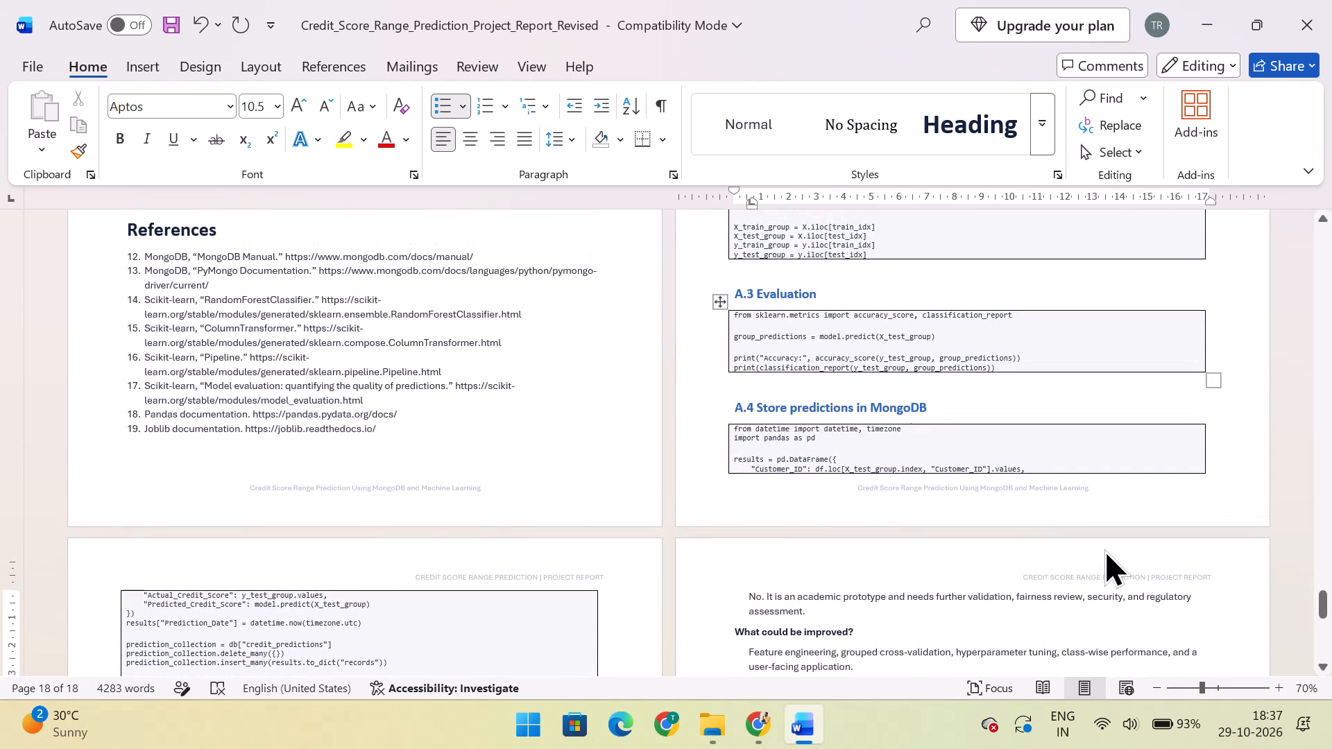
{"action": "scroll", "coordinate": [1104, 549], "scroll_direction": "up", "scroll_amount": 1}
{"action": "scroll", "coordinate": [1104, 549], "scroll_direction": "down", "scroll_amount": 2}
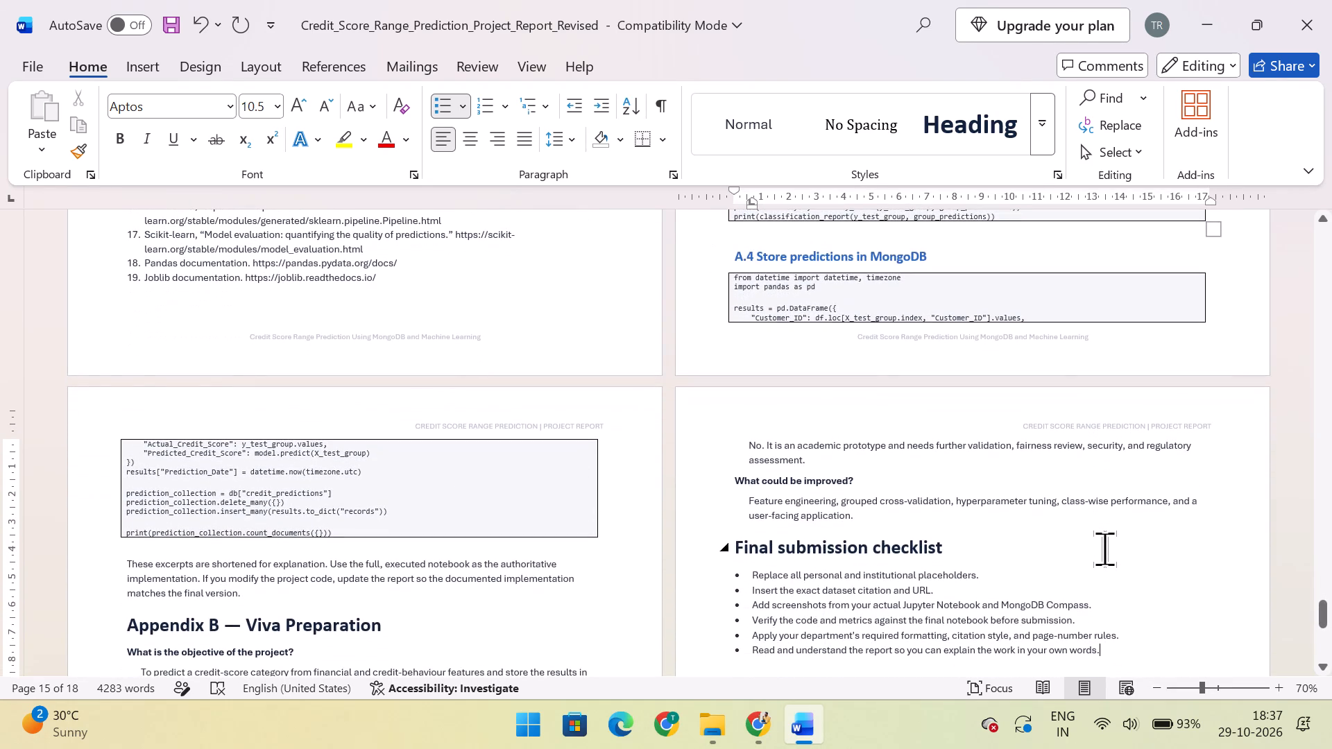
{"action": "scroll", "coordinate": [1104, 549], "scroll_direction": "up", "scroll_amount": 4}
{"action": "scroll", "coordinate": [1104, 549], "scroll_direction": "down", "scroll_amount": 1}
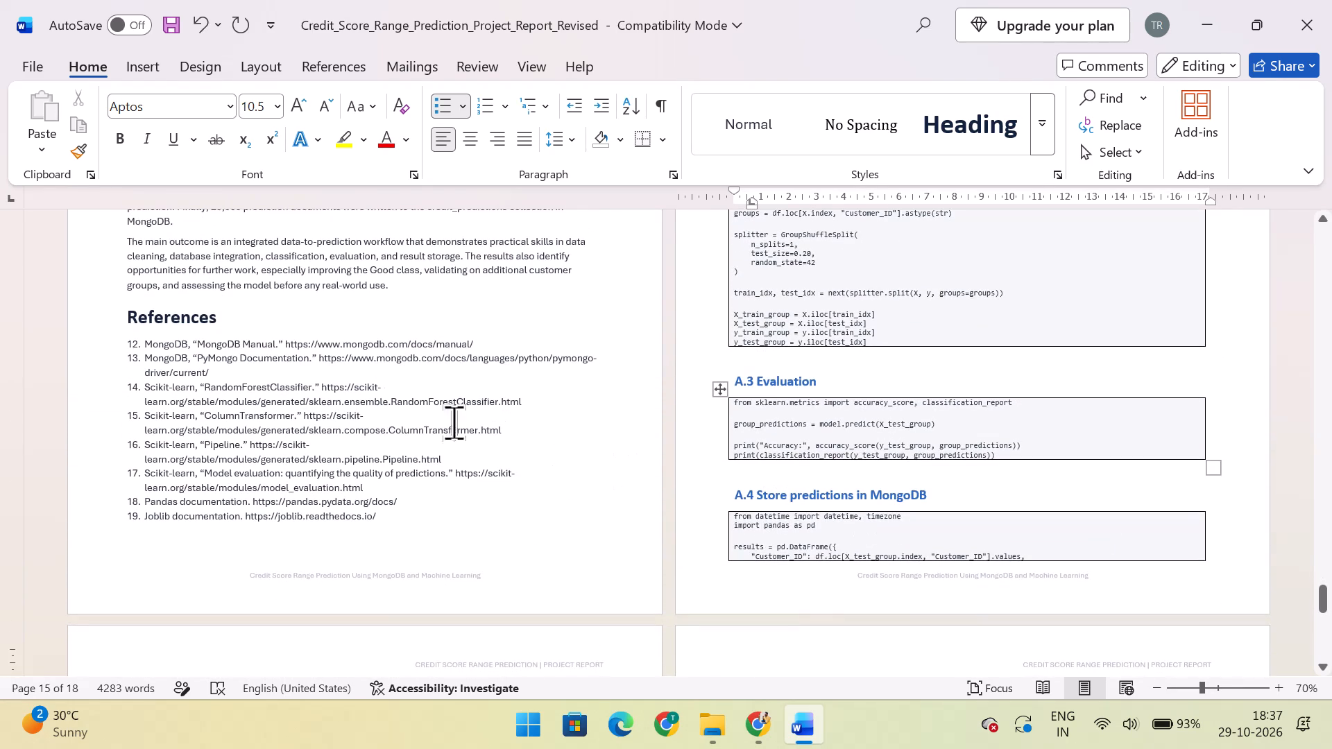
{"action": "scroll", "coordinate": [169, 329], "scroll_direction": "up", "scroll_amount": 2}
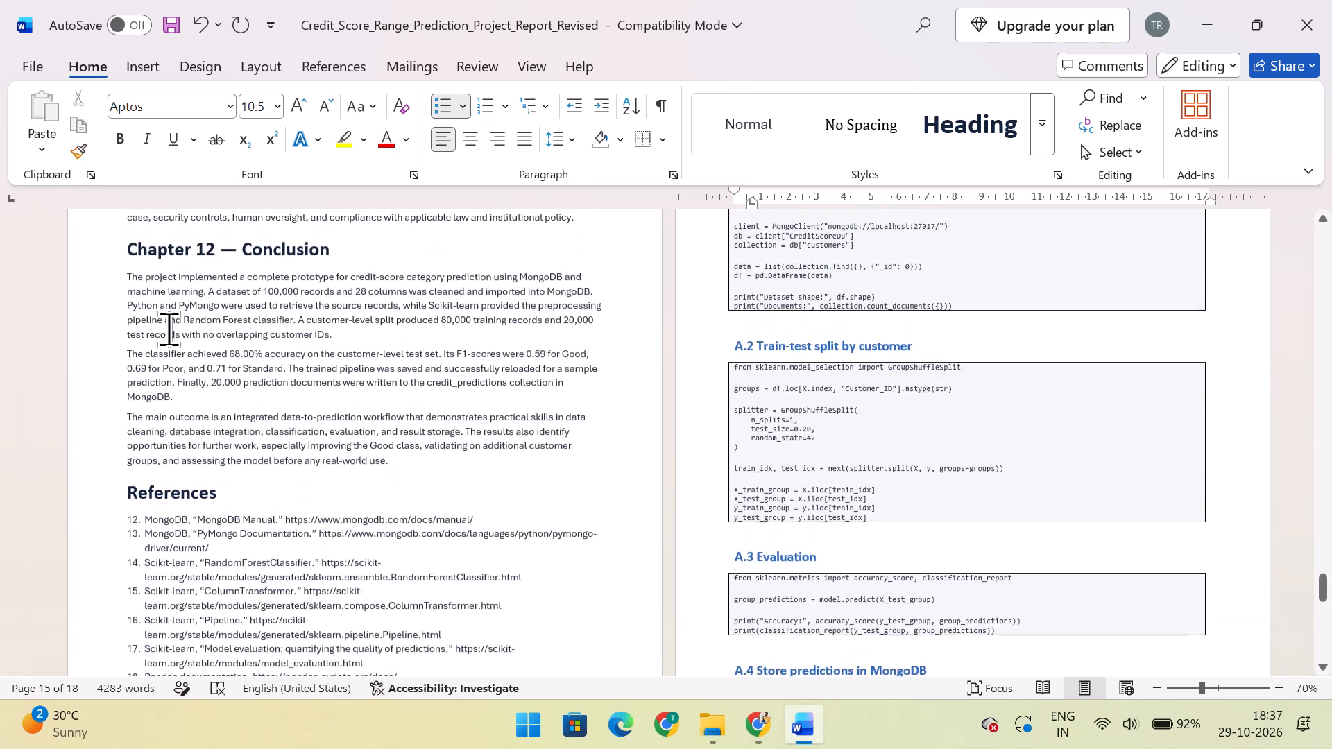
{"action": "scroll", "coordinate": [169, 329], "scroll_direction": "up", "scroll_amount": 1}
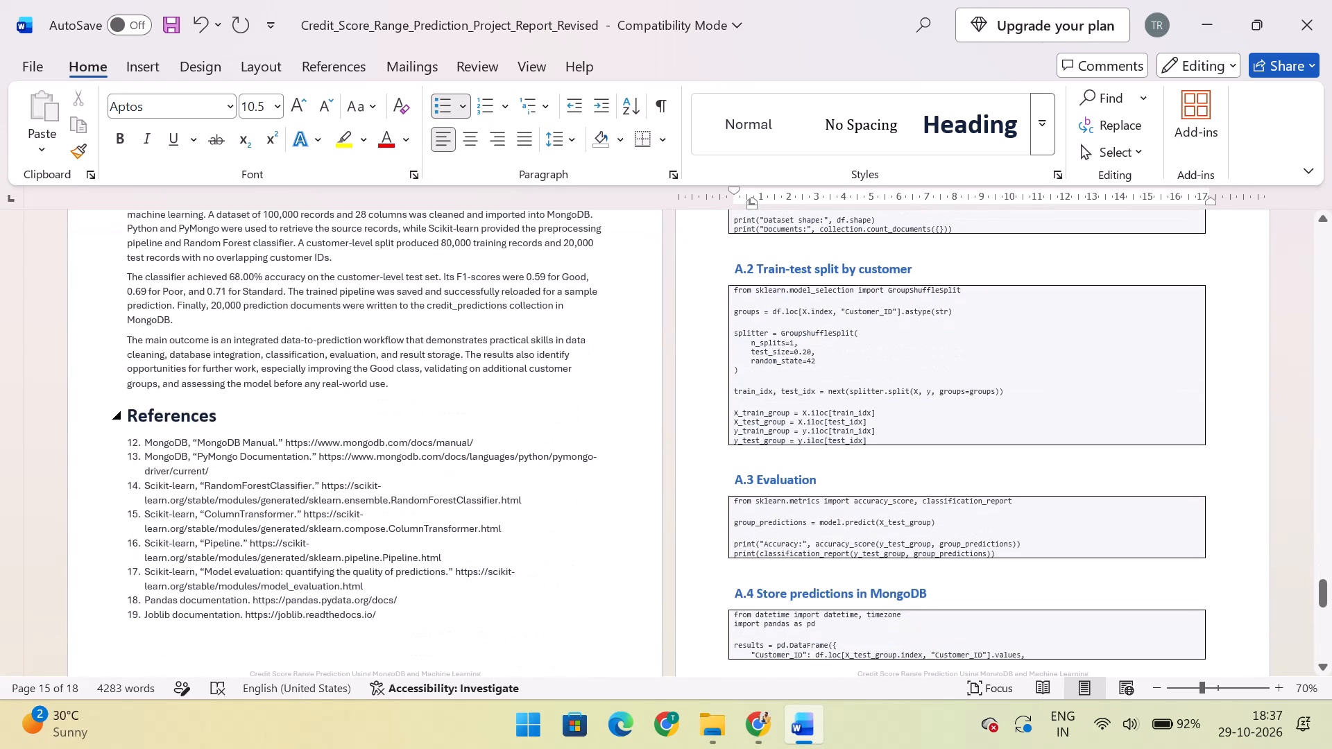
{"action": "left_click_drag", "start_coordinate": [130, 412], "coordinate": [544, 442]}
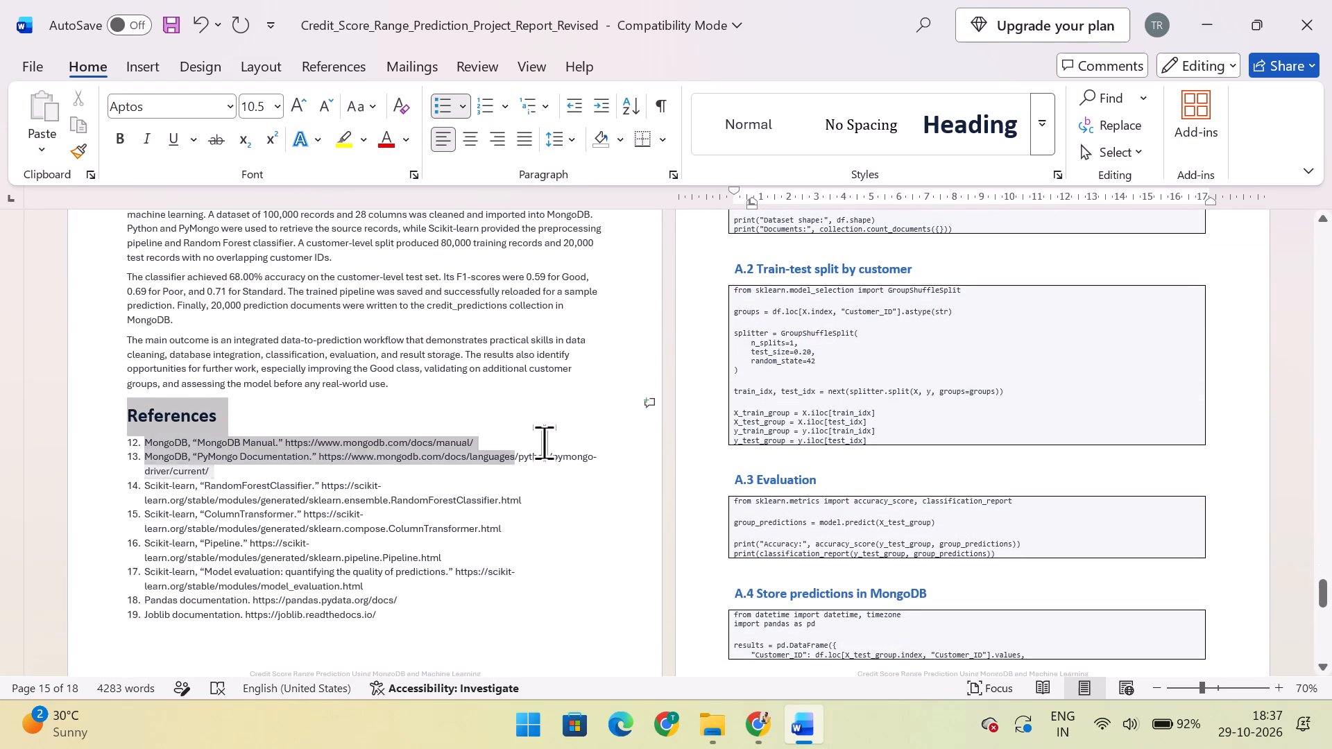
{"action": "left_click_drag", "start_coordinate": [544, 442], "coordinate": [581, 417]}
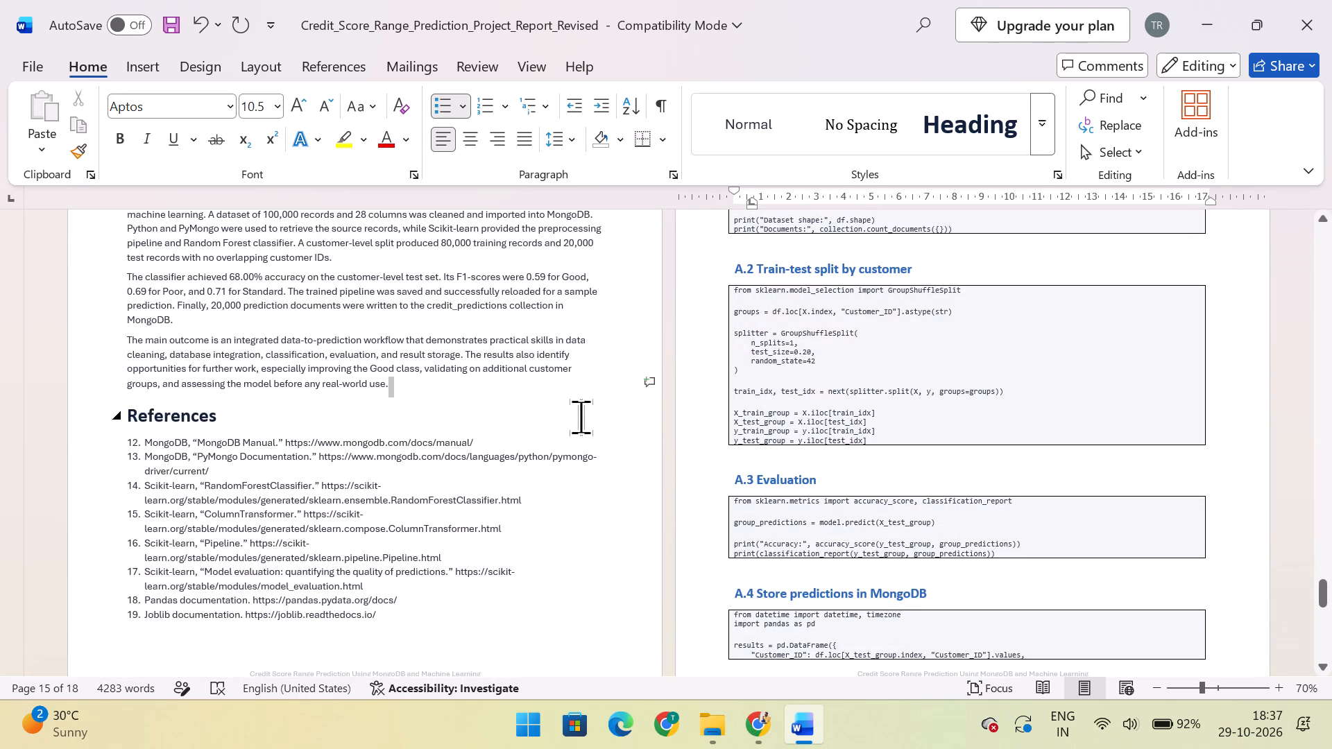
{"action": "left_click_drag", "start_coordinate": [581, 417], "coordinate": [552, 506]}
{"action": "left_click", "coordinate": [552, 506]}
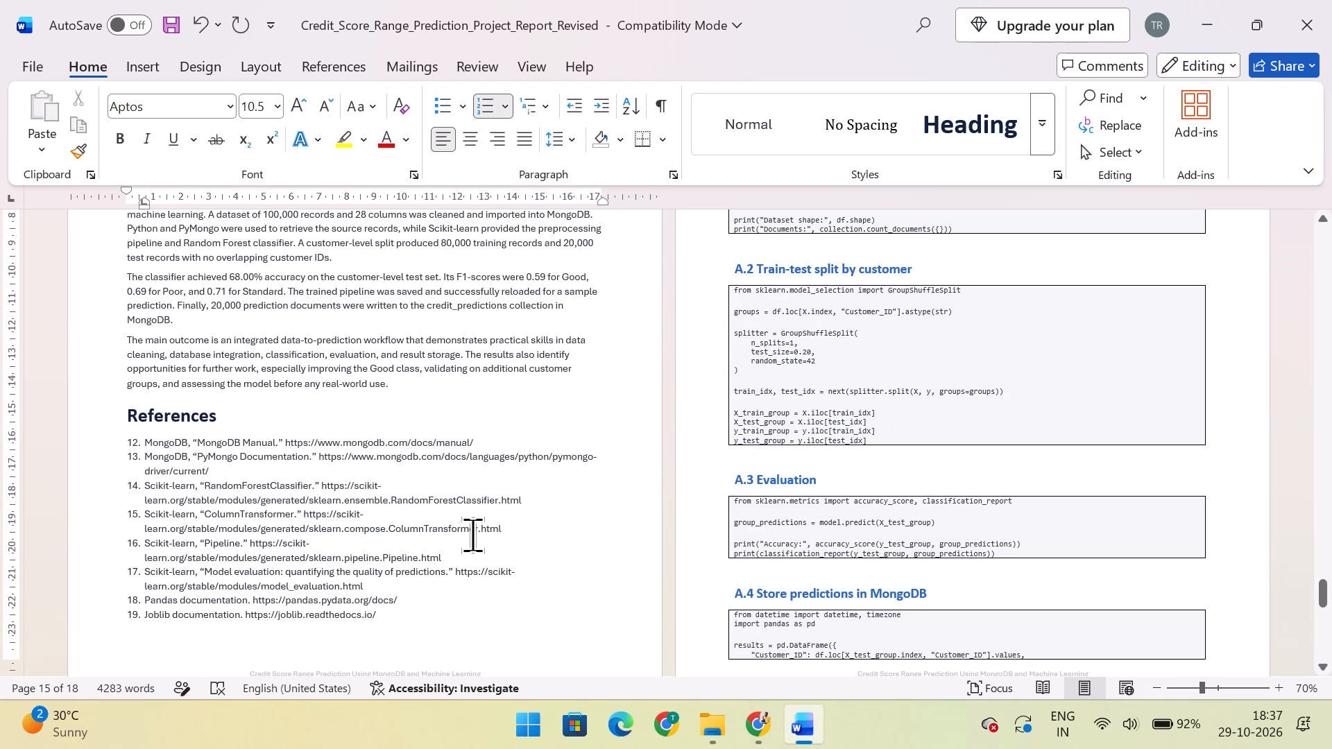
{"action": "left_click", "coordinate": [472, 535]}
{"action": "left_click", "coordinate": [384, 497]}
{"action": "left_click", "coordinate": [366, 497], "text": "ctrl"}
Recheck the report from Chapter 1 through the References, appendices and Final submission checklist.
{"action": "scroll", "coordinate": [624, 595], "scroll_direction": "down", "scroll_amount": 5}
{"action": "scroll", "coordinate": [624, 595], "scroll_direction": "up", "scroll_amount": 3}
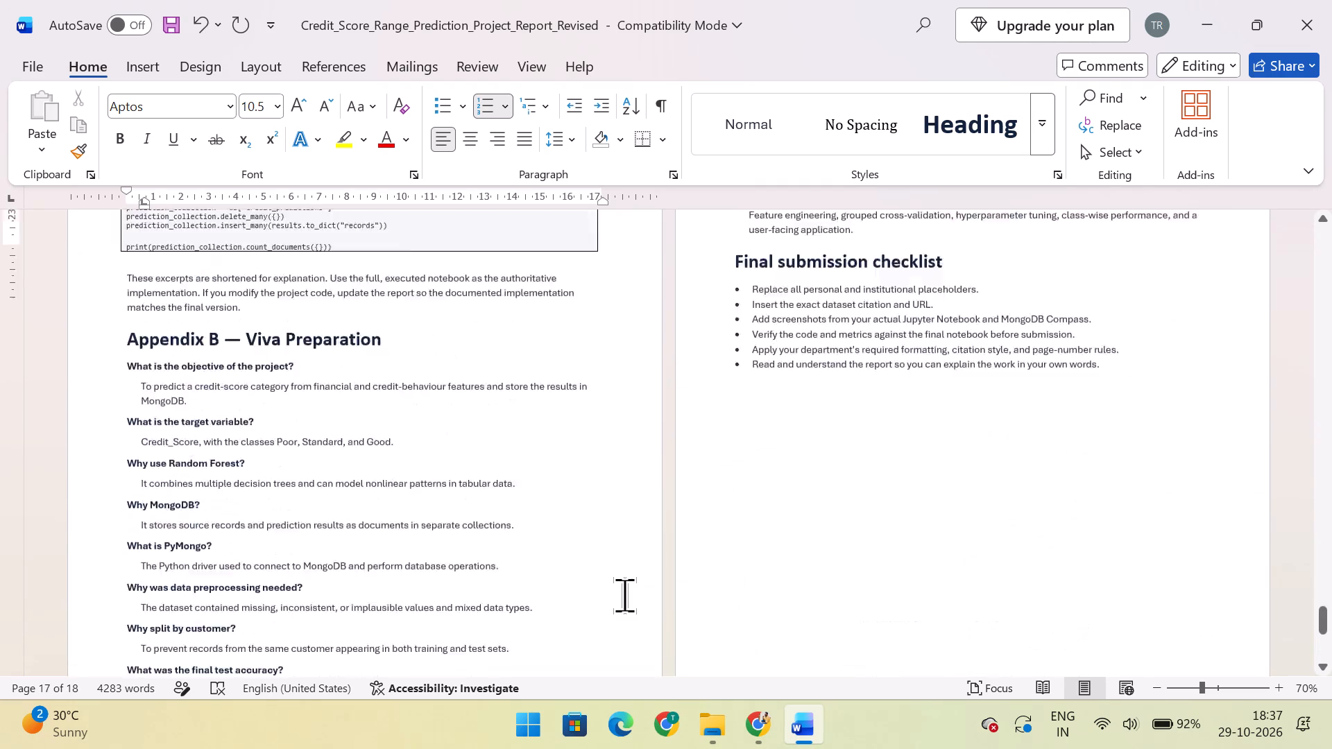
{"action": "scroll", "coordinate": [624, 595], "scroll_direction": "up", "scroll_amount": 11}
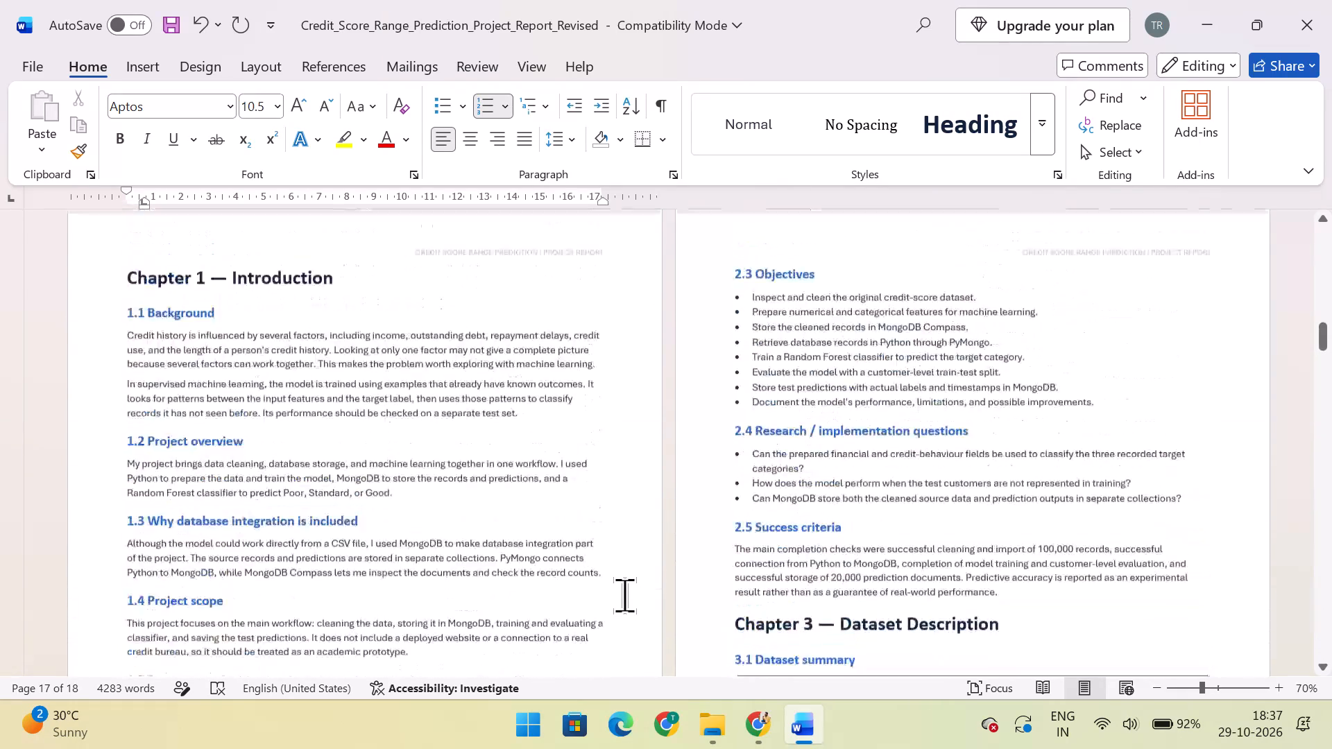
{"action": "scroll", "coordinate": [624, 595], "scroll_direction": "up", "scroll_amount": 3}
{"action": "scroll", "coordinate": [624, 595], "scroll_direction": "down", "scroll_amount": 2}
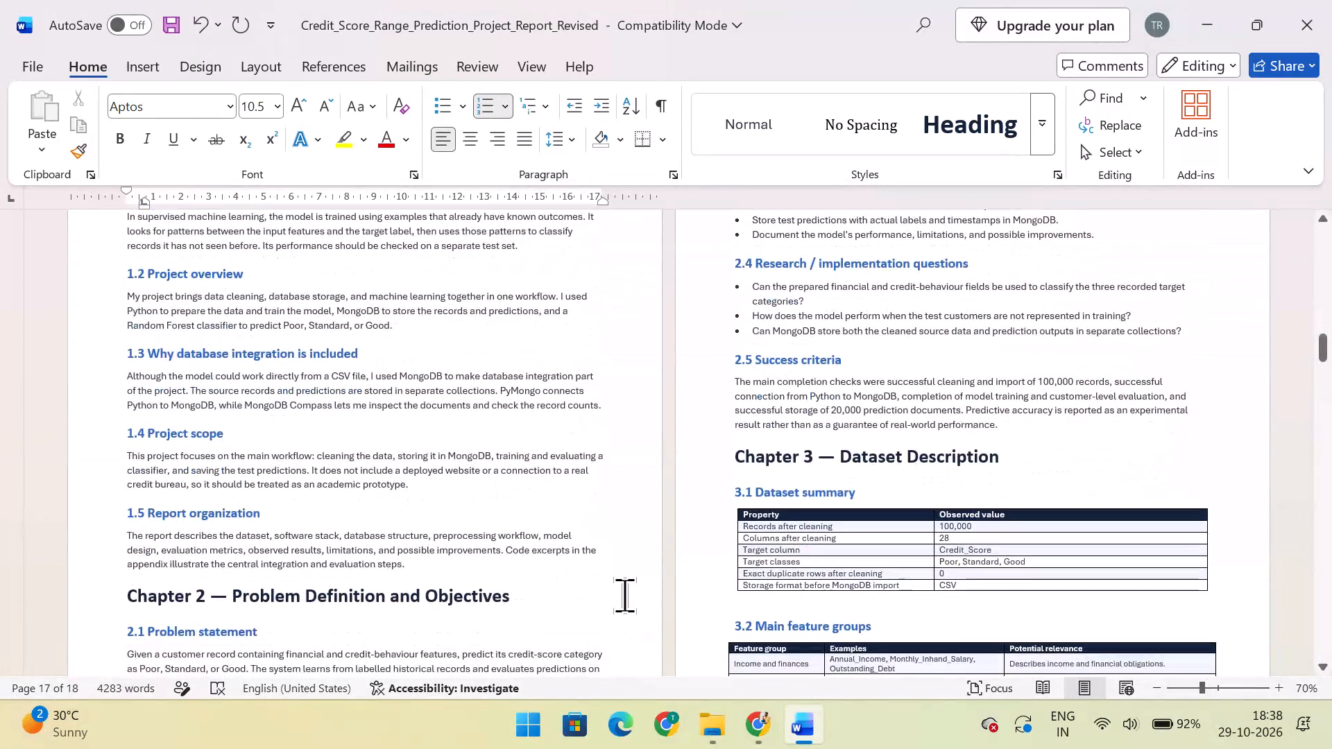
{"action": "scroll", "coordinate": [583, 567], "scroll_direction": "down", "scroll_amount": 5}
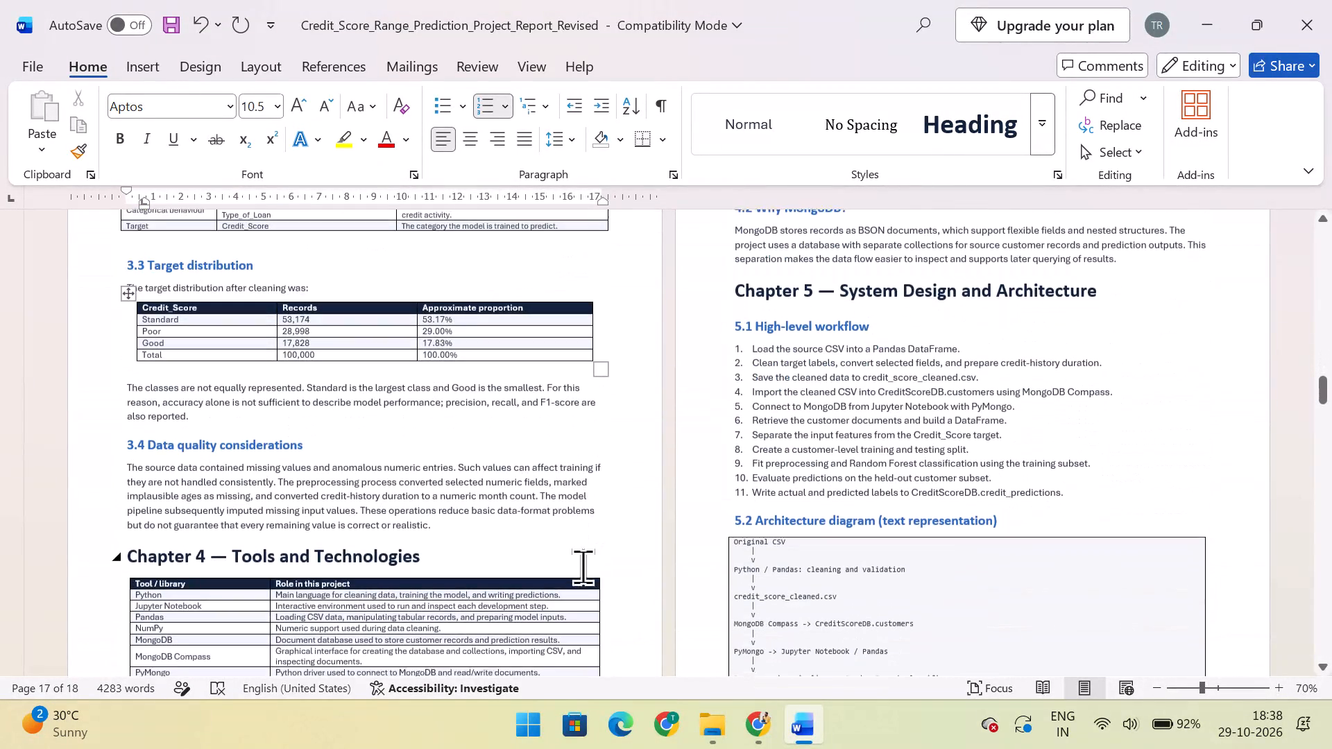
{"action": "scroll", "coordinate": [583, 567], "scroll_direction": "down", "scroll_amount": 2}
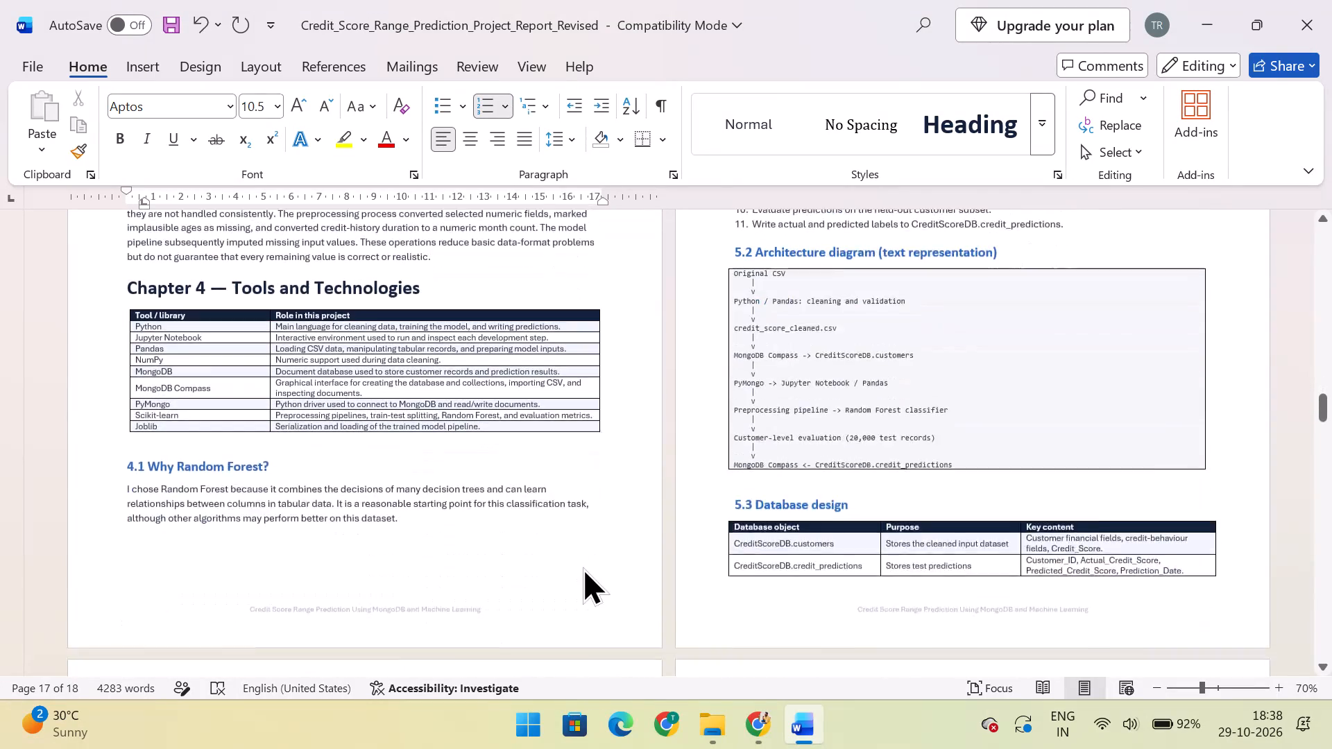
{"action": "scroll", "coordinate": [583, 567], "scroll_direction": "down", "scroll_amount": 2}
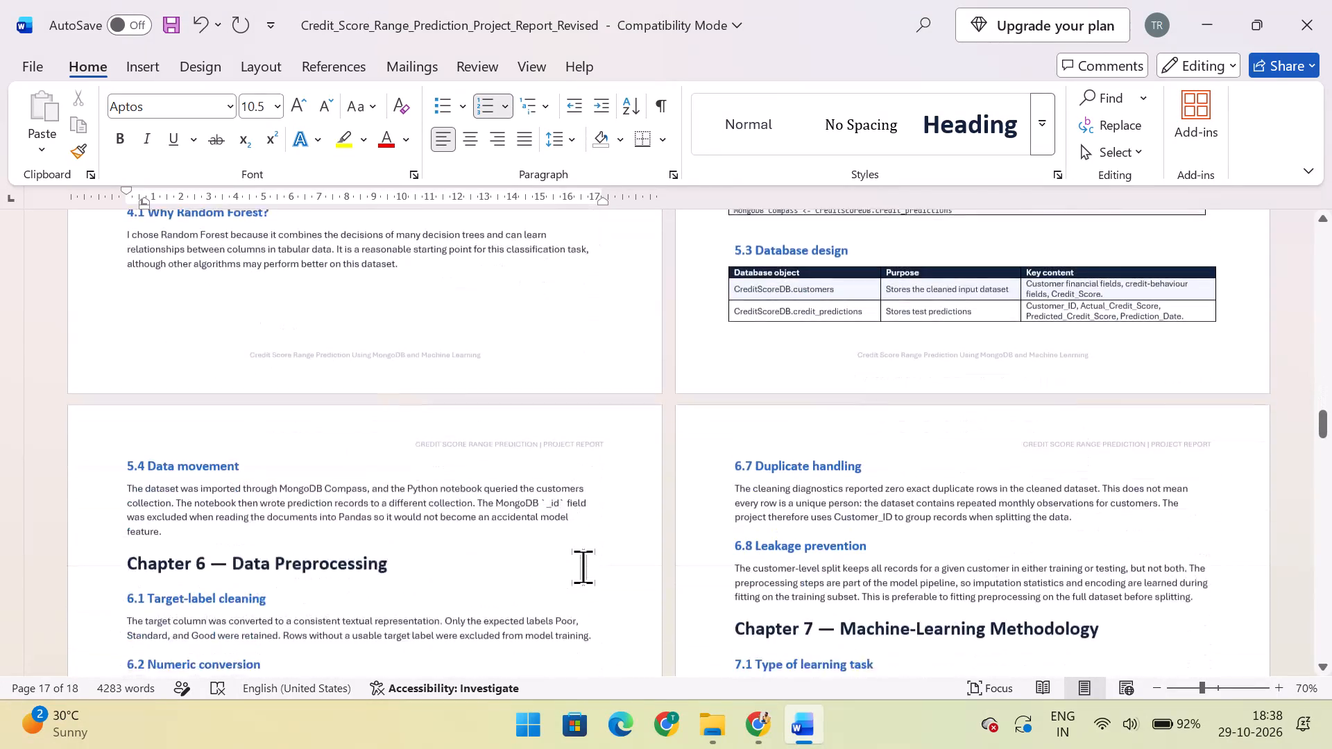
{"action": "scroll", "coordinate": [583, 567], "scroll_direction": "down", "scroll_amount": 4}
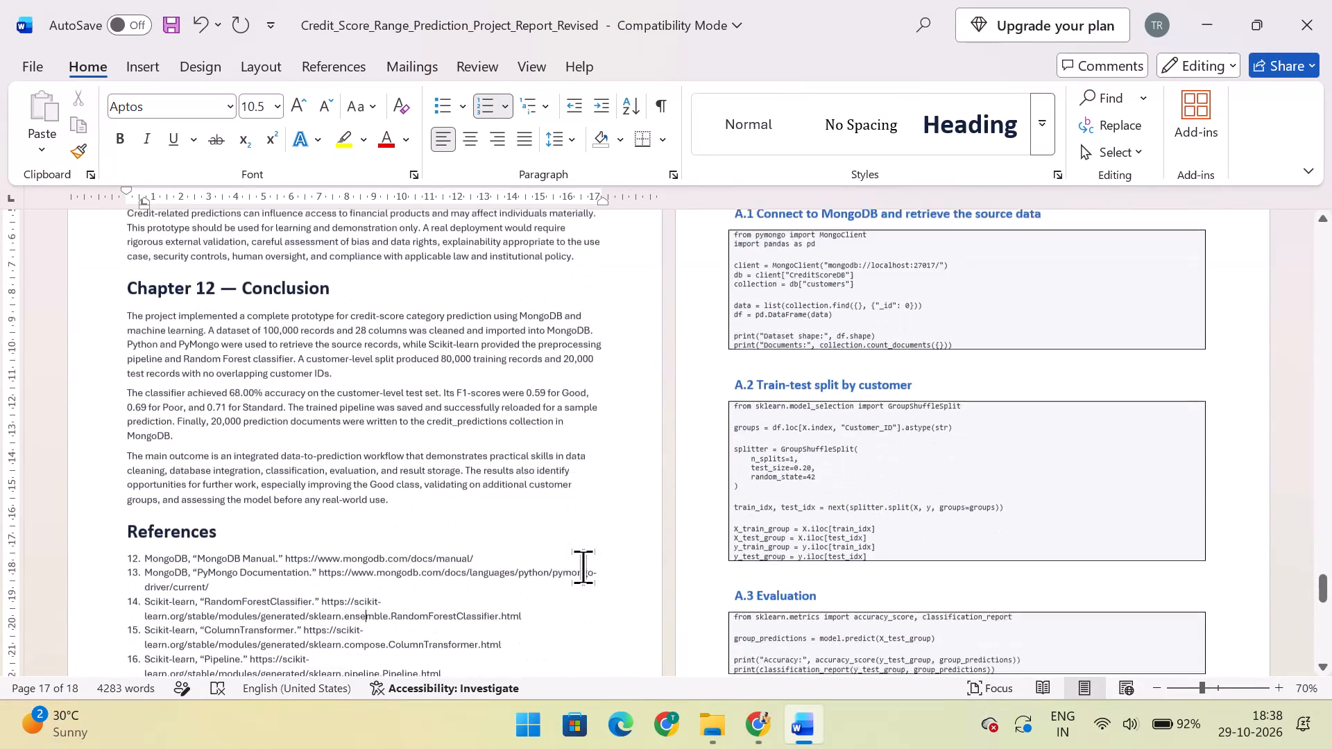
{"action": "scroll", "coordinate": [583, 567], "scroll_direction": "down", "scroll_amount": 2}
{"action": "scroll", "coordinate": [583, 567], "scroll_direction": "up", "scroll_amount": 6}
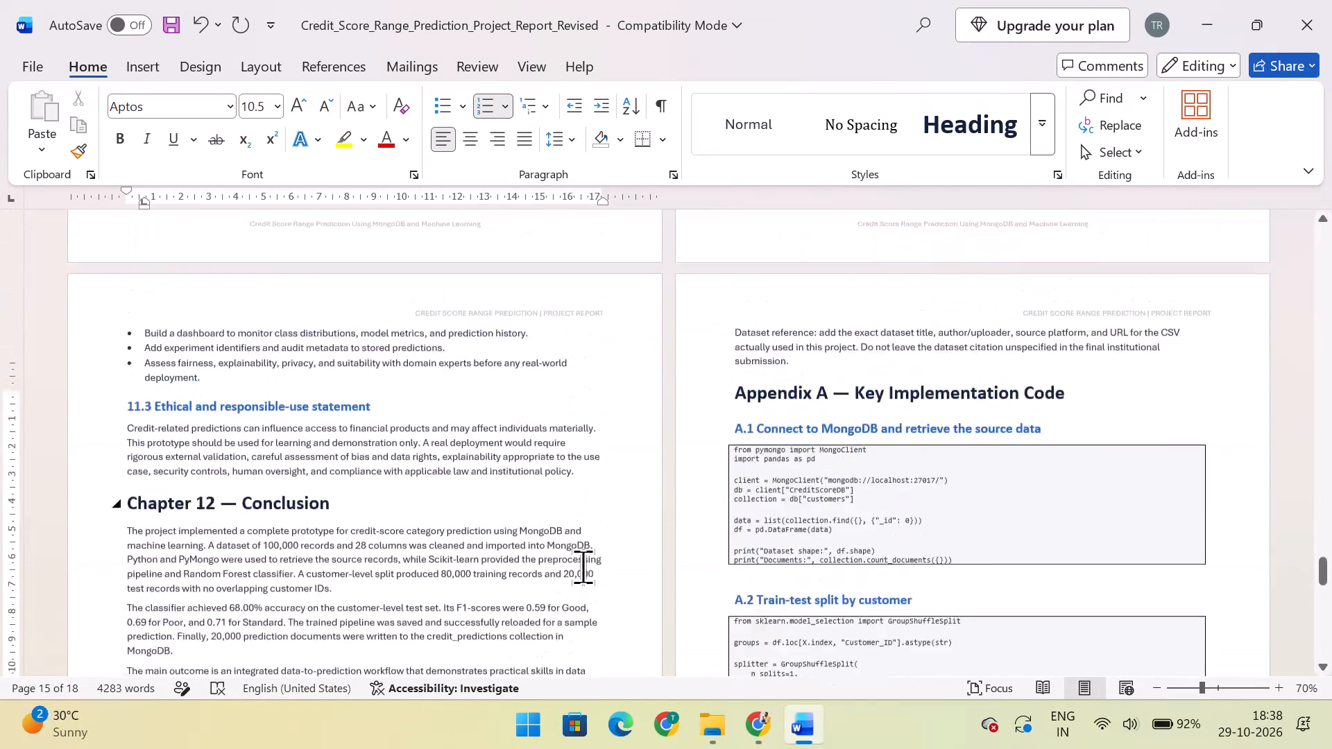
{"action": "scroll", "coordinate": [583, 567], "scroll_direction": "up", "scroll_amount": 1}
{"action": "scroll", "coordinate": [583, 567], "scroll_direction": "down", "scroll_amount": 7}
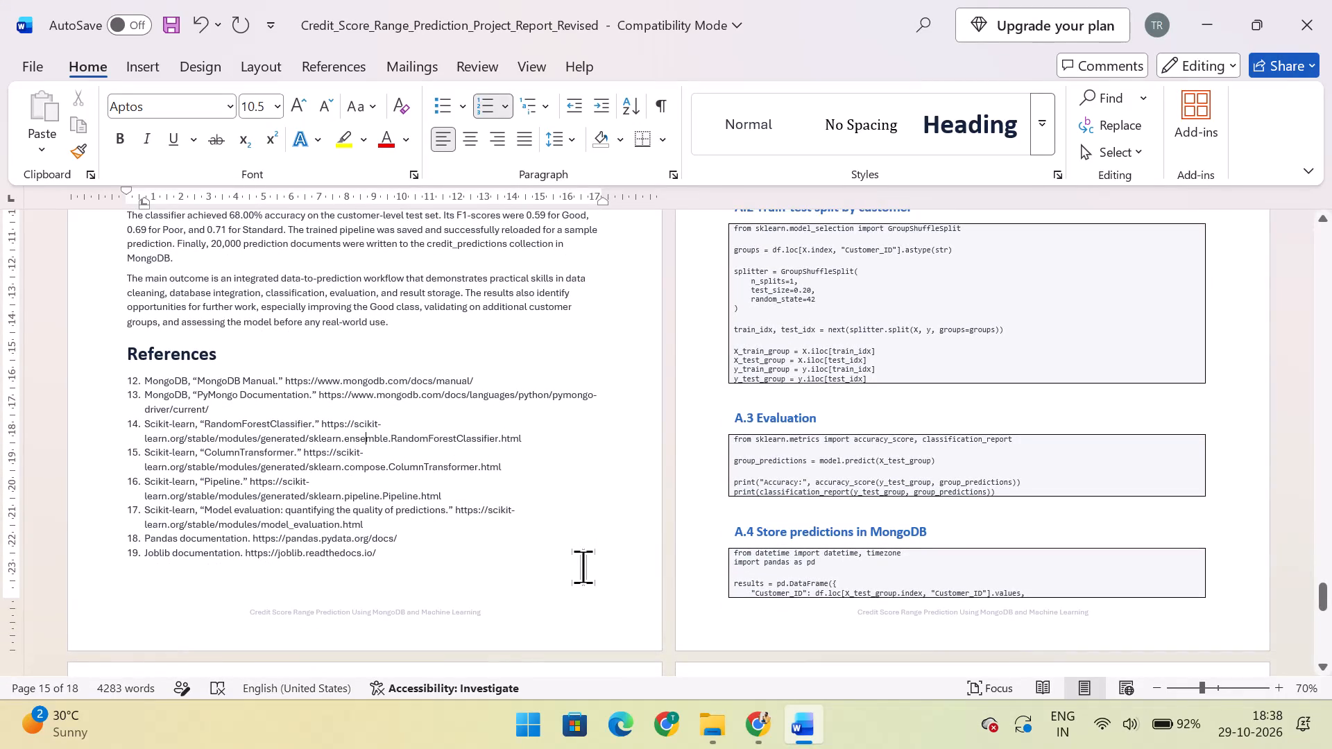
{"action": "scroll", "coordinate": [583, 567], "scroll_direction": "up", "scroll_amount": 3}
{"action": "scroll", "coordinate": [583, 567], "scroll_direction": "down", "scroll_amount": 1}
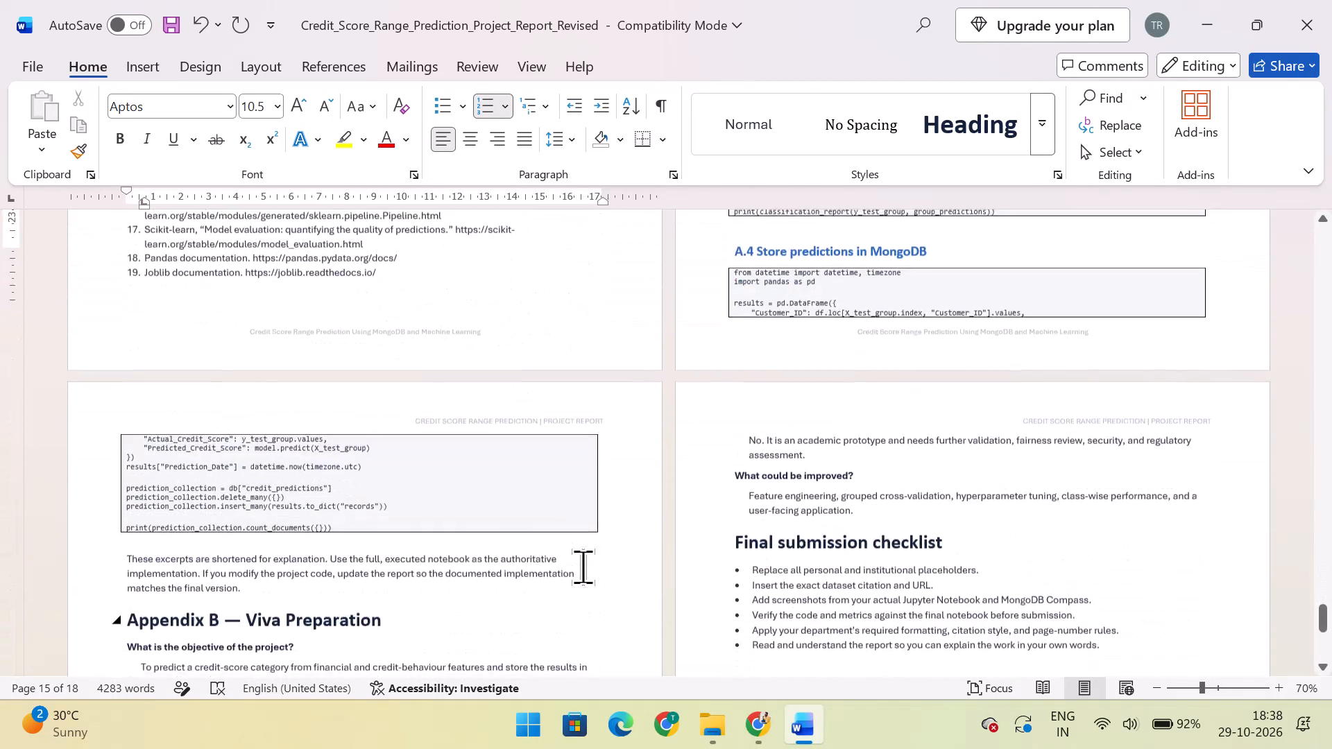
Delete the References heading and its list together with the dataset reference note before Appendix A.
{"action": "scroll", "coordinate": [411, 481], "scroll_direction": "up", "scroll_amount": 3}
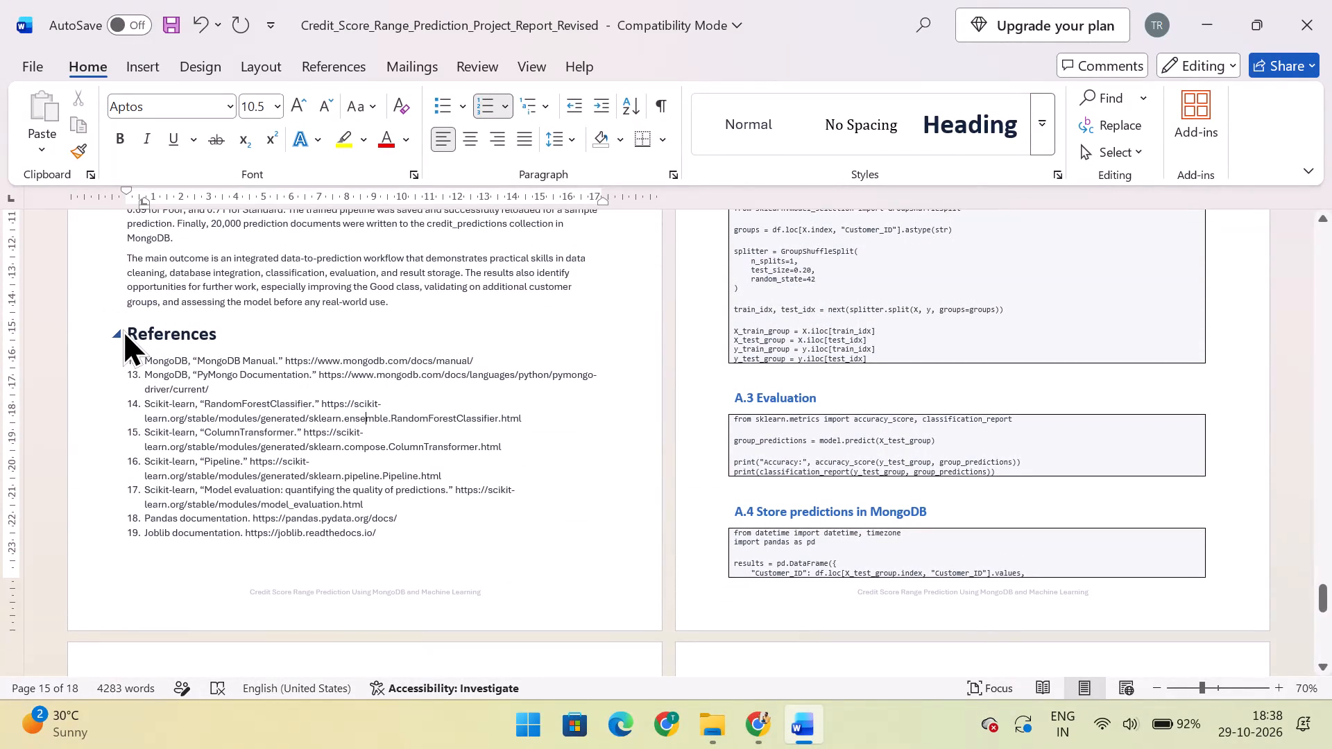
{"action": "left_click_drag", "start_coordinate": [126, 329], "coordinate": [841, 171]}
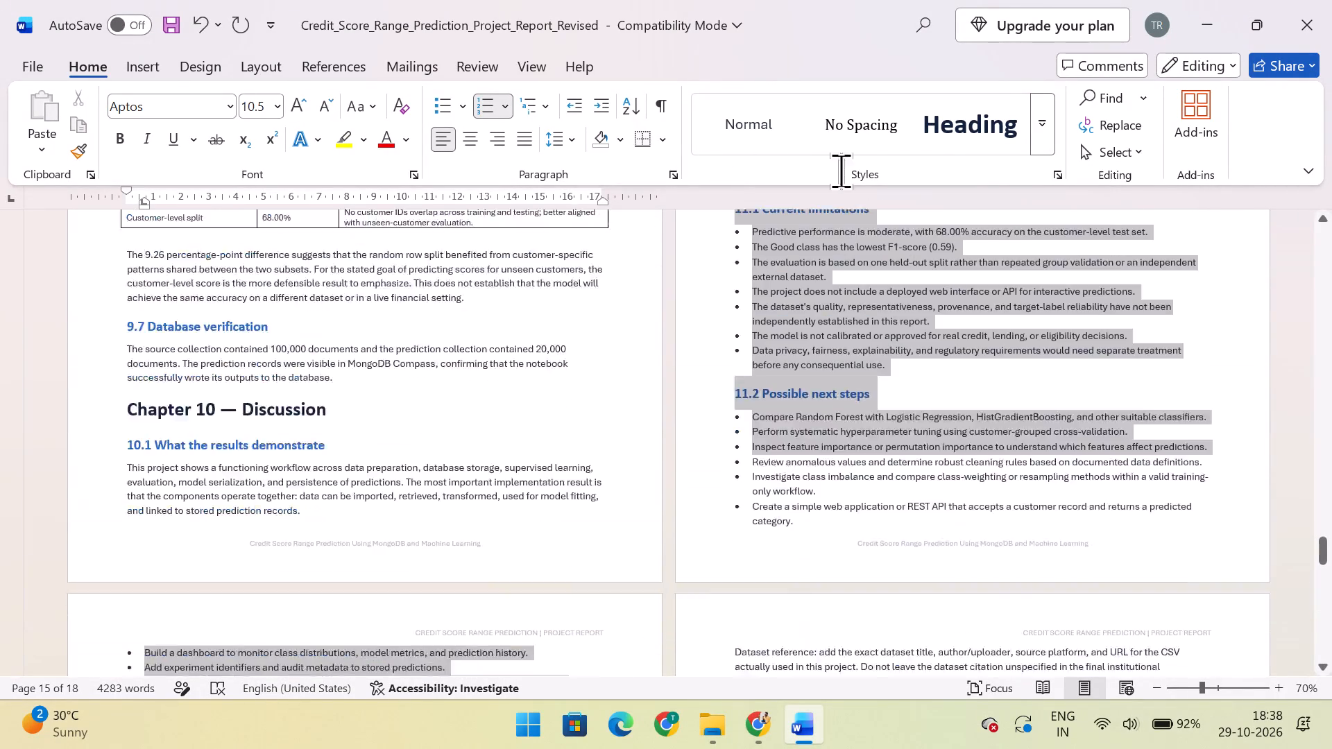
{"action": "left_click_drag", "start_coordinate": [841, 171], "coordinate": [1021, 376]}
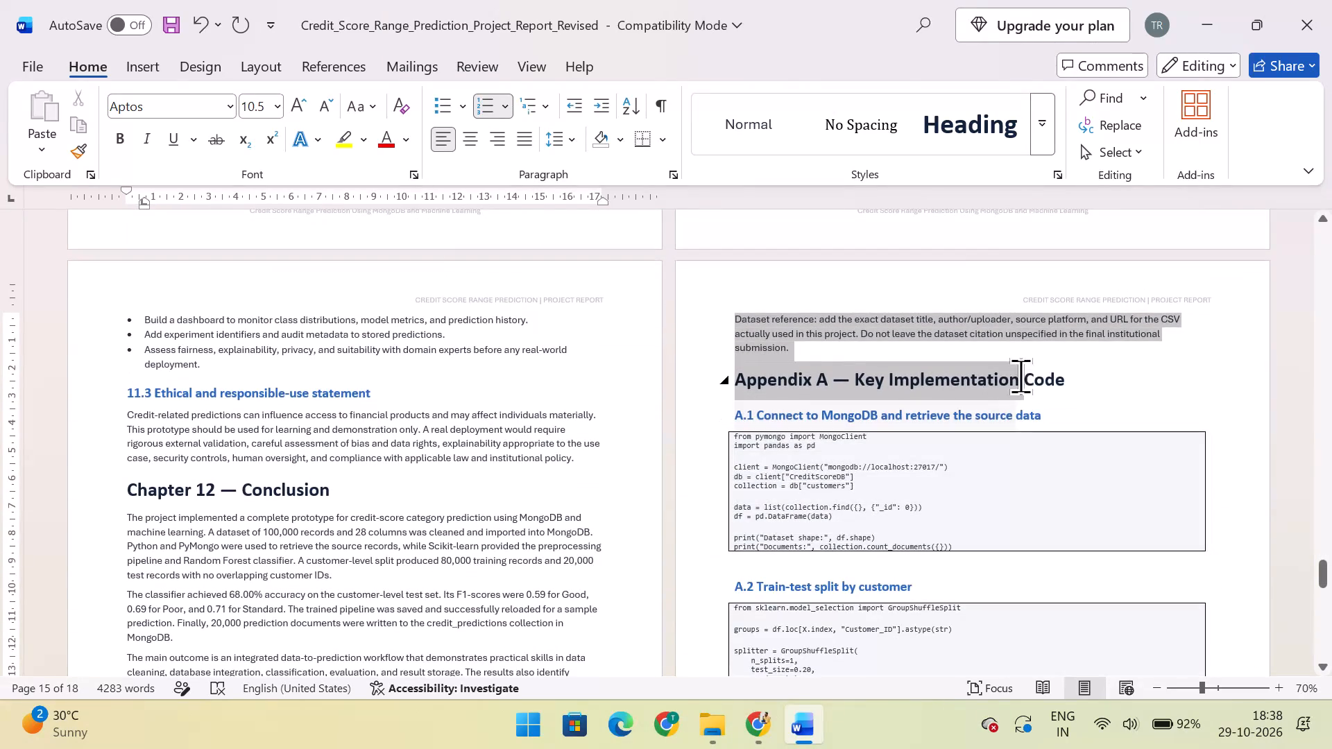
{"action": "left_click_drag", "start_coordinate": [1021, 376], "coordinate": [1043, 351]}
{"action": "key", "text": "BackSpace"}
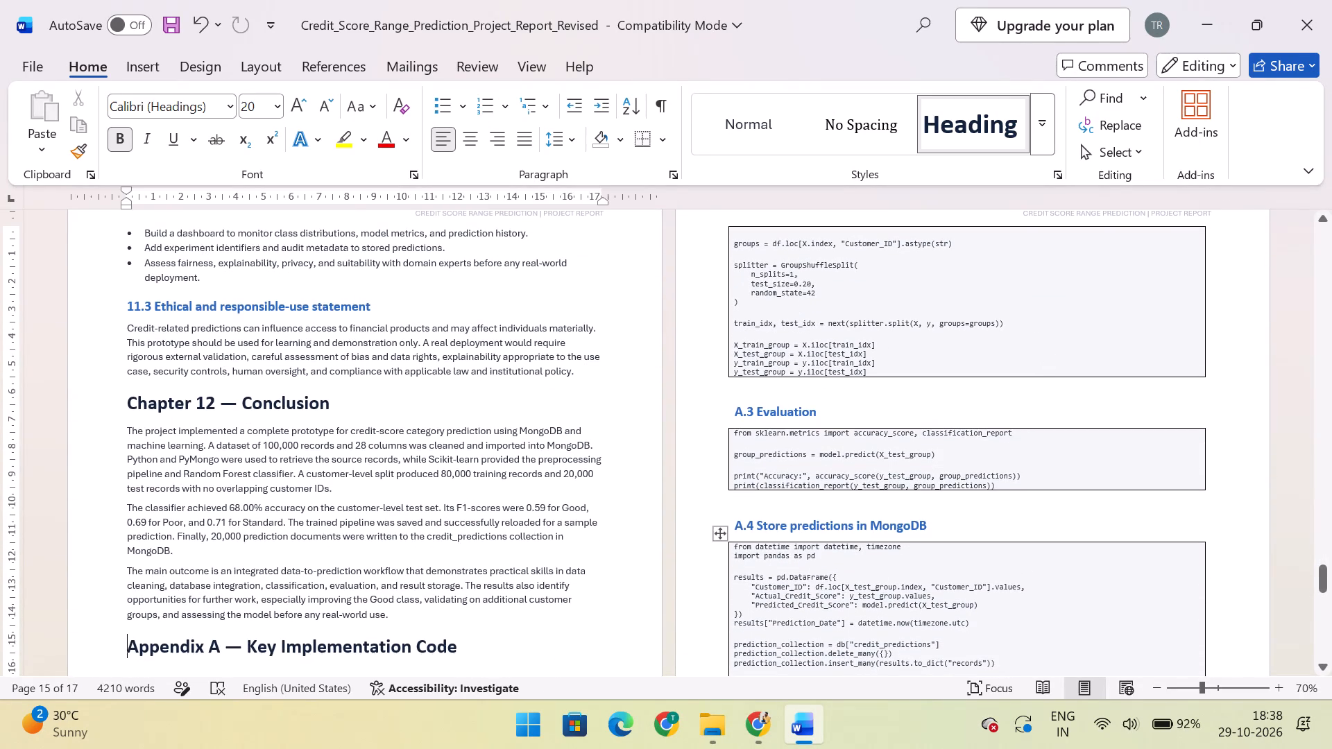
Insert an empty line between the A.1 code block and the A.2 Train-test split by customer heading.
{"action": "scroll", "coordinate": [712, 619], "scroll_direction": "down", "scroll_amount": 3}
{"action": "left_click", "coordinate": [426, 445]}
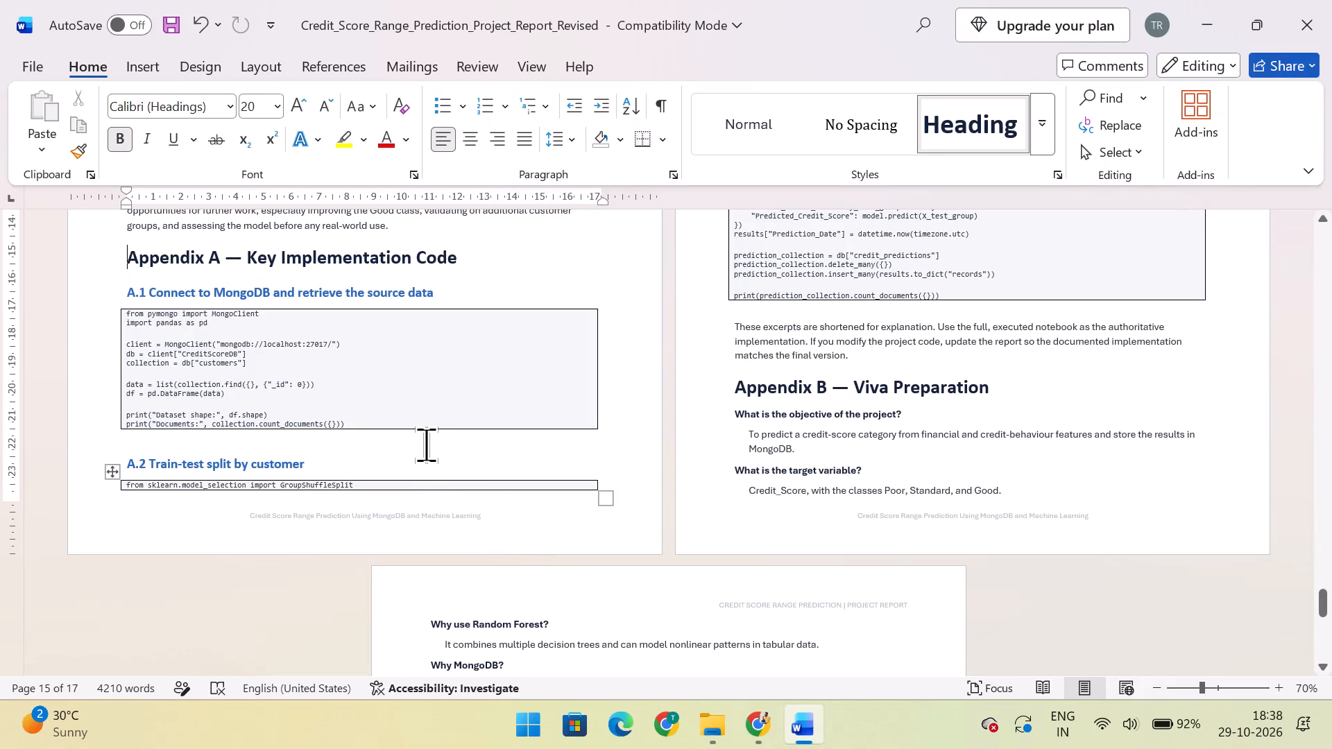
{"action": "key", "text": "Return"}
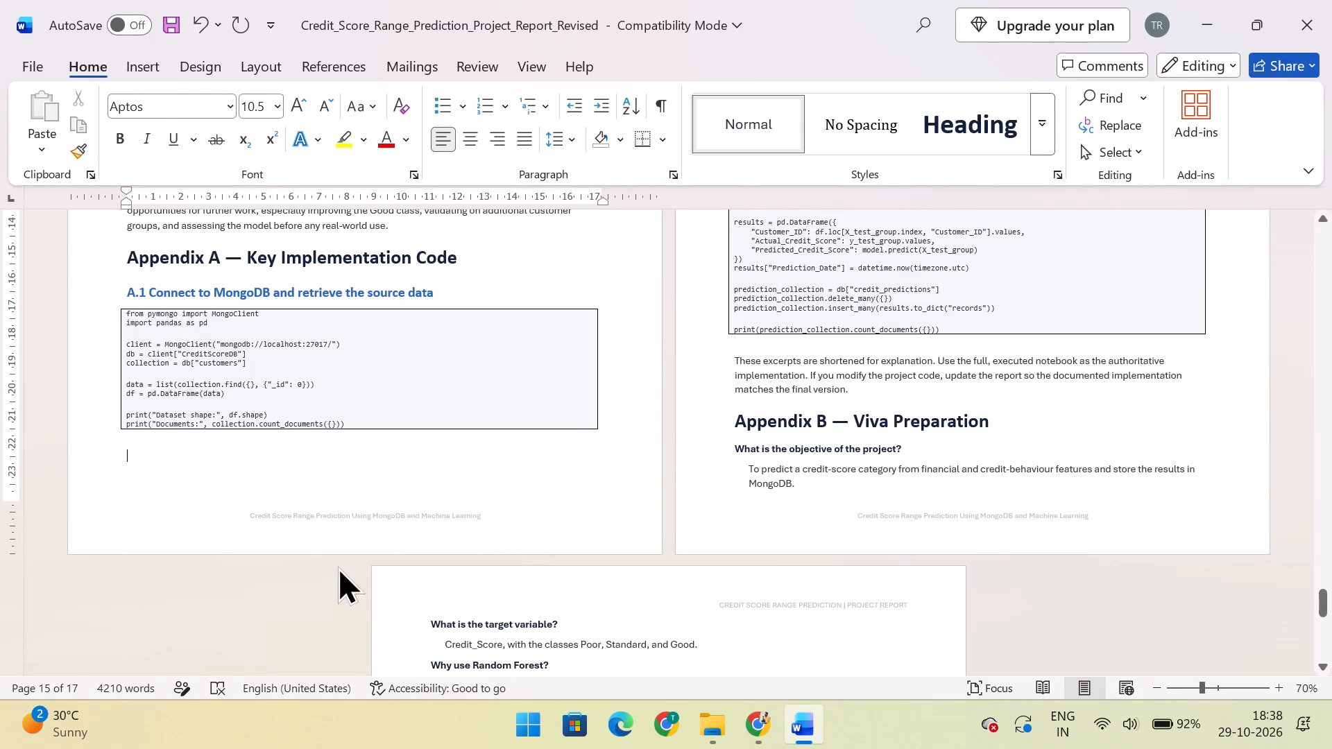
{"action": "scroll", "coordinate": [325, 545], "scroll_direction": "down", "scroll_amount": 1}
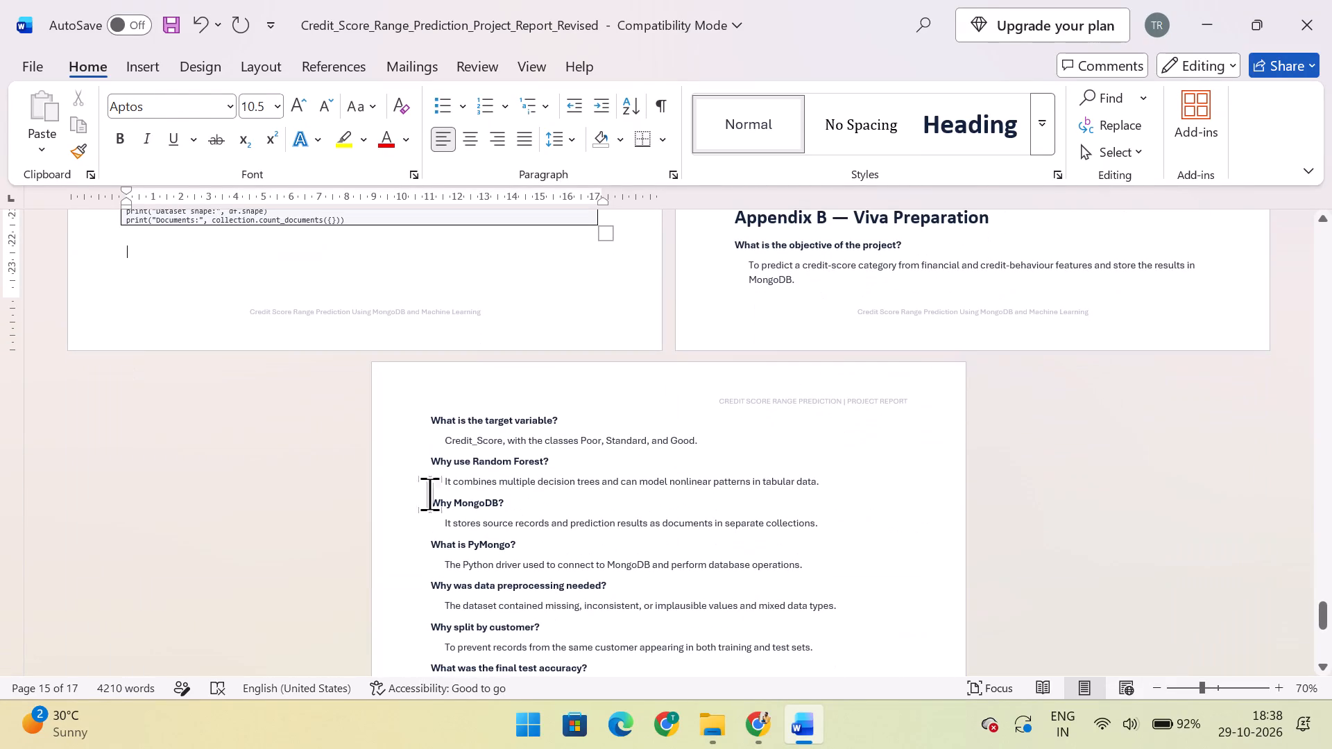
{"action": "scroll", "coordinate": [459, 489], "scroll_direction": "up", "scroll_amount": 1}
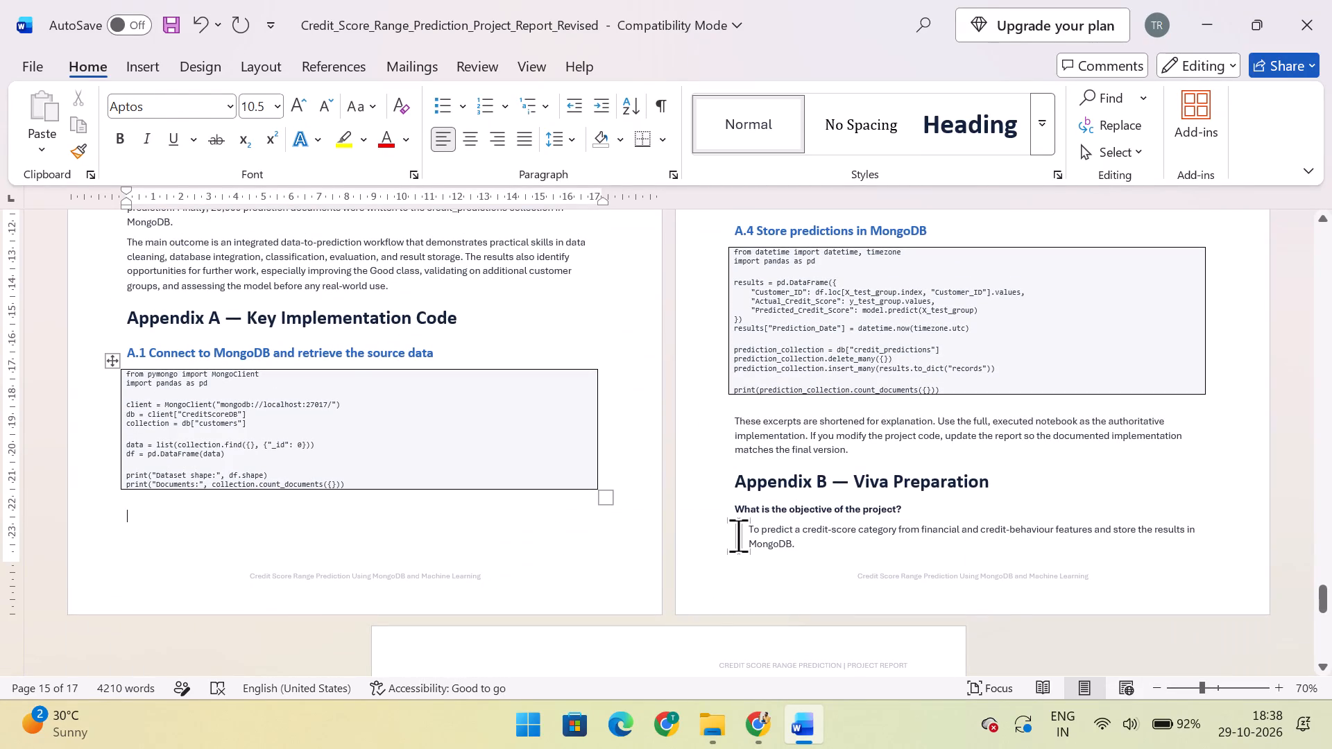
Delete the entire Appendix B — Viva Preparation section, keeping the Final submission checklist that follows it.
{"action": "left_click_drag", "start_coordinate": [729, 432], "coordinate": [908, 679]}
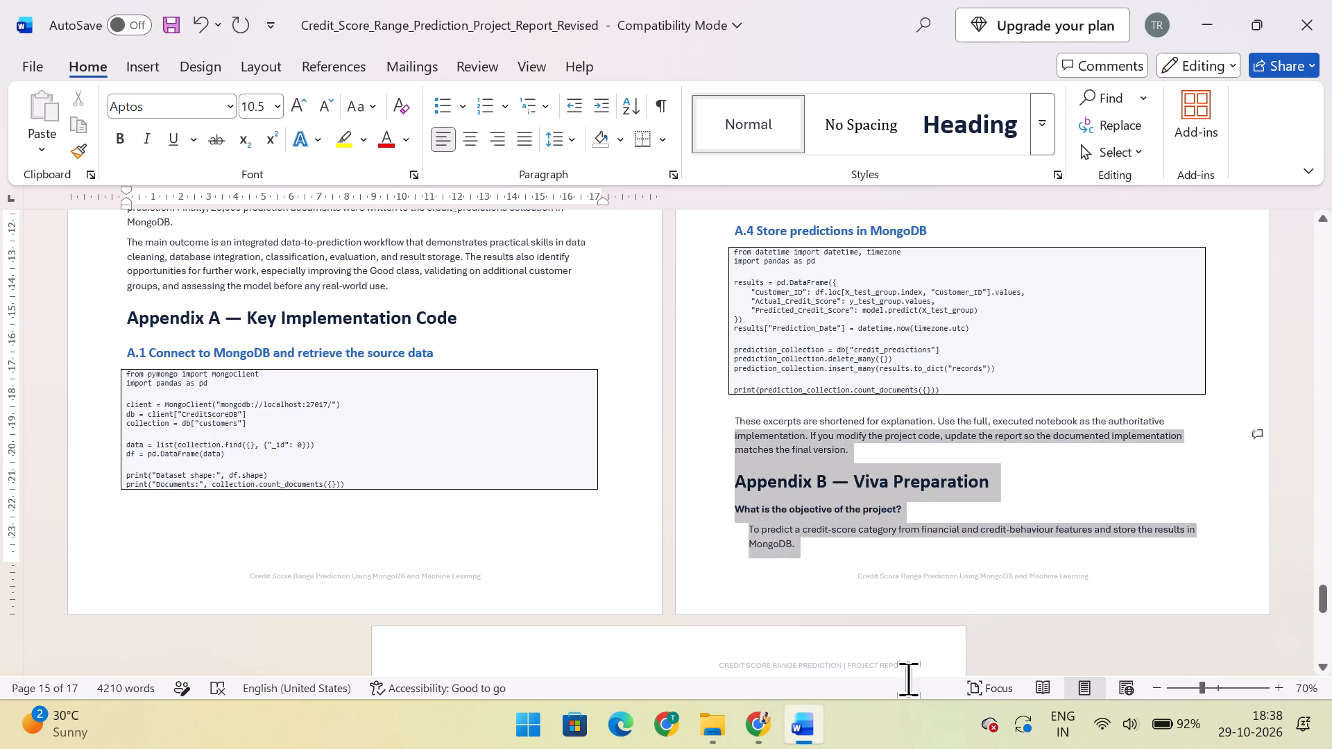
{"action": "left_click_drag", "start_coordinate": [908, 679], "coordinate": [905, 723]}
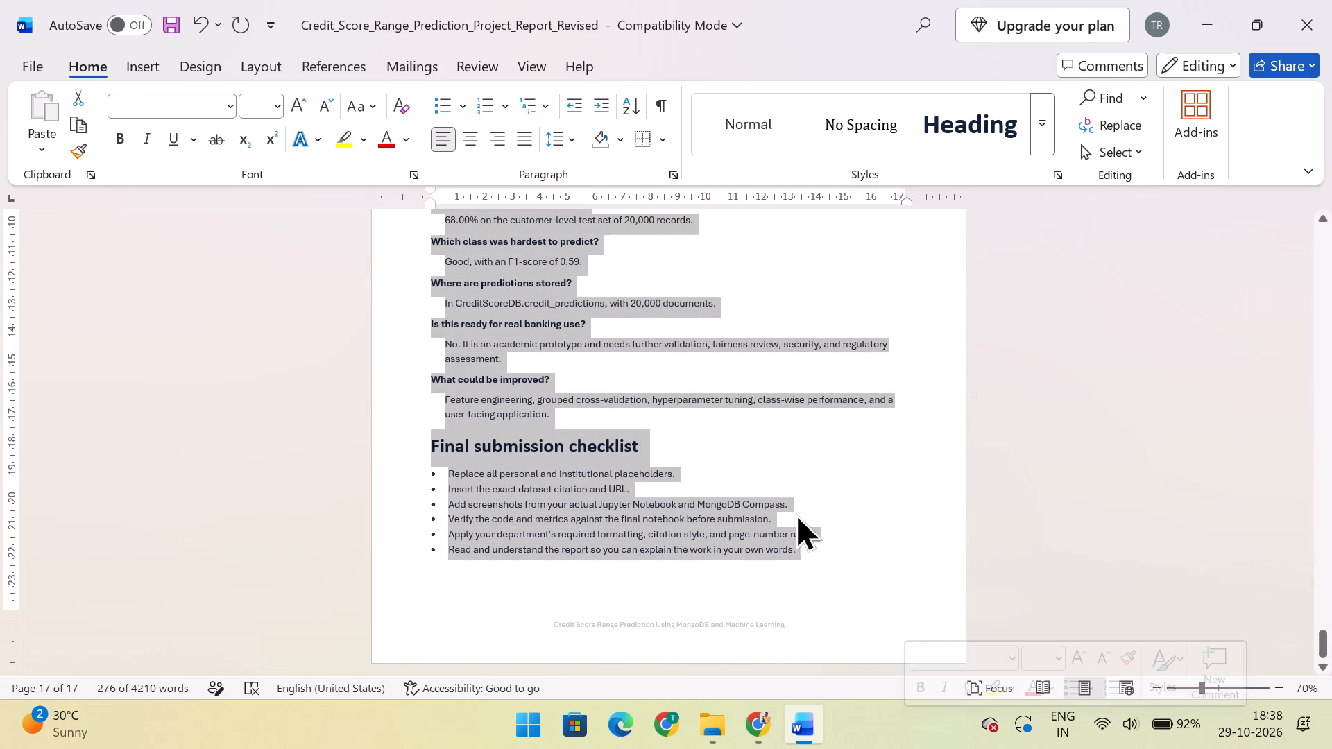
{"action": "left_click", "coordinate": [719, 461]}
{"action": "left_click_drag", "start_coordinate": [609, 423], "coordinate": [629, 245]}
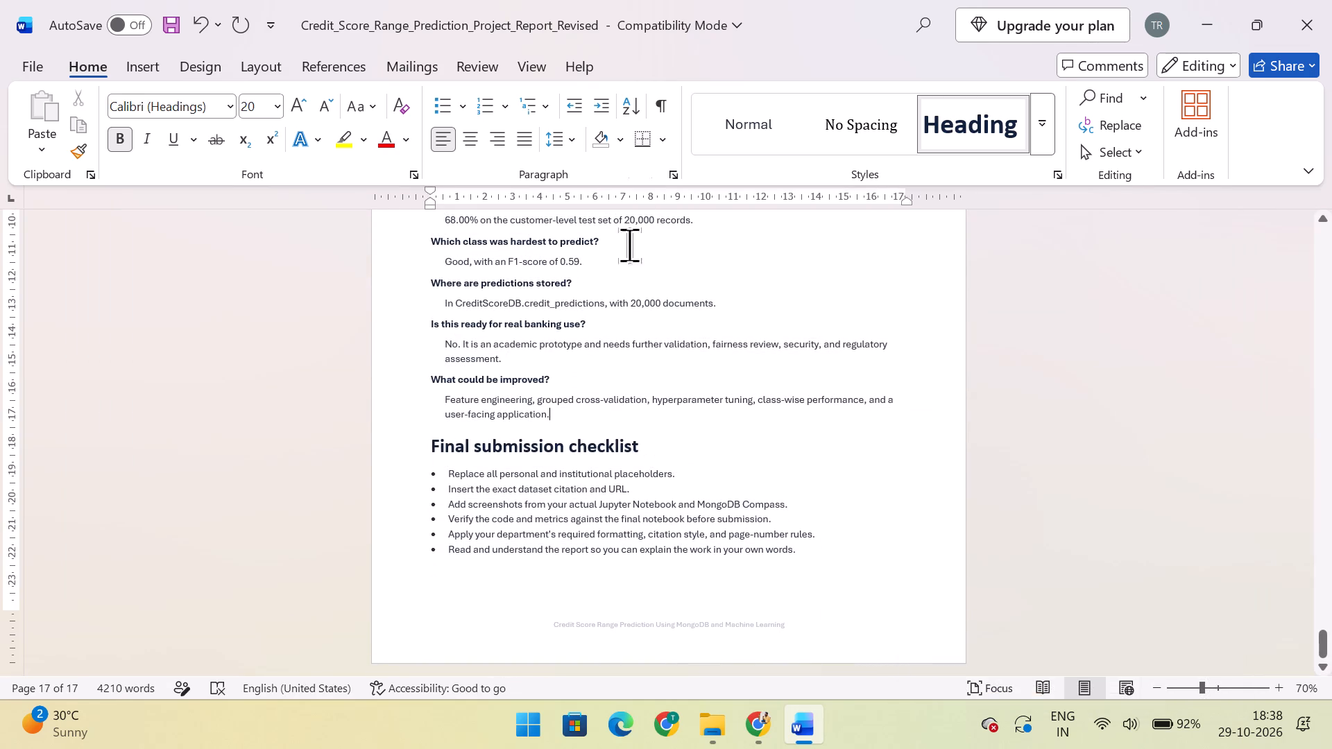
{"action": "left_click_drag", "start_coordinate": [629, 245], "coordinate": [729, 363]}
{"action": "key", "text": "BackSpace"}
Review the report from the end of the document and the cover page through the Chapter 3 dataset tables.
{"action": "scroll", "coordinate": [801, 467], "scroll_direction": "up", "scroll_amount": 11}
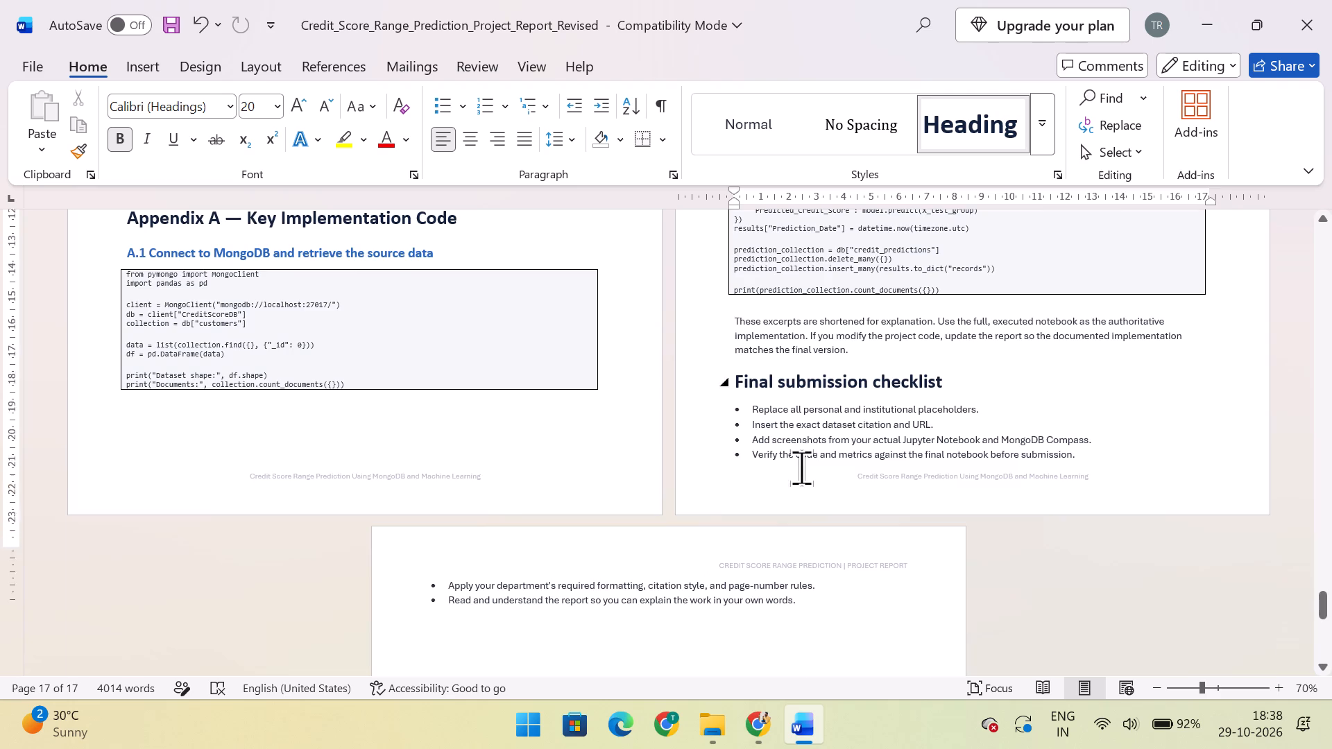
{"action": "scroll", "coordinate": [801, 467], "scroll_direction": "up", "scroll_amount": 20}
{"action": "scroll", "coordinate": [801, 467], "scroll_direction": "up", "scroll_amount": 20}
{"action": "scroll", "coordinate": [801, 467], "scroll_direction": "up", "scroll_amount": 20}
{"action": "scroll", "coordinate": [801, 467], "scroll_direction": "down", "scroll_amount": 5}
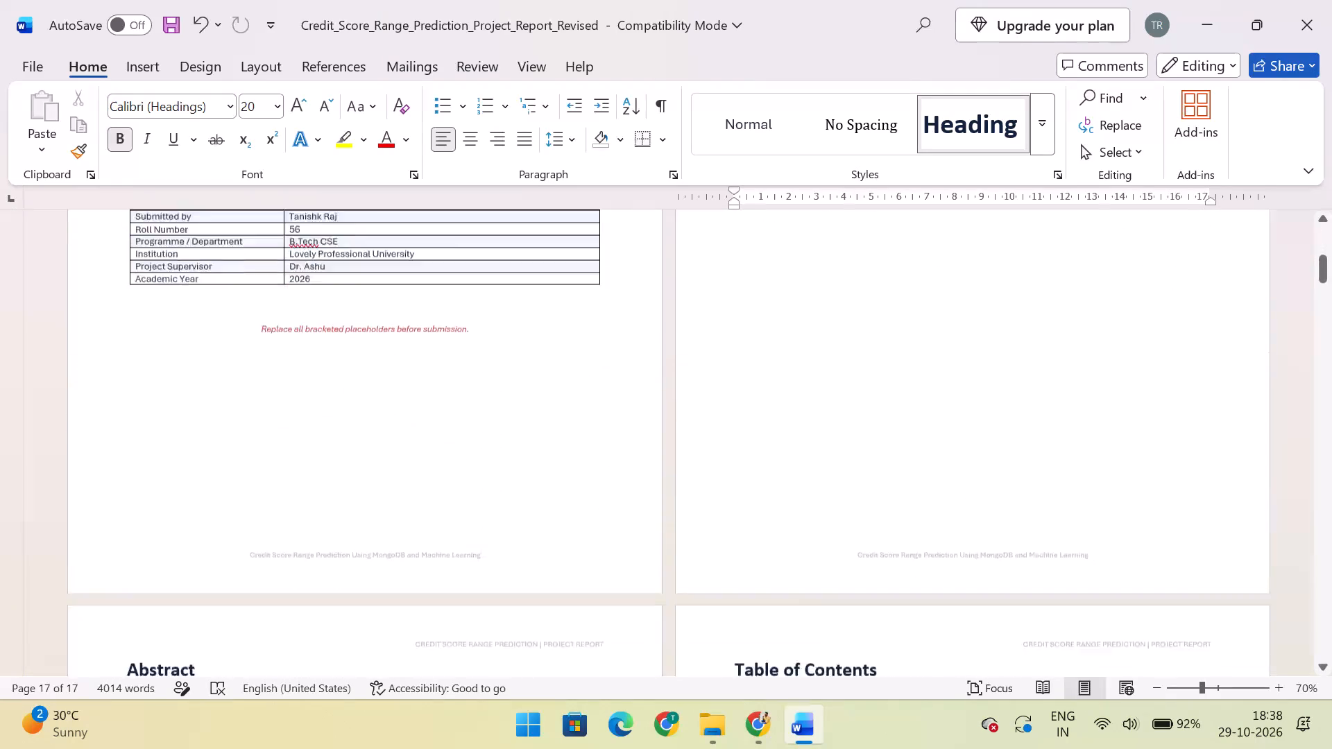
{"action": "scroll", "coordinate": [801, 467], "scroll_direction": "down", "scroll_amount": 3}
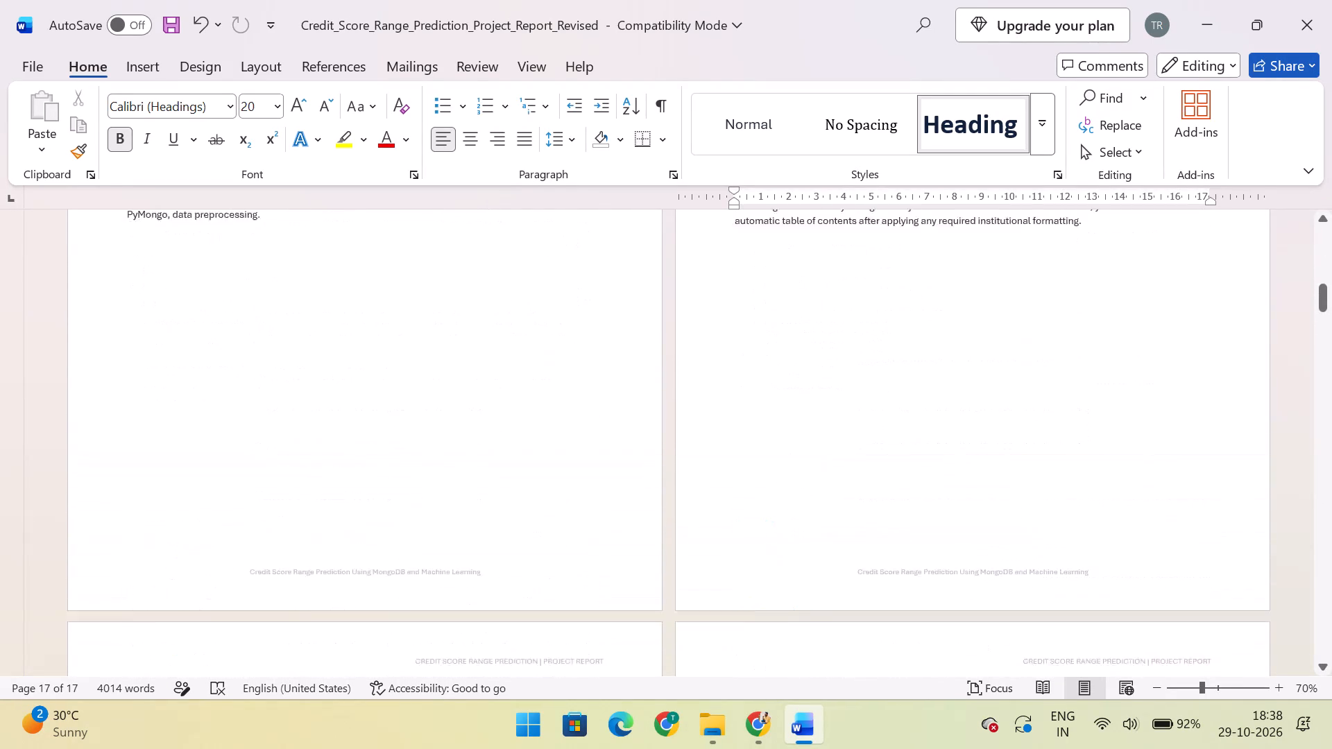
{"action": "scroll", "coordinate": [801, 467], "scroll_direction": "down", "scroll_amount": 1}
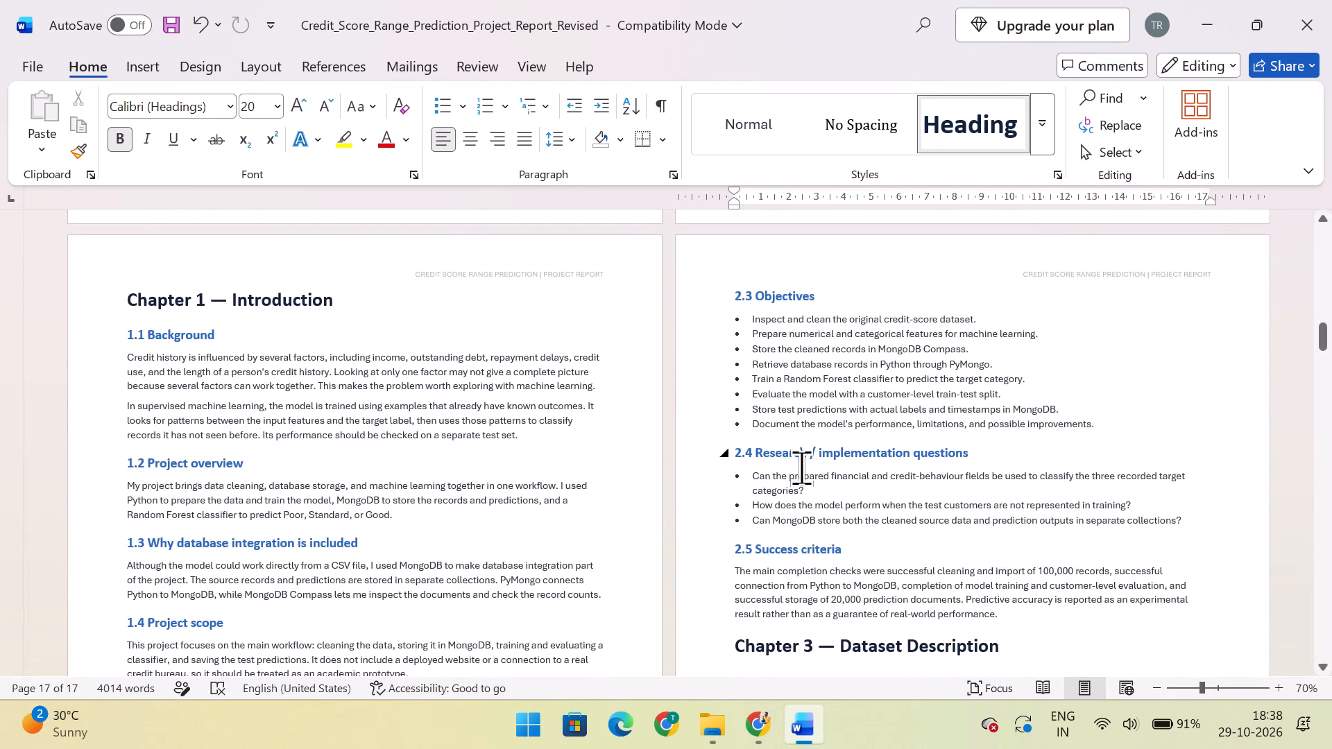
{"action": "scroll", "coordinate": [801, 467], "scroll_direction": "down", "scroll_amount": 2}
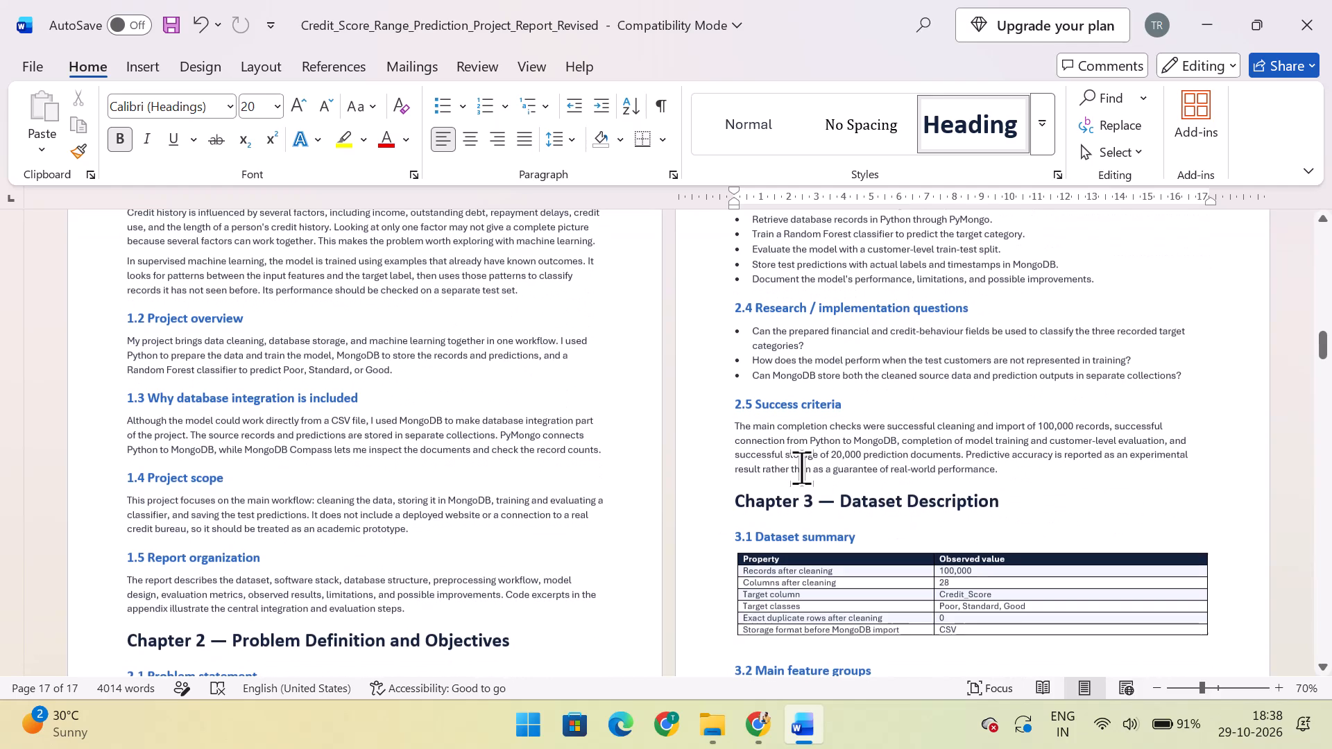
{"action": "scroll", "coordinate": [801, 467], "scroll_direction": "down", "scroll_amount": 1}
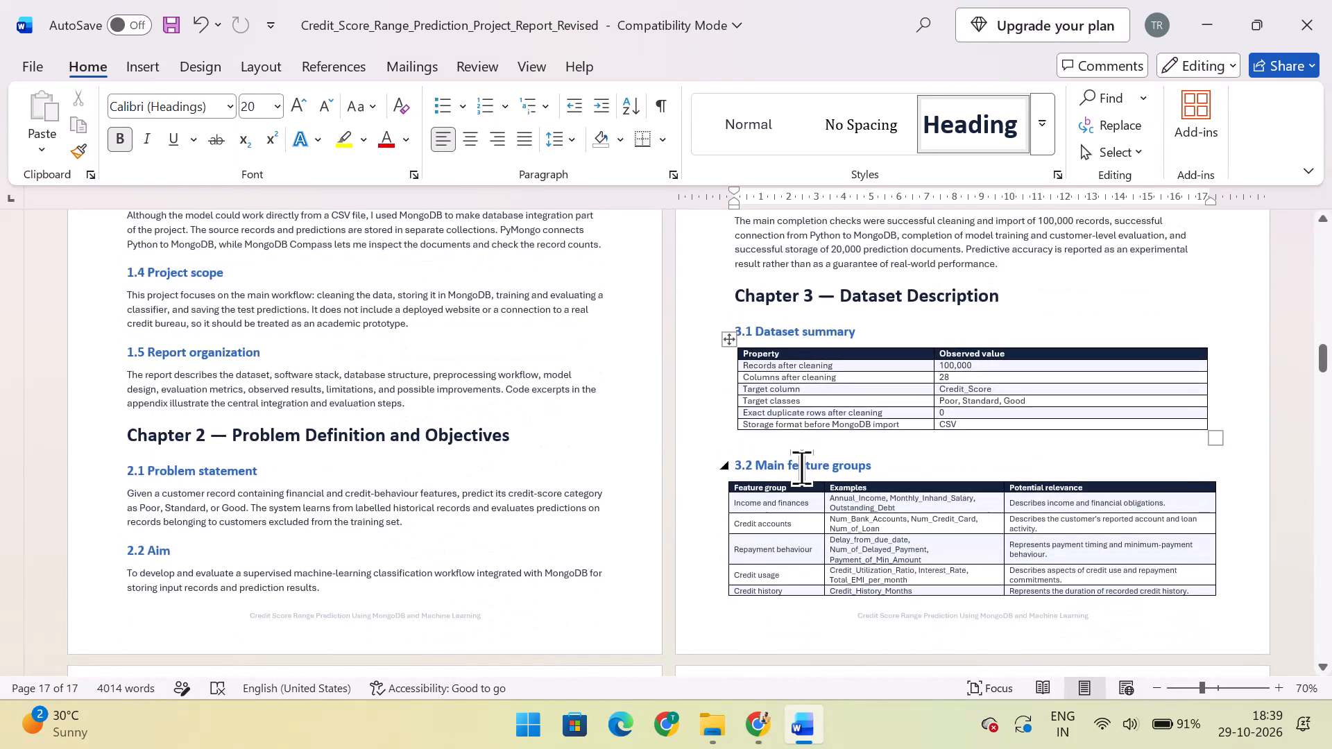
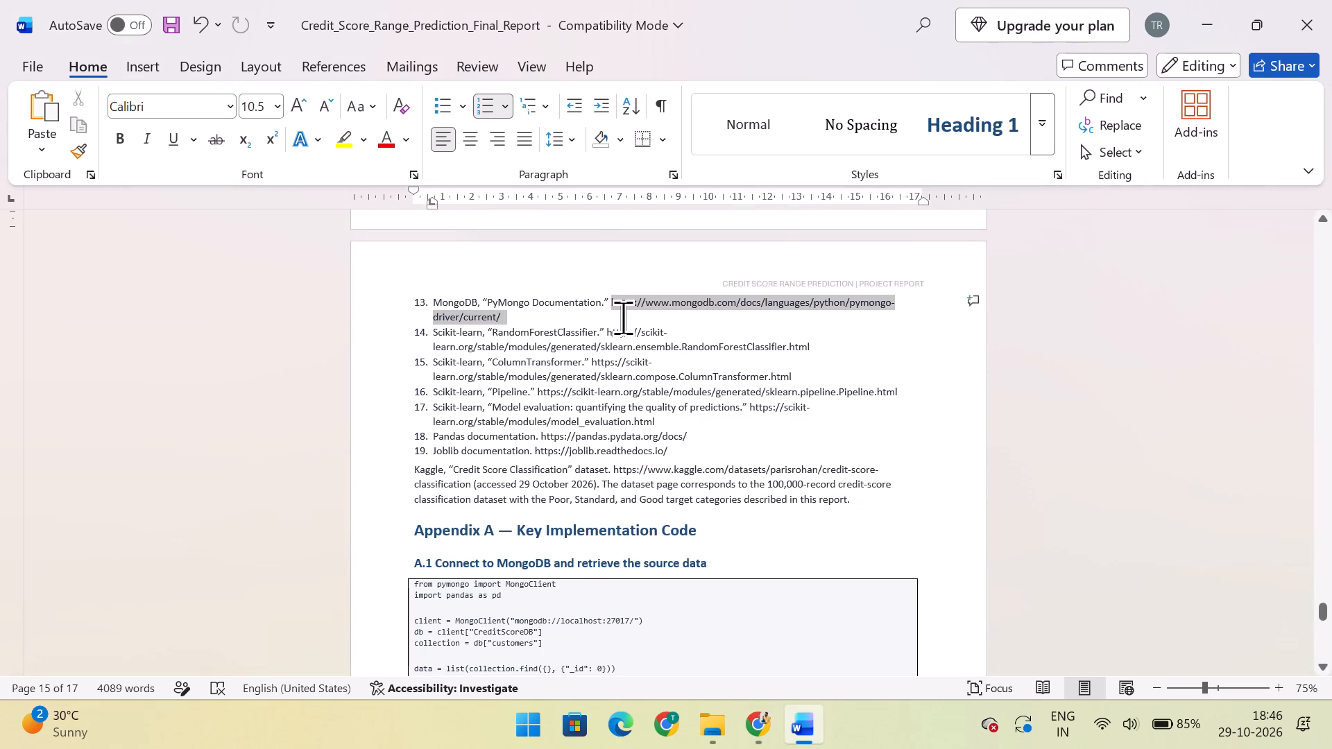
{"action": "left_click_drag", "start_coordinate": [623, 318], "coordinate": [623, 317]}
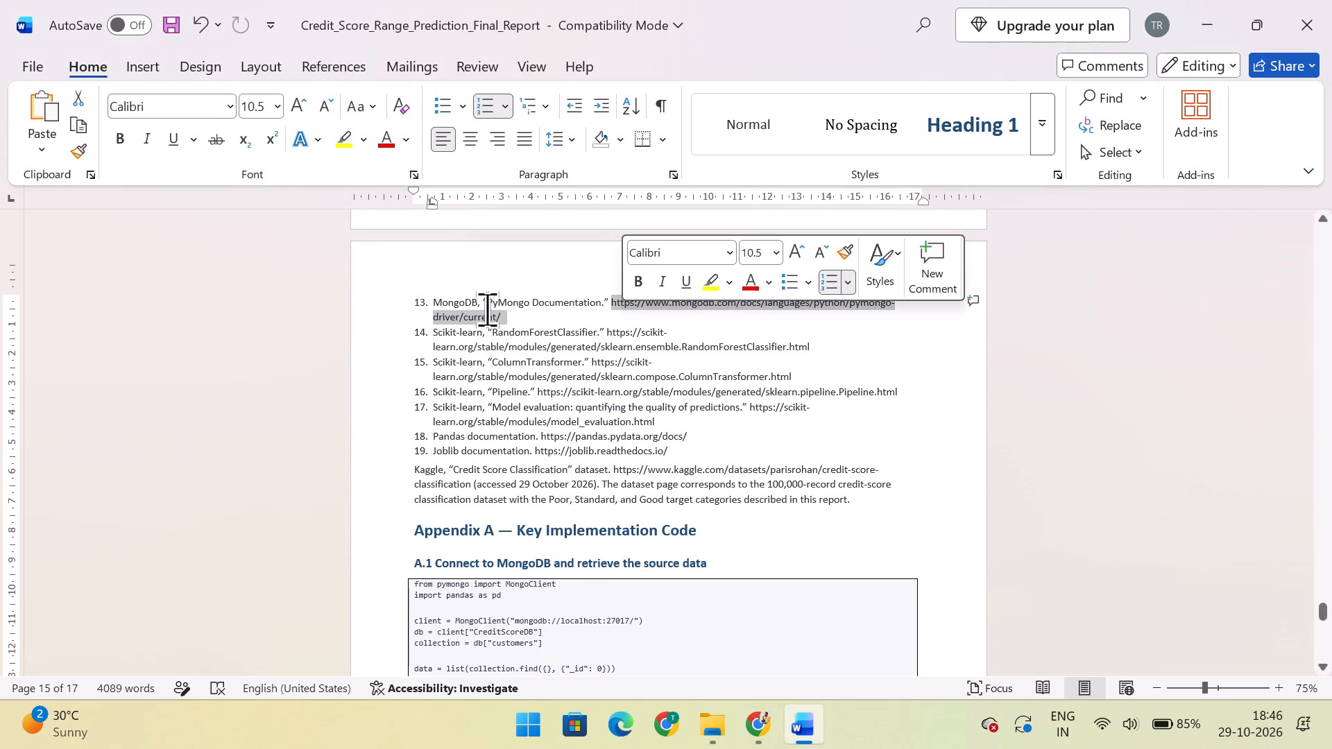
{"action": "right_click", "coordinate": [481, 316]}
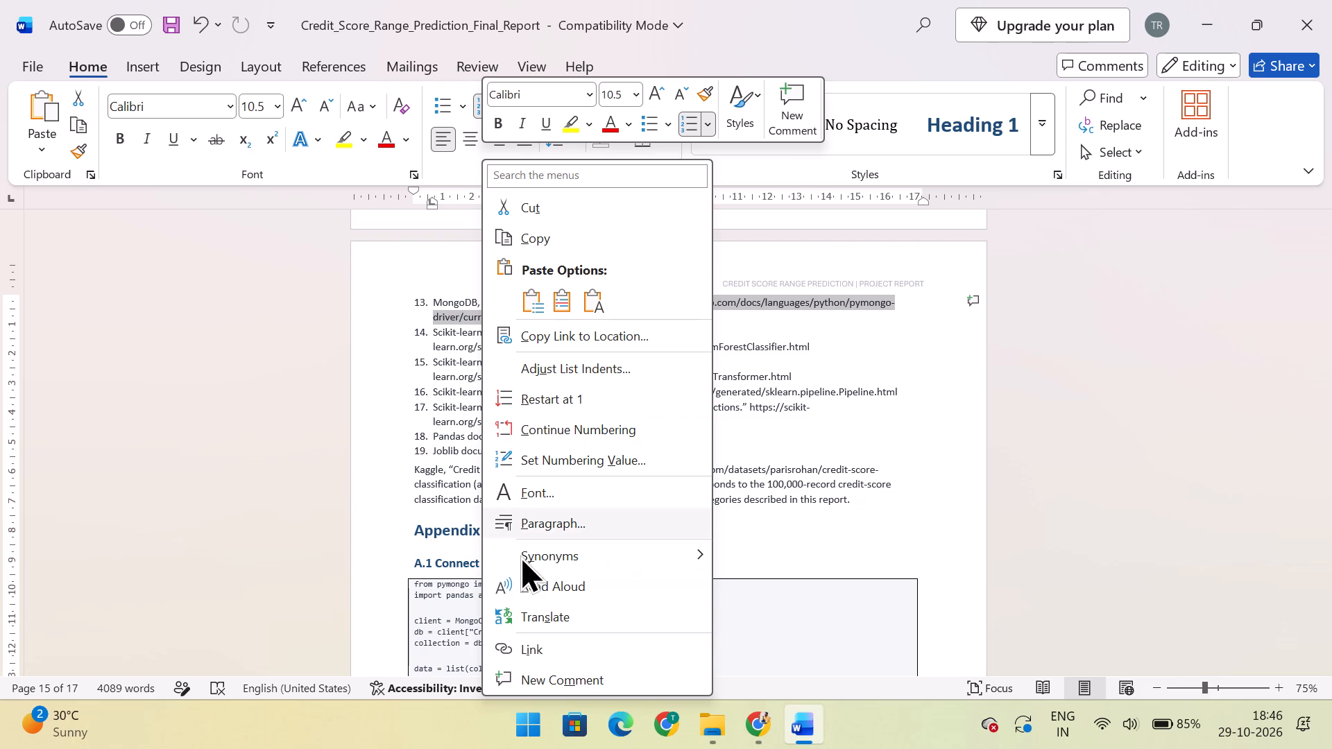
{"action": "left_click", "coordinate": [571, 644]}
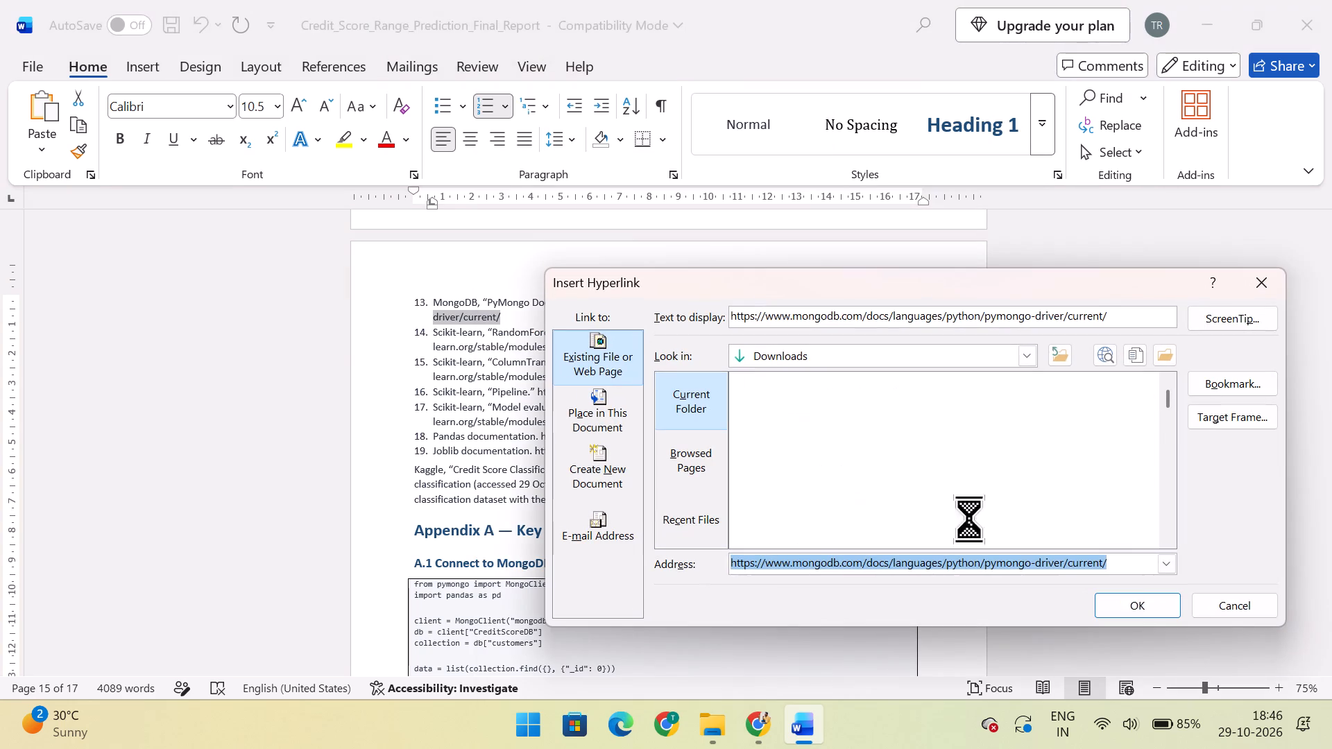
{"action": "left_click", "coordinate": [1137, 608]}
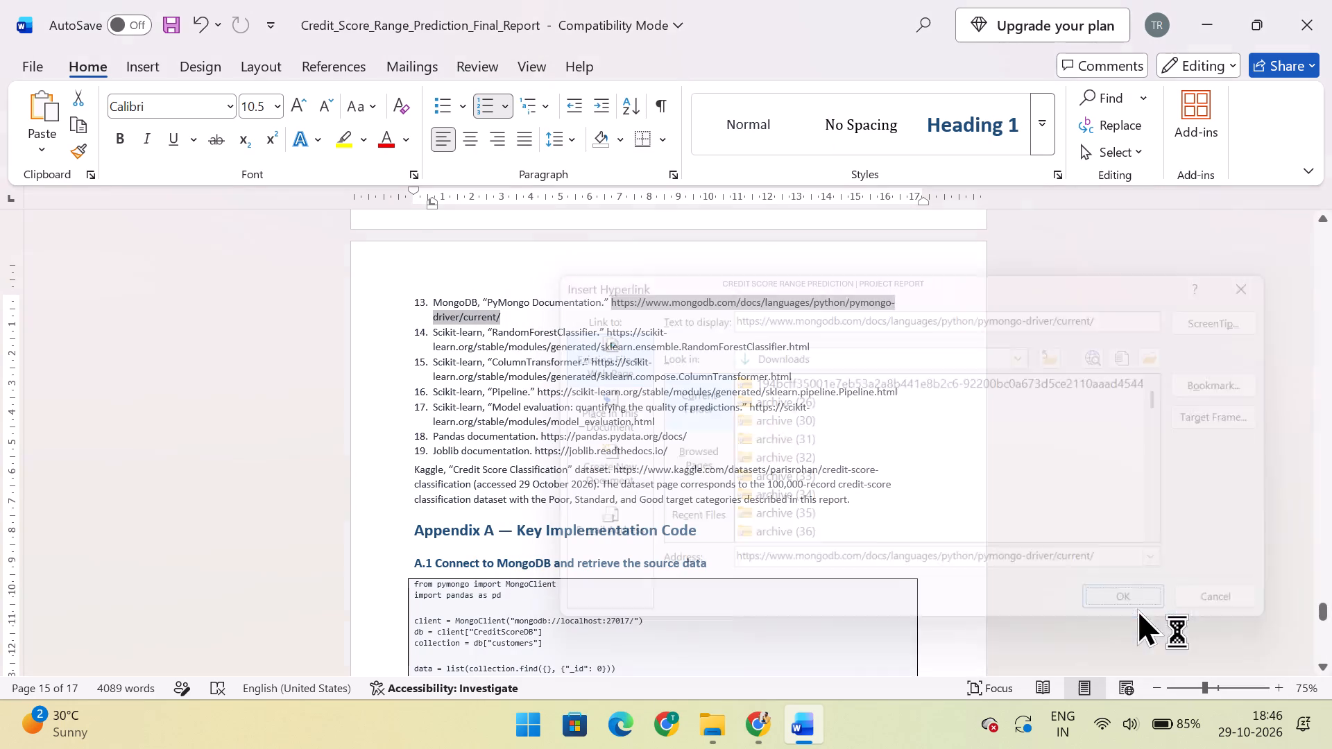
{"action": "left_click", "coordinate": [493, 329]}
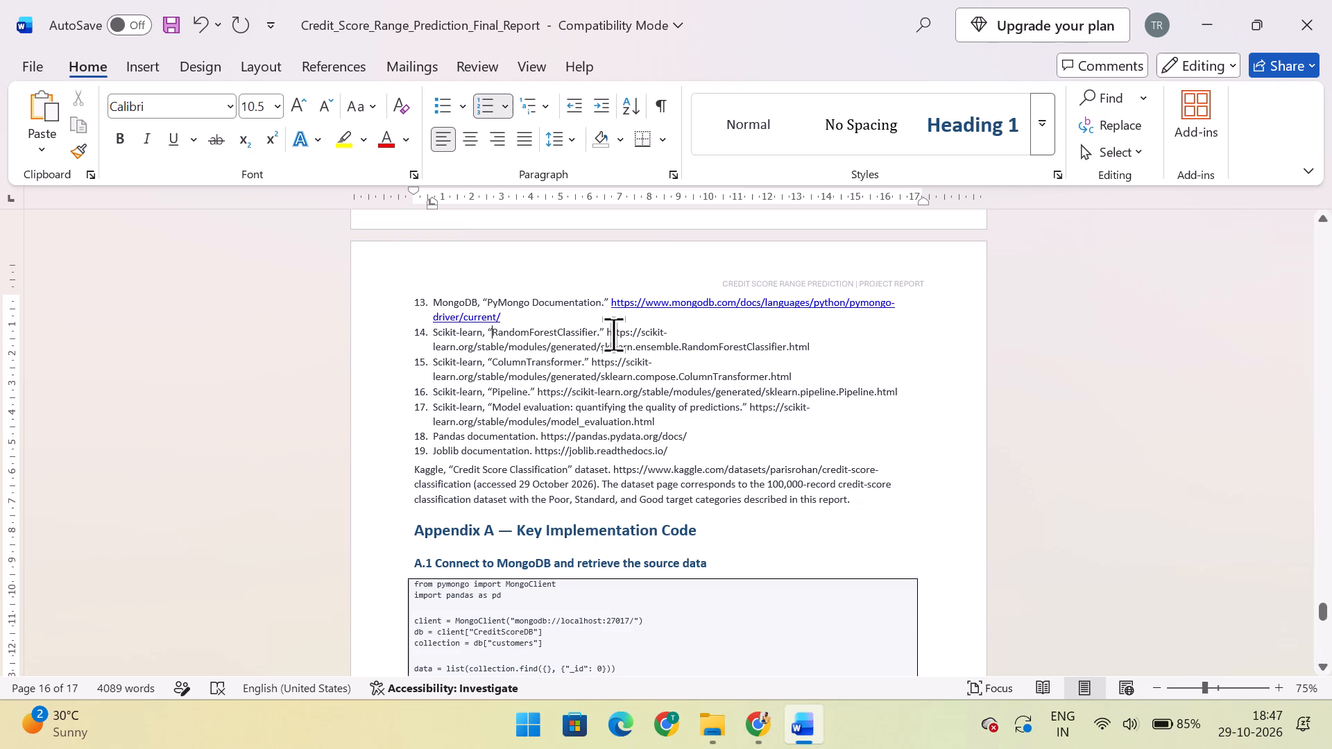
{"action": "left_click_drag", "start_coordinate": [605, 332], "coordinate": [835, 344]}
{"action": "left_click", "coordinate": [835, 344]}
{"action": "left_click_drag", "start_coordinate": [815, 344], "coordinate": [626, 324]}
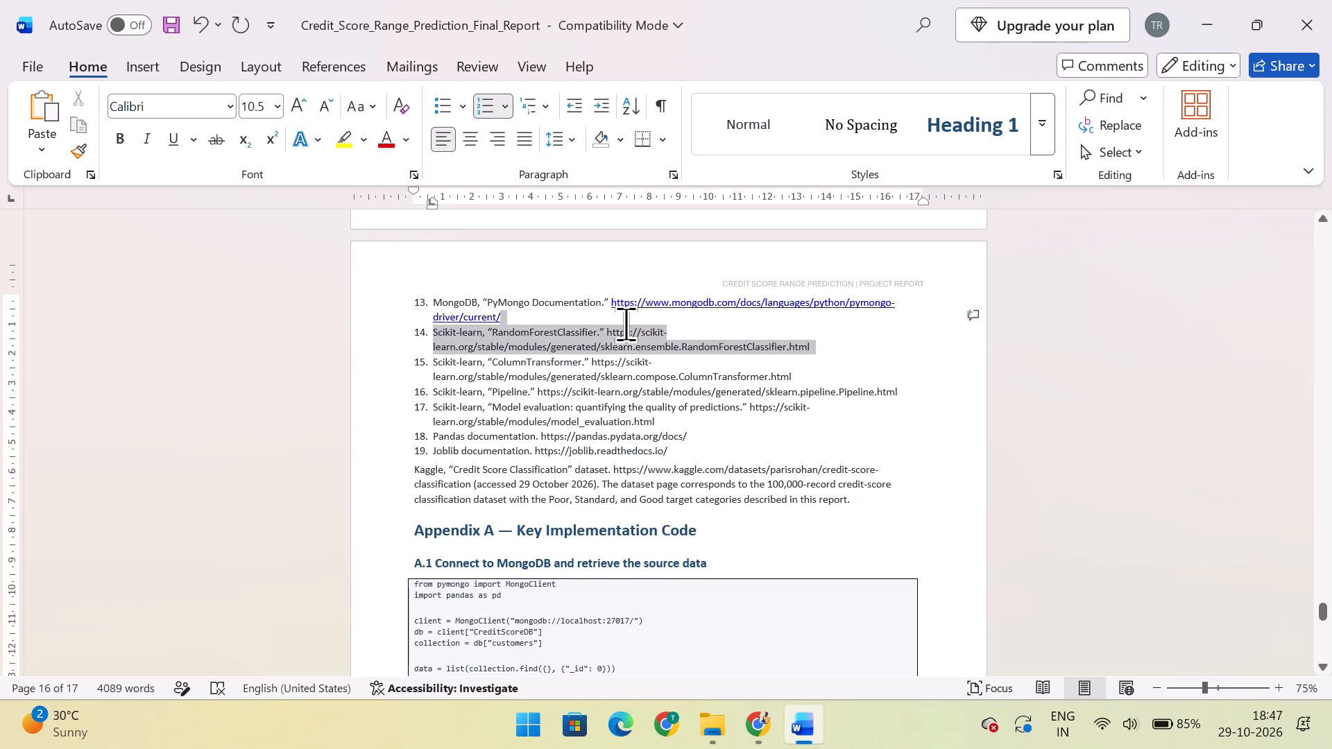
{"action": "left_click_drag", "start_coordinate": [626, 324], "coordinate": [606, 330]}
{"action": "right_click", "coordinate": [626, 339]}
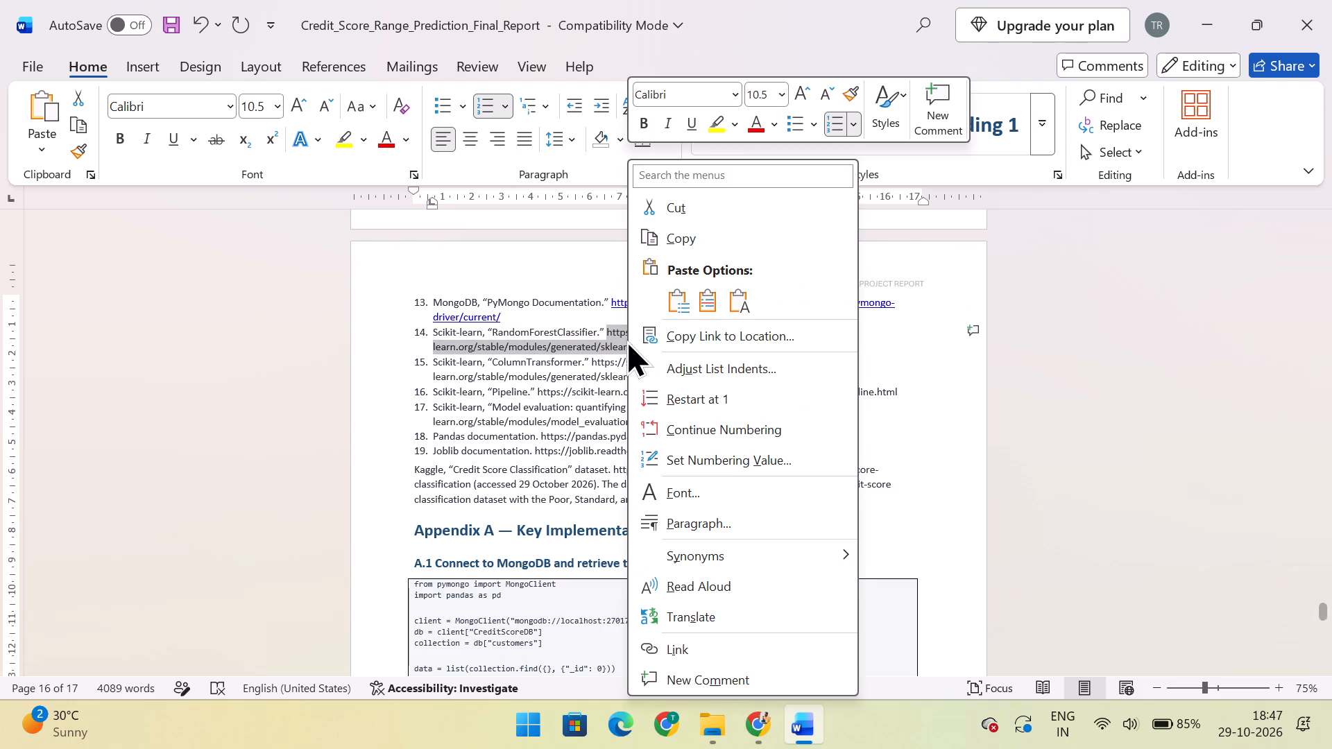
{"action": "left_click", "coordinate": [699, 648]}
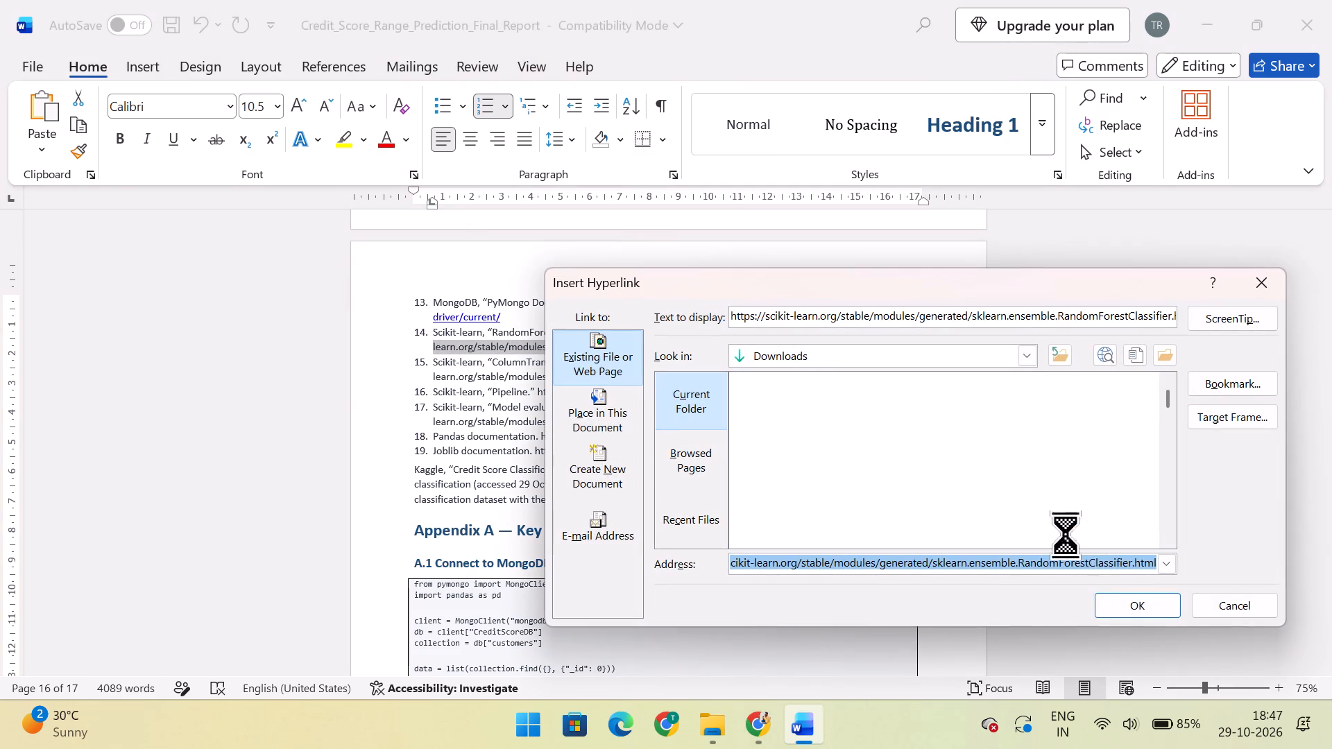
{"action": "left_click", "coordinate": [1122, 602]}
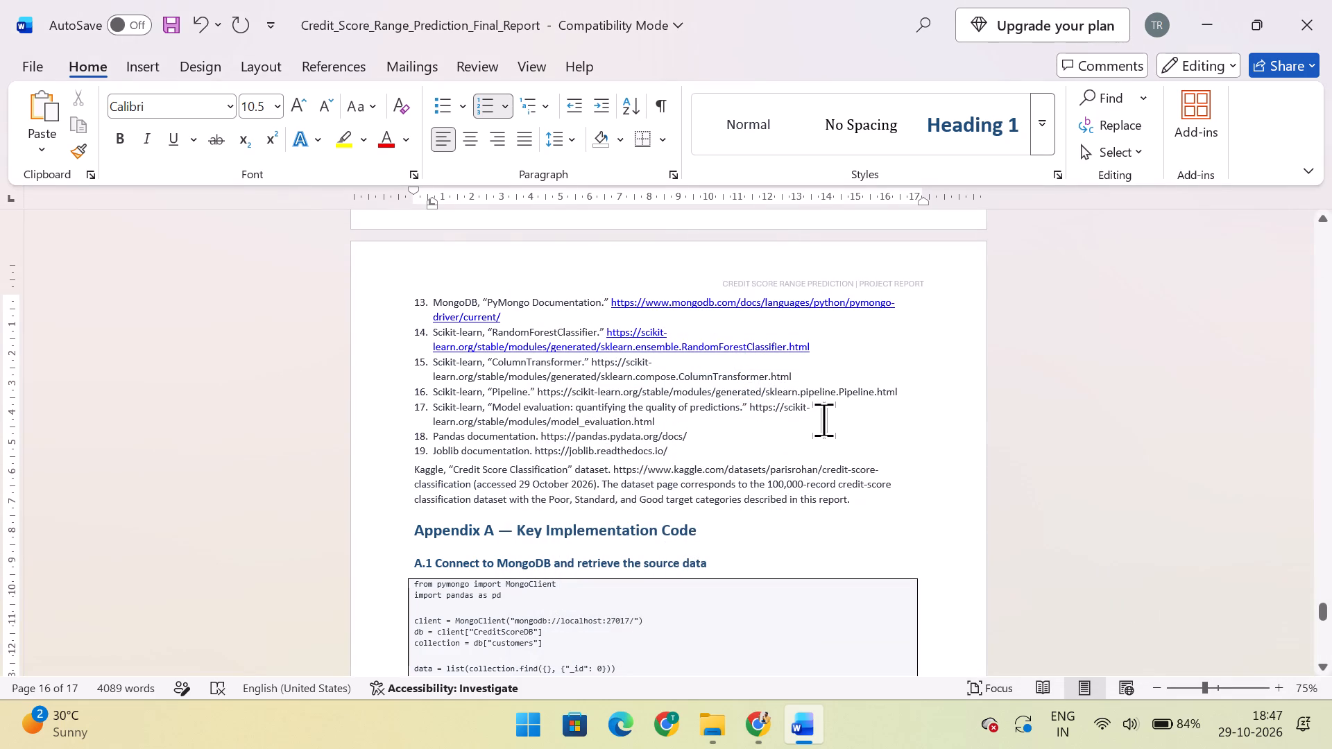
{"action": "left_click_drag", "start_coordinate": [812, 373], "coordinate": [603, 370]}
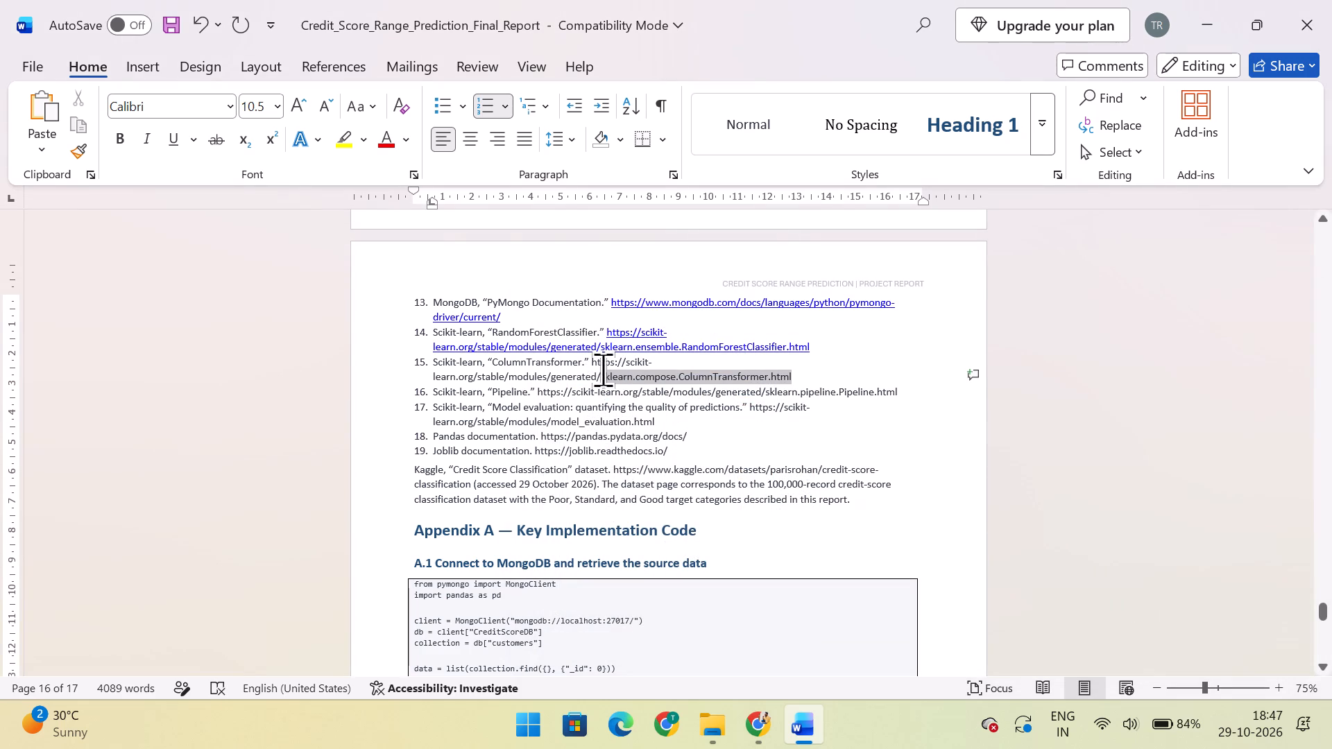
{"action": "left_click_drag", "start_coordinate": [603, 370], "coordinate": [596, 366]}
{"action": "right_click", "coordinate": [596, 366]}
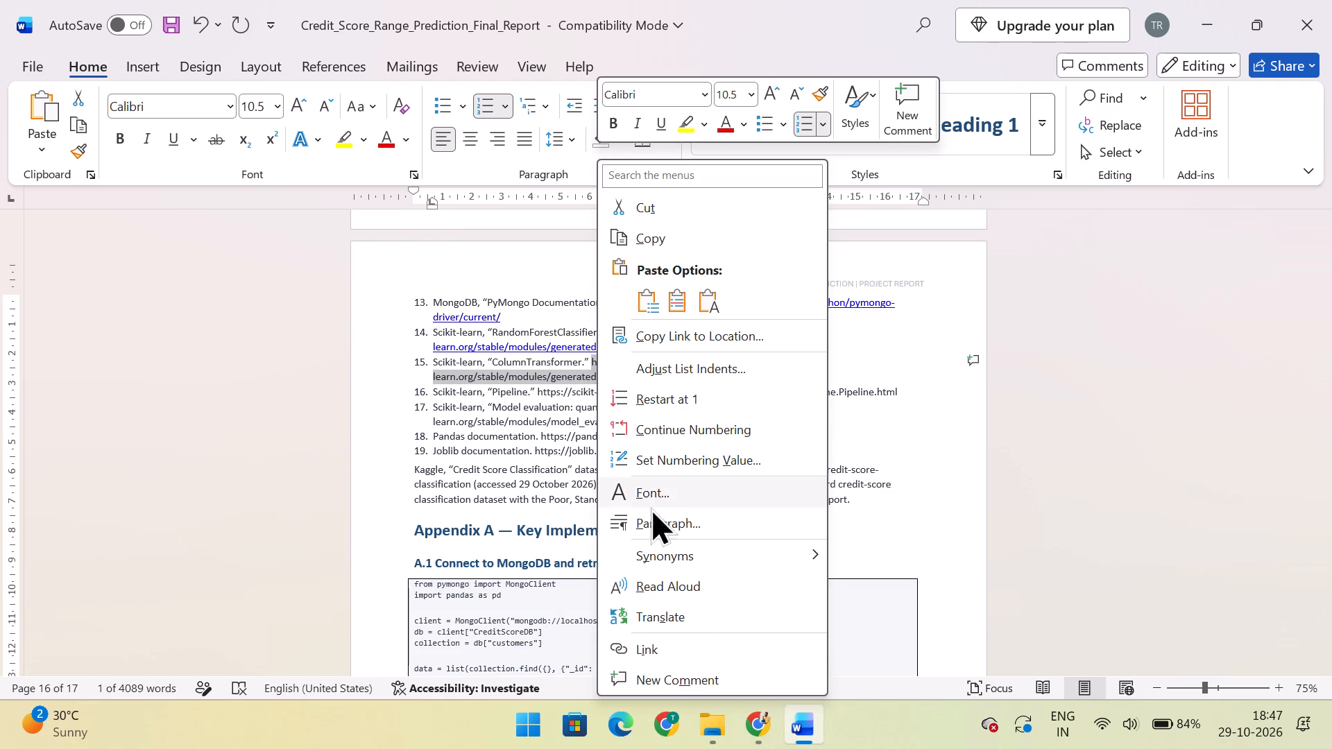
{"action": "left_click", "coordinate": [698, 652]}
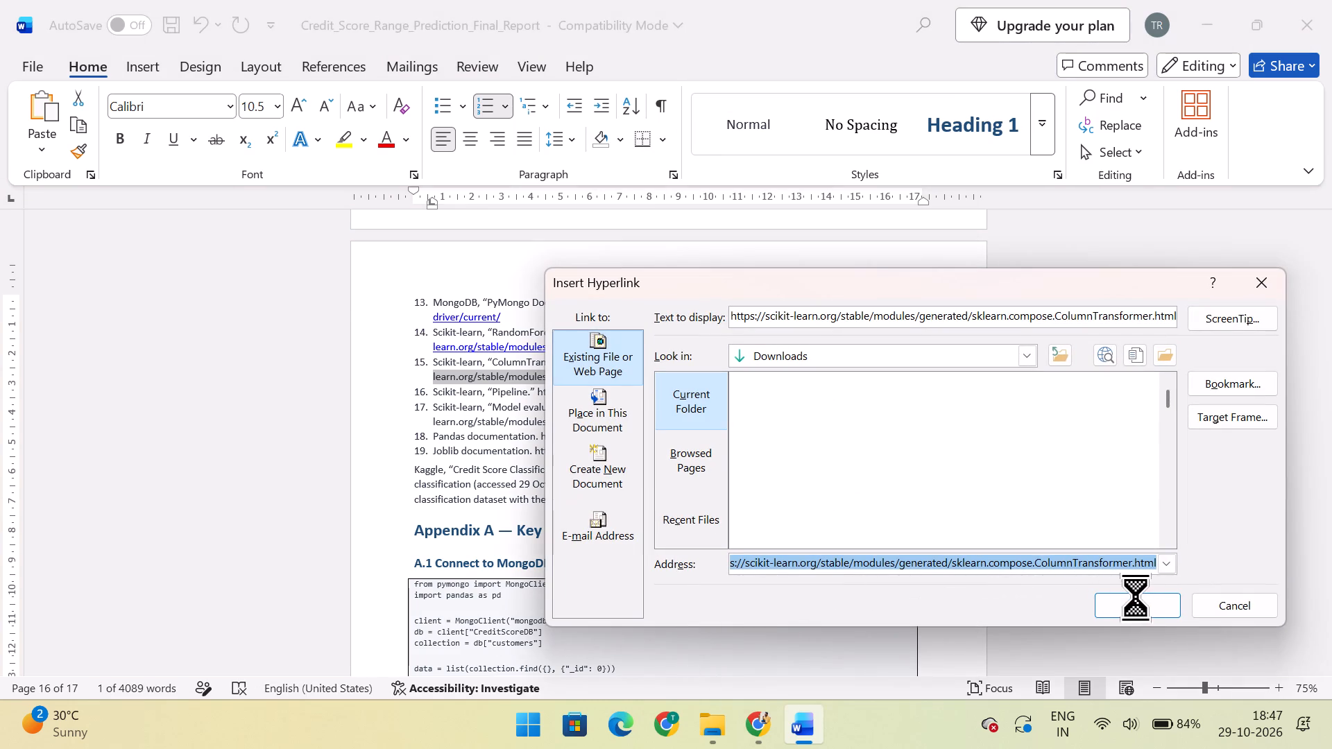
{"action": "left_click", "coordinate": [1146, 599]}
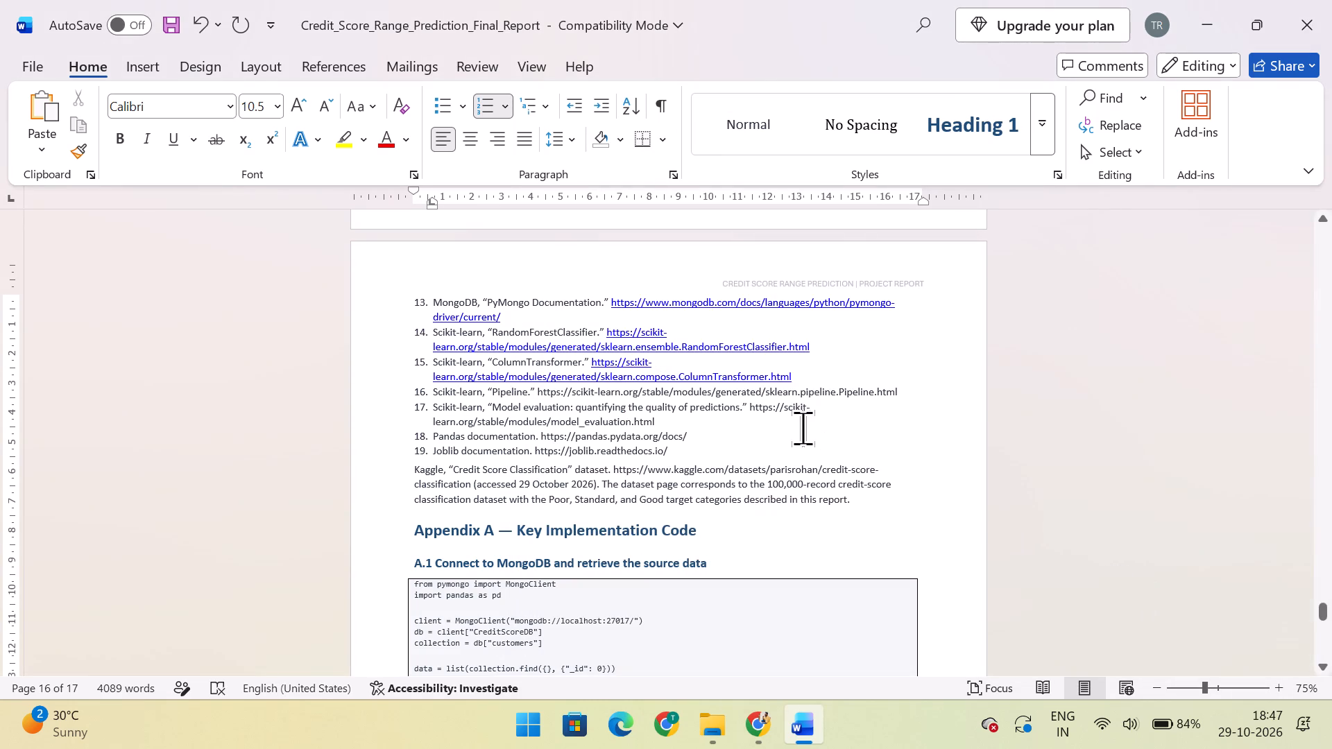
{"action": "left_click_drag", "start_coordinate": [916, 390], "coordinate": [762, 390]}
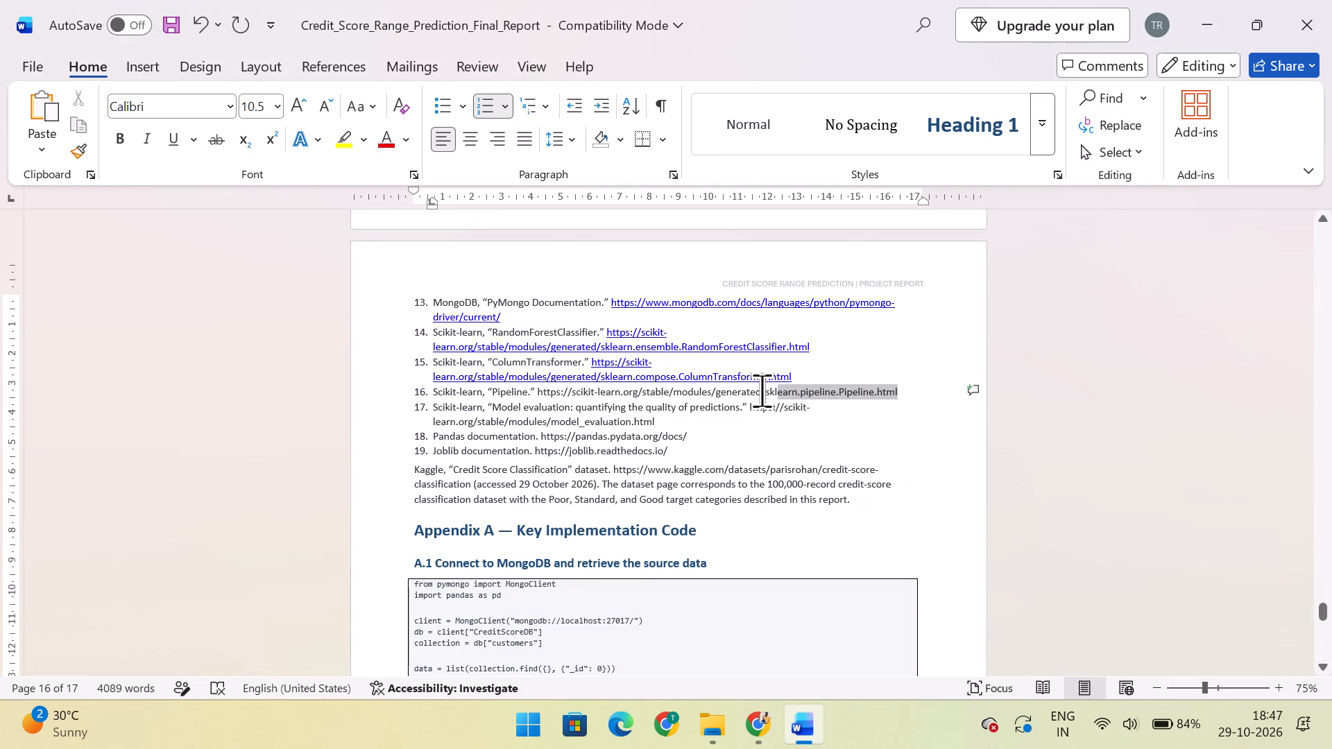
{"action": "left_click_drag", "start_coordinate": [762, 390], "coordinate": [542, 397]}
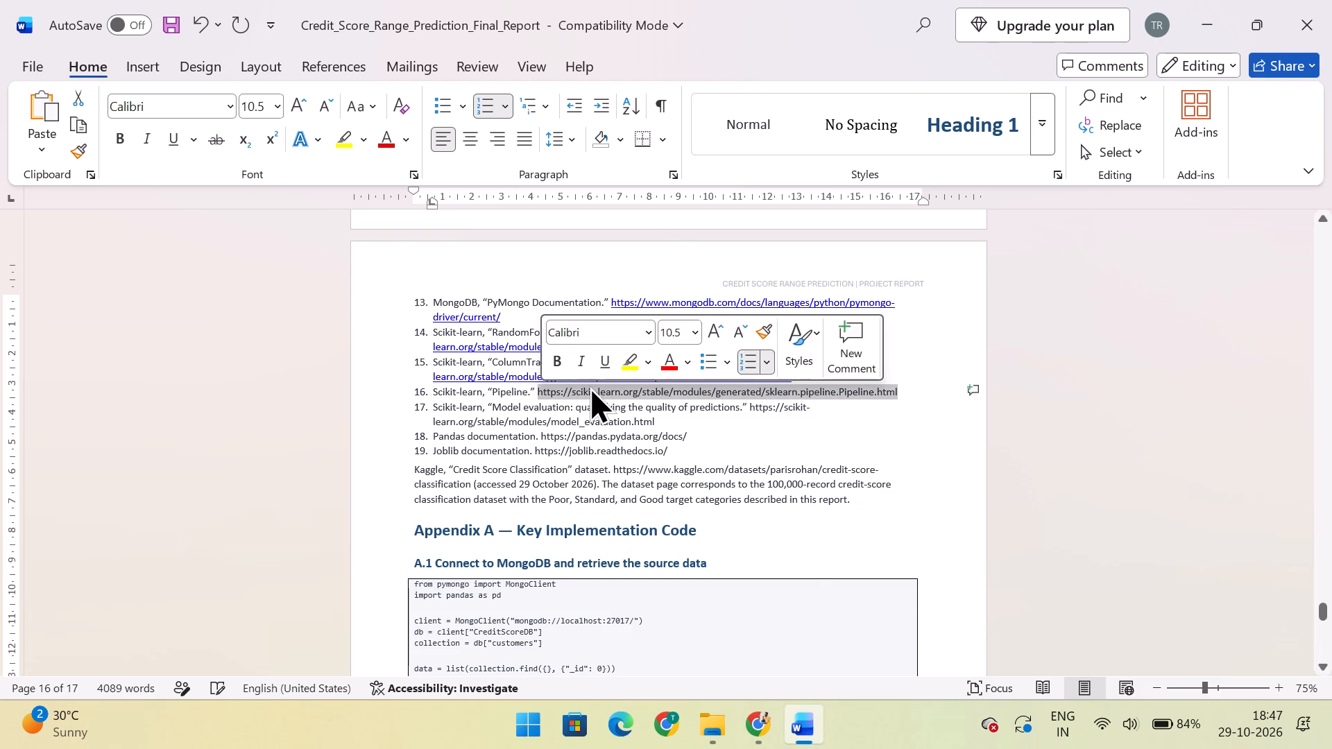
{"action": "right_click", "coordinate": [590, 386]}
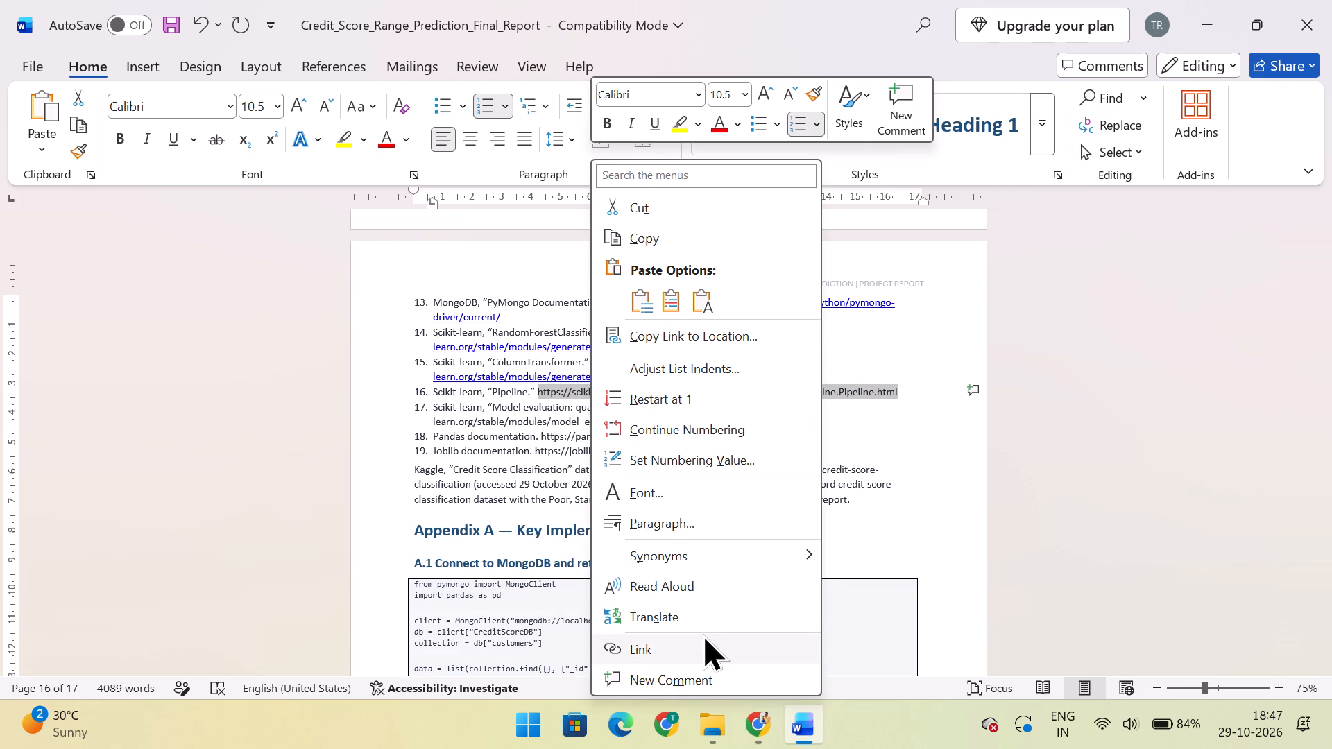
{"action": "left_click", "coordinate": [703, 633]}
{"action": "left_click", "coordinate": [716, 642]}
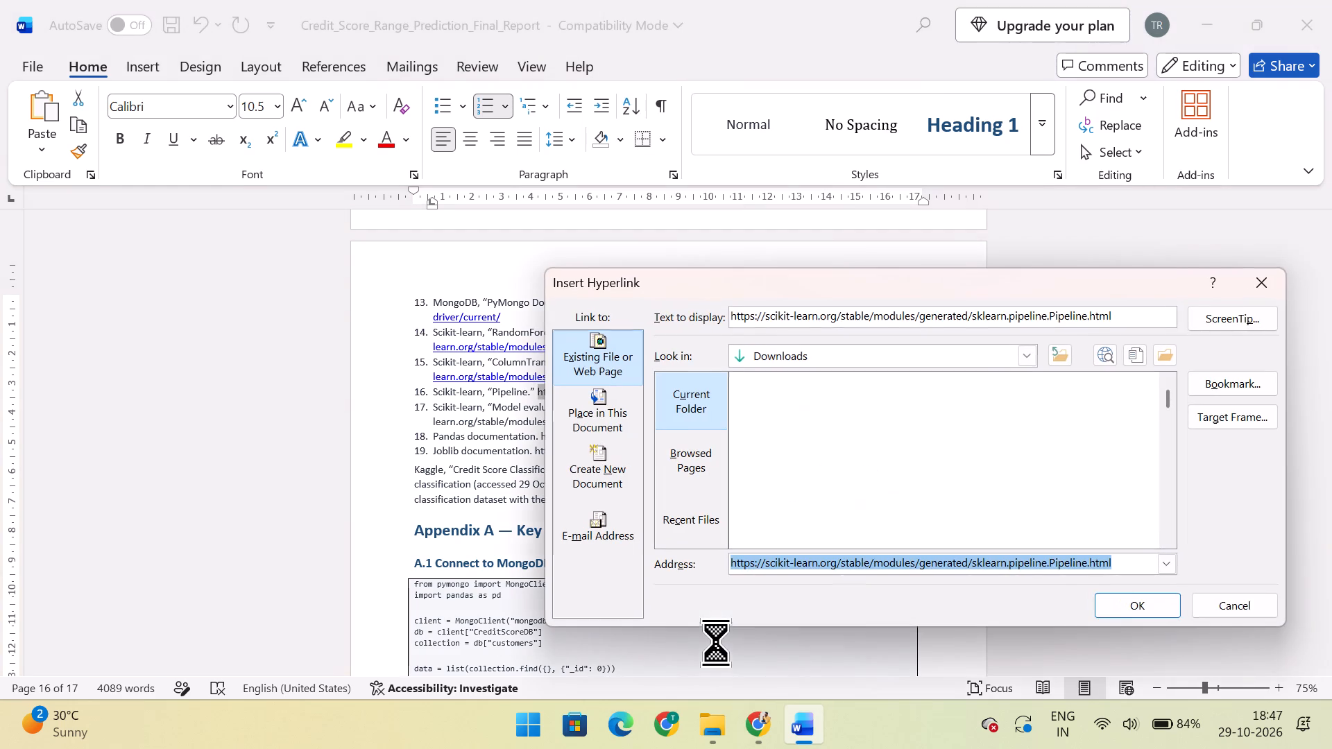
{"action": "left_click", "coordinate": [1154, 599]}
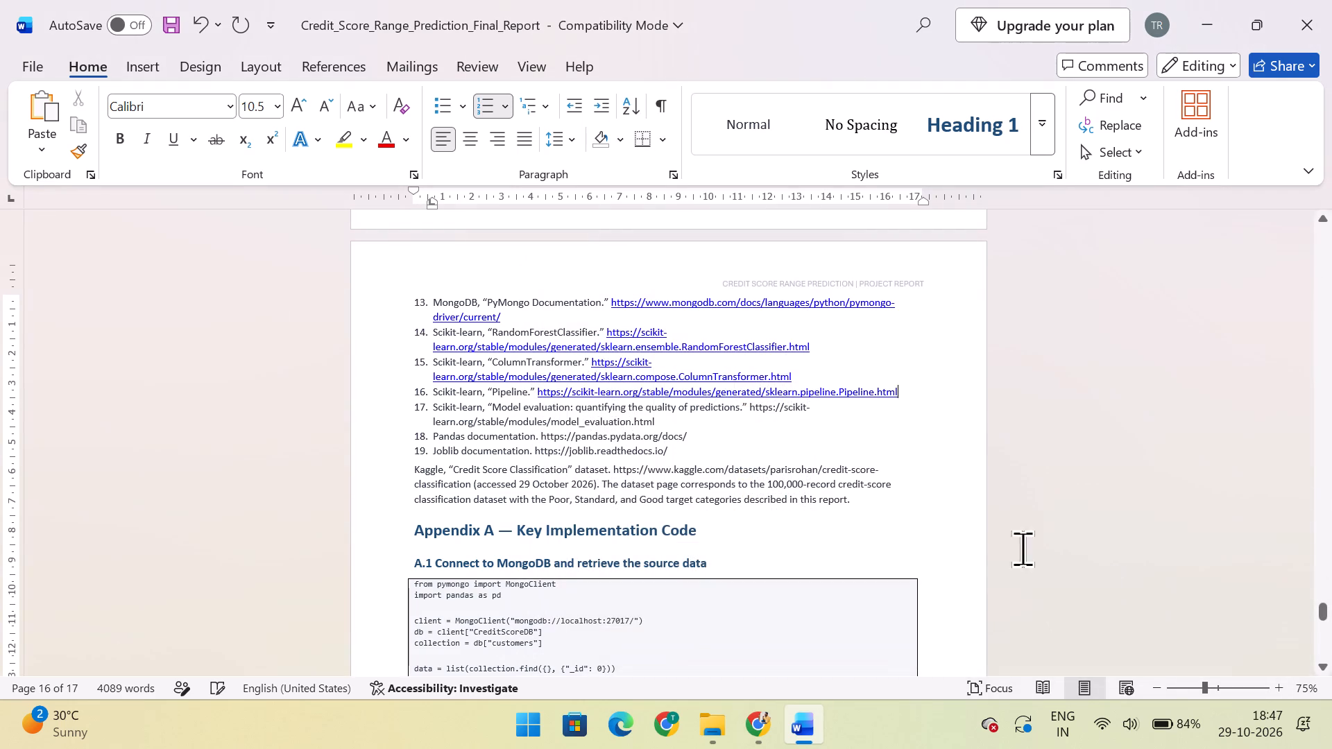
{"action": "left_click_drag", "start_coordinate": [664, 420], "coordinate": [755, 414]}
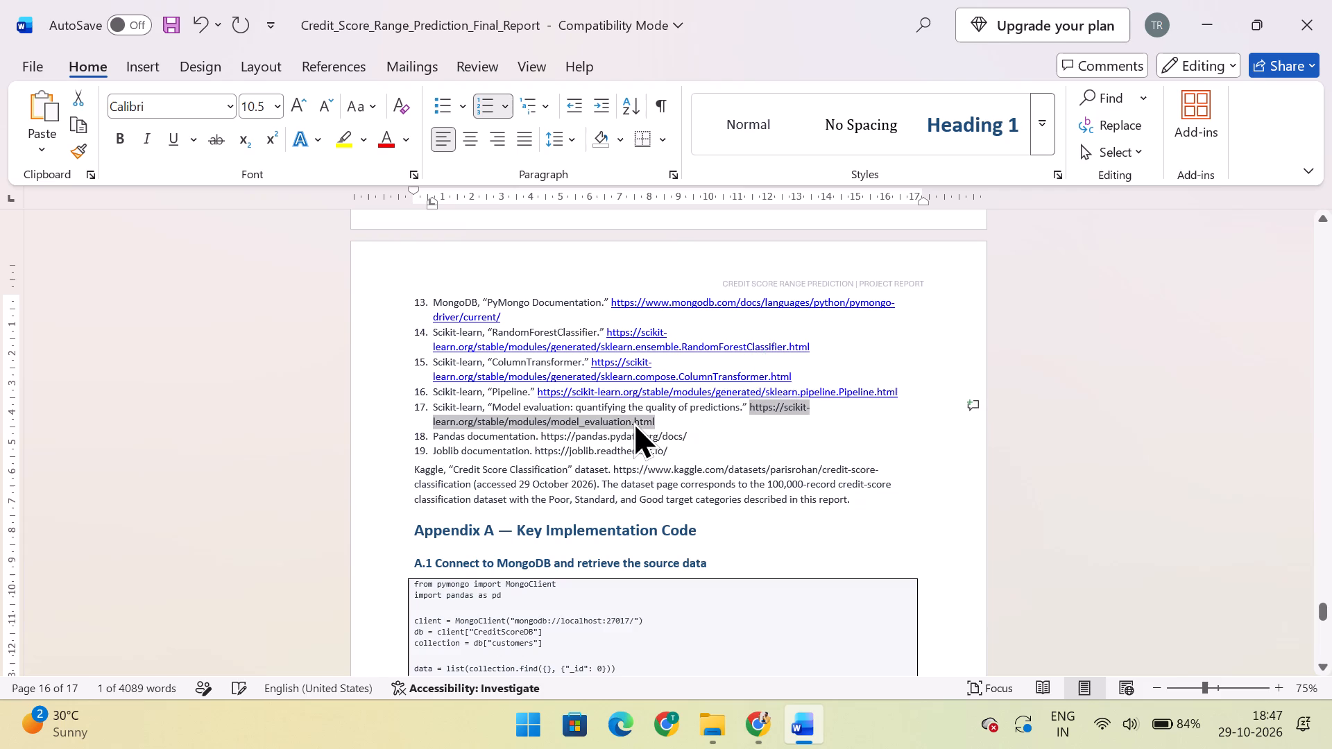
{"action": "right_click", "coordinate": [630, 420]}
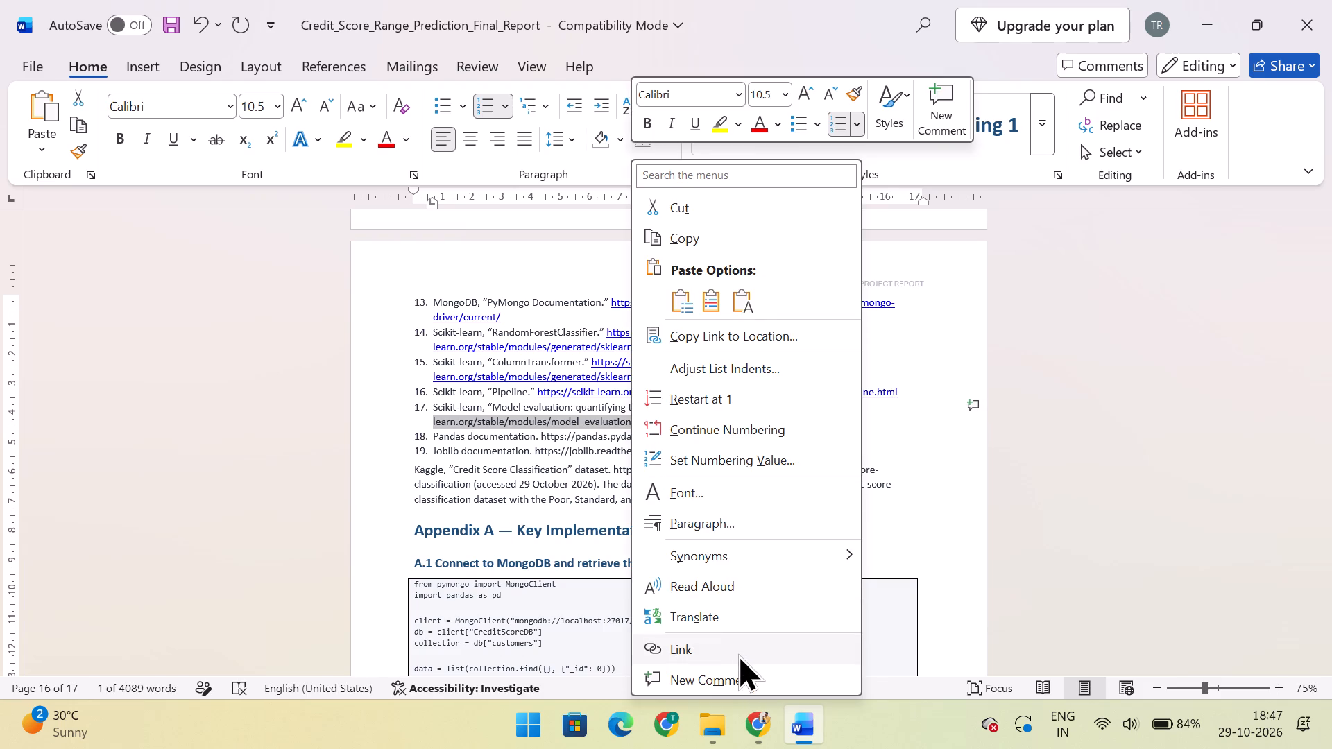
{"action": "left_click", "coordinate": [738, 653]}
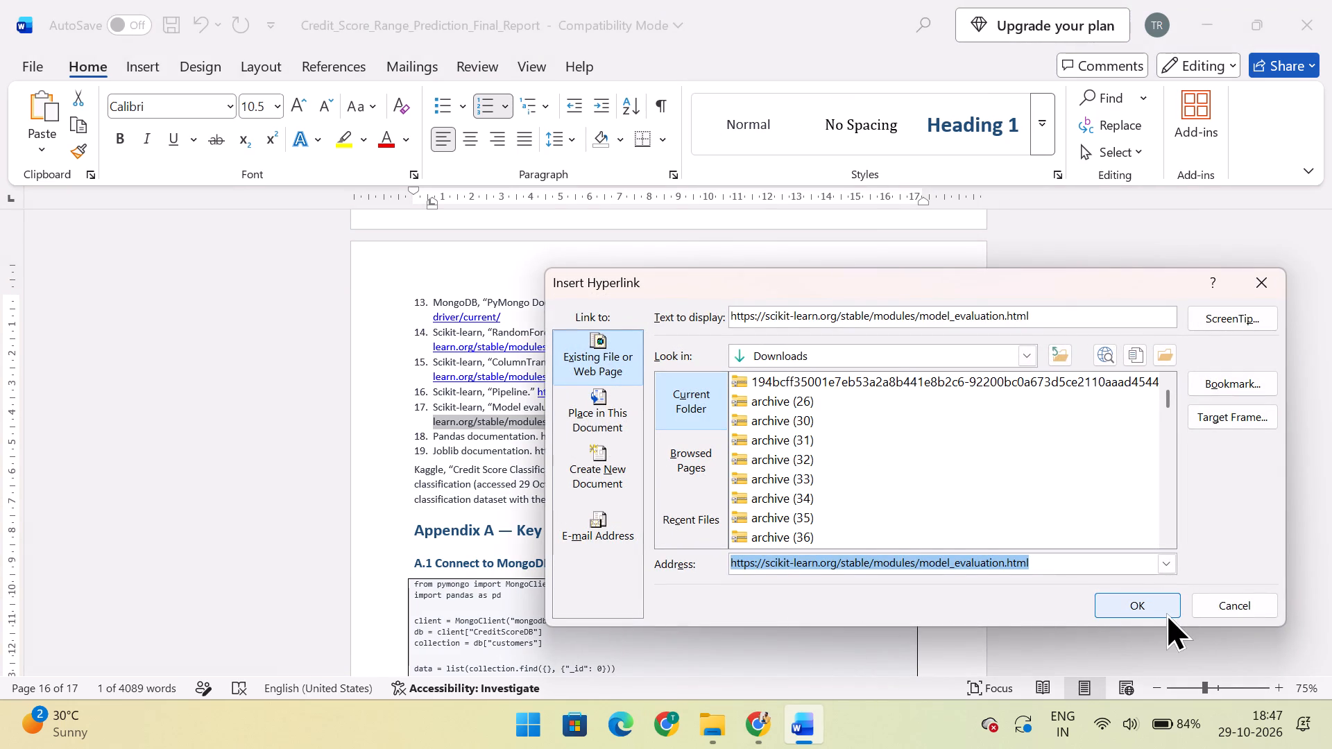
{"action": "left_click", "coordinate": [1165, 610]}
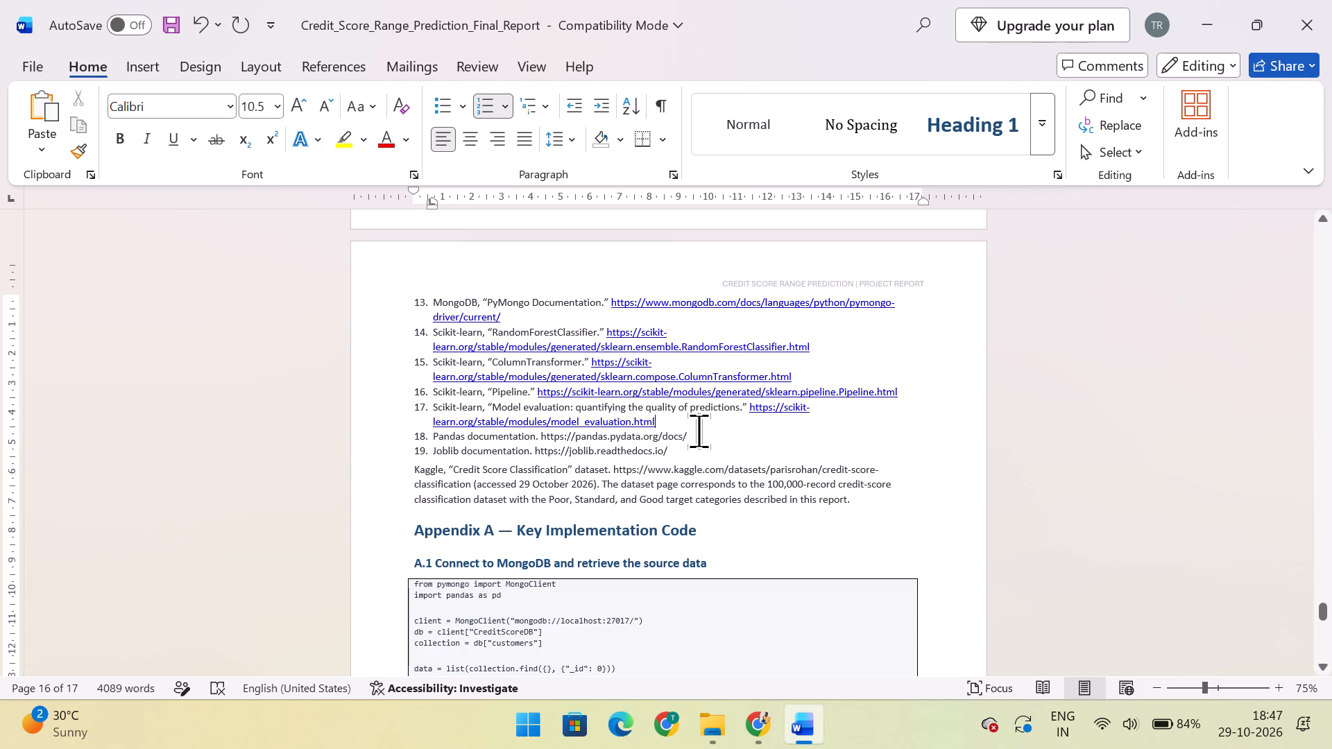
{"action": "left_click_drag", "start_coordinate": [707, 429], "coordinate": [677, 436]}
{"action": "left_click", "coordinate": [677, 436]}
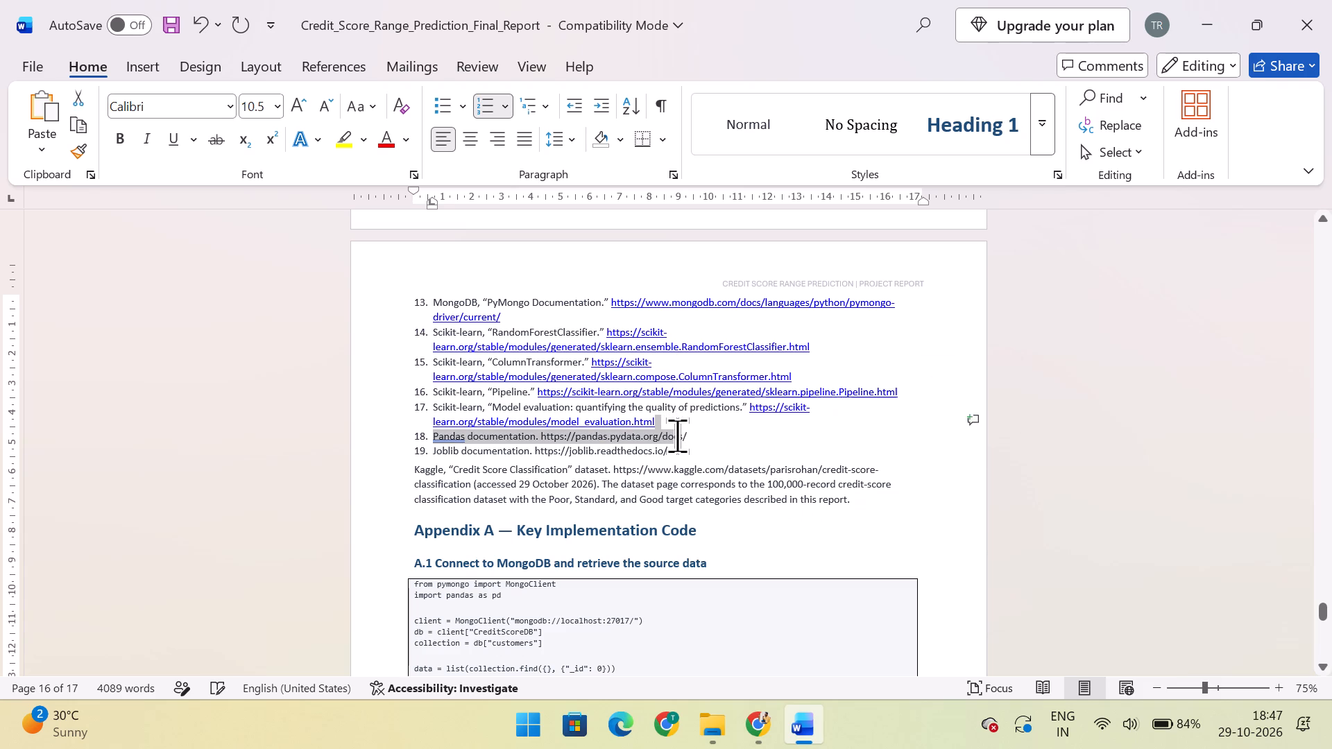
{"action": "left_click_drag", "start_coordinate": [707, 441], "coordinate": [547, 436]}
{"action": "right_click", "coordinate": [547, 436]}
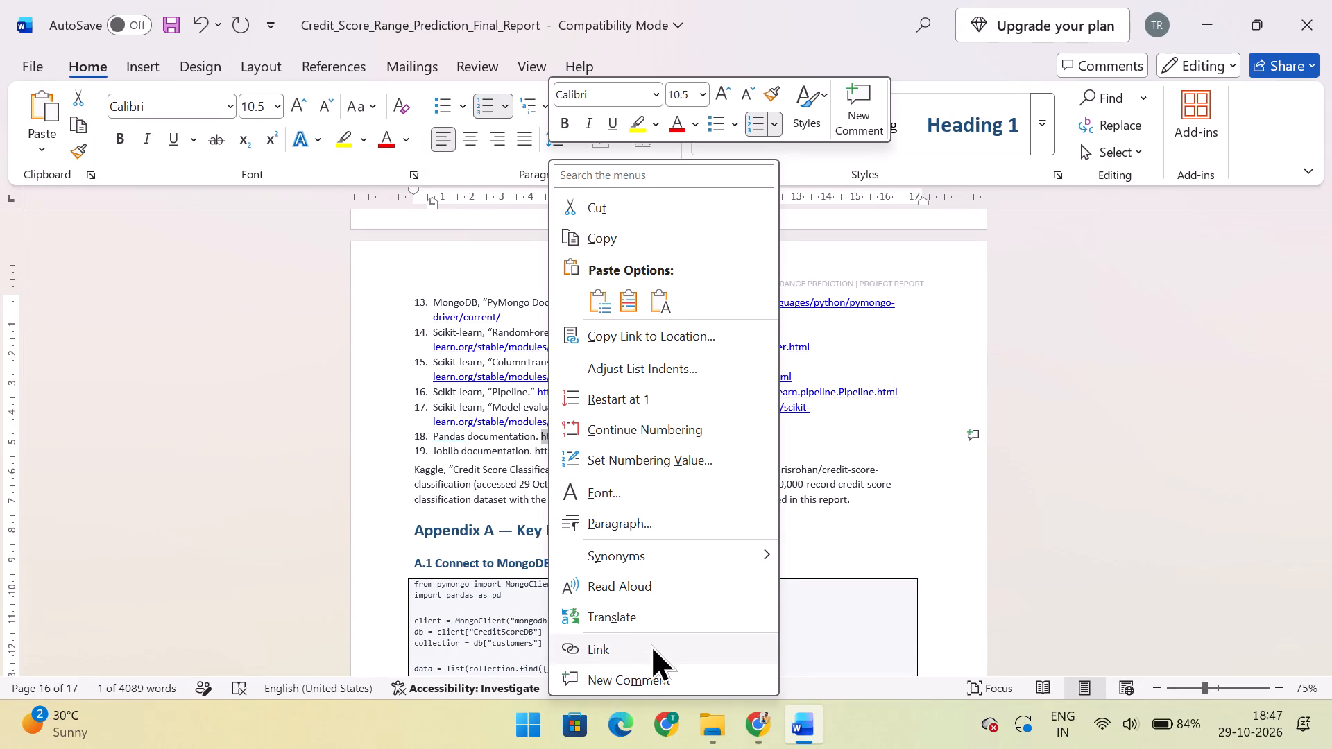
{"action": "left_click", "coordinate": [651, 644]}
{"action": "key", "text": "Return"}
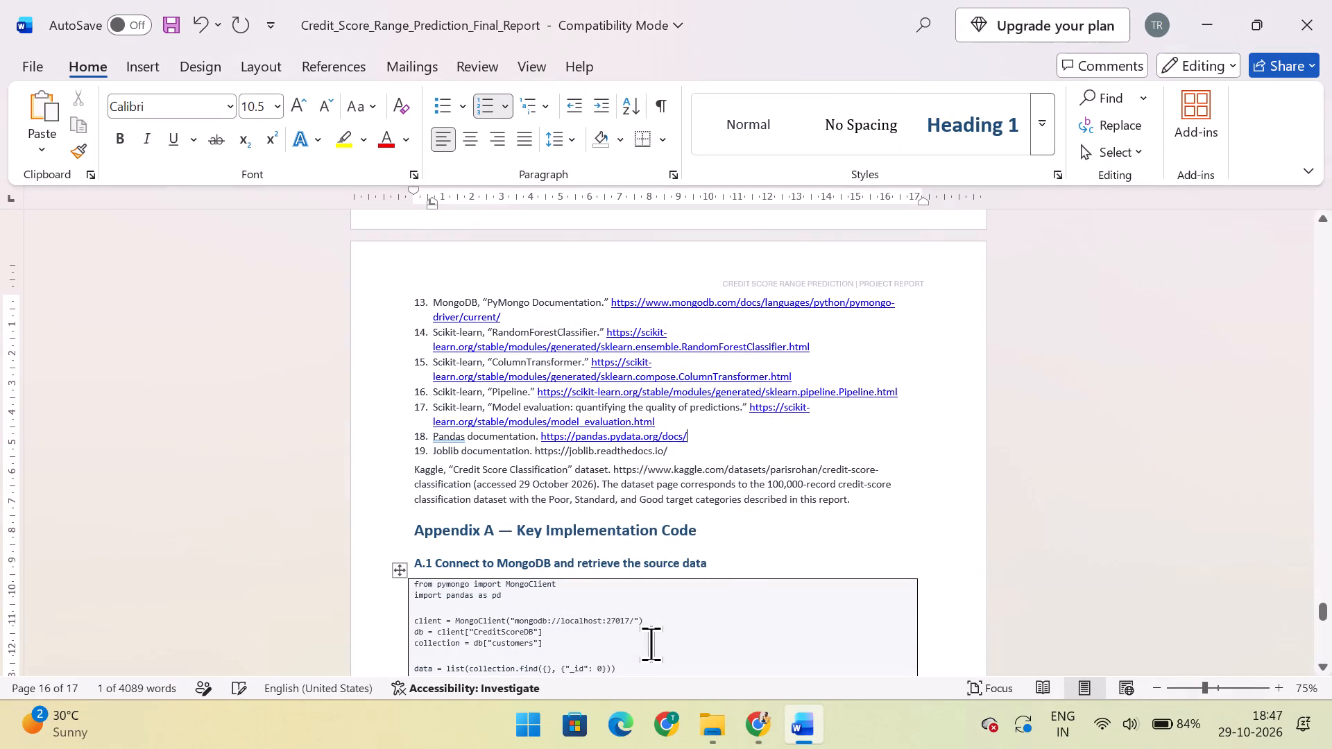
{"action": "left_click_drag", "start_coordinate": [713, 452], "coordinate": [558, 447]}
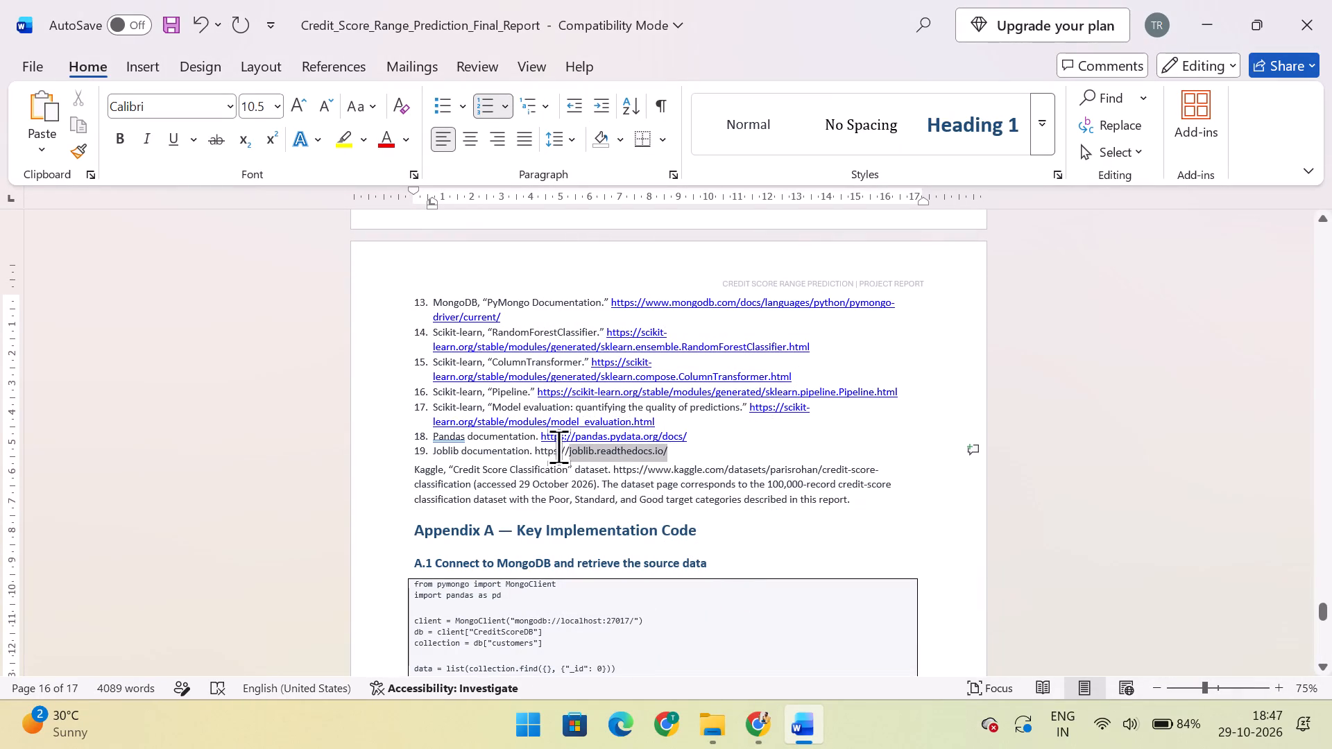
{"action": "left_click_drag", "start_coordinate": [558, 447], "coordinate": [529, 448]}
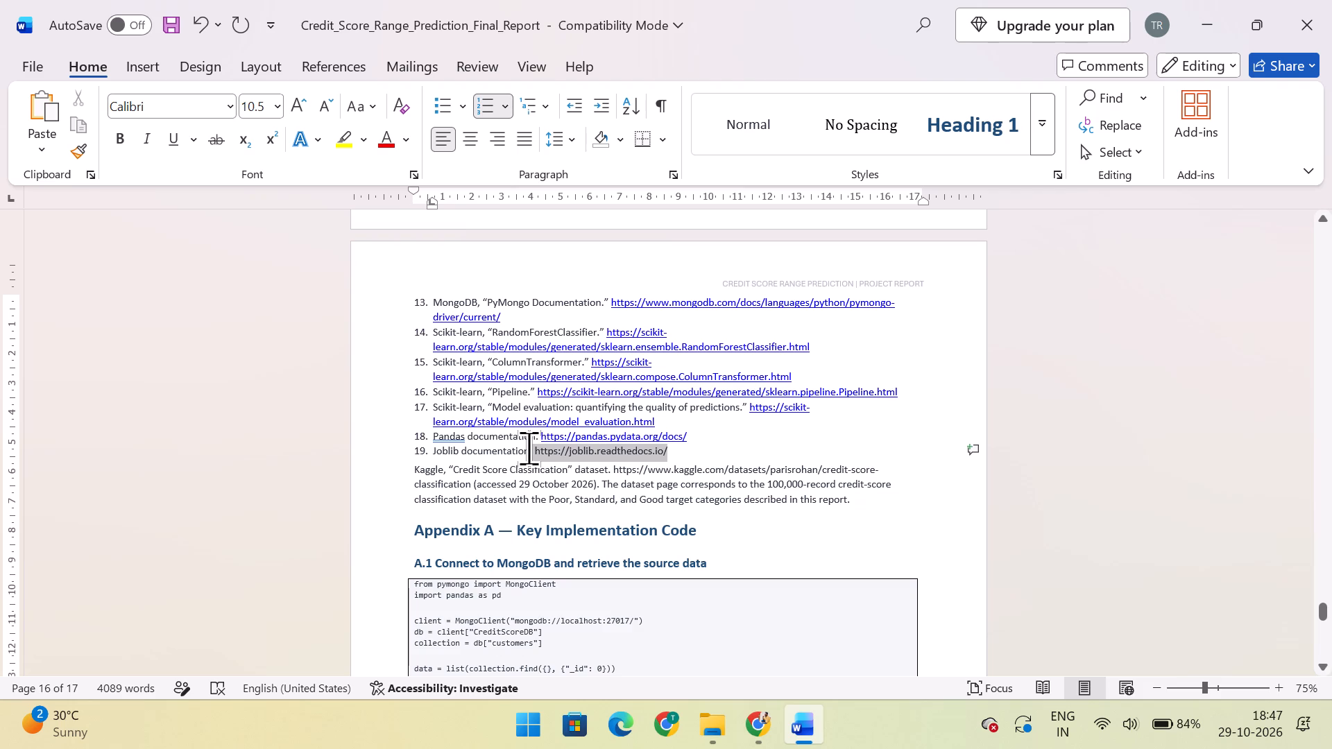
{"action": "left_click_drag", "start_coordinate": [529, 448], "coordinate": [533, 445]}
{"action": "right_click", "coordinate": [542, 451]}
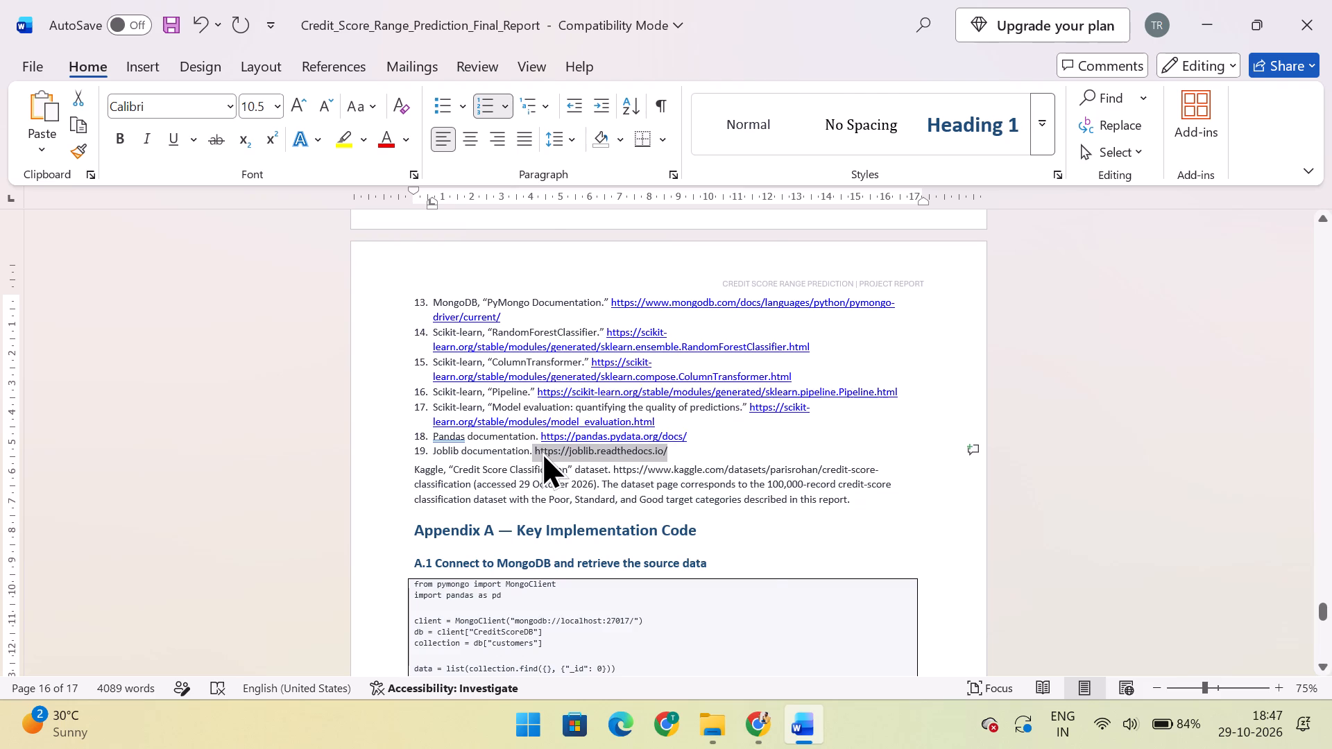
{"action": "left_click", "coordinate": [626, 644]}
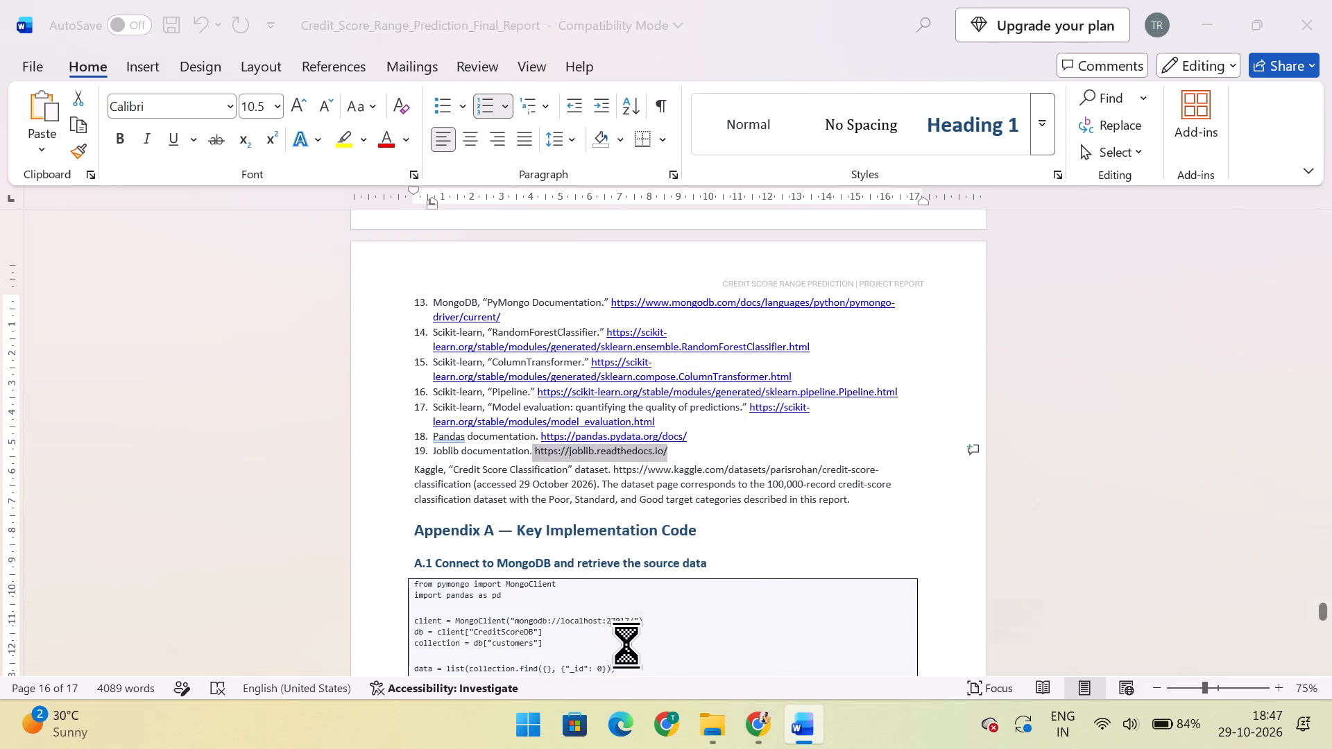
{"action": "key", "text": "Return"}
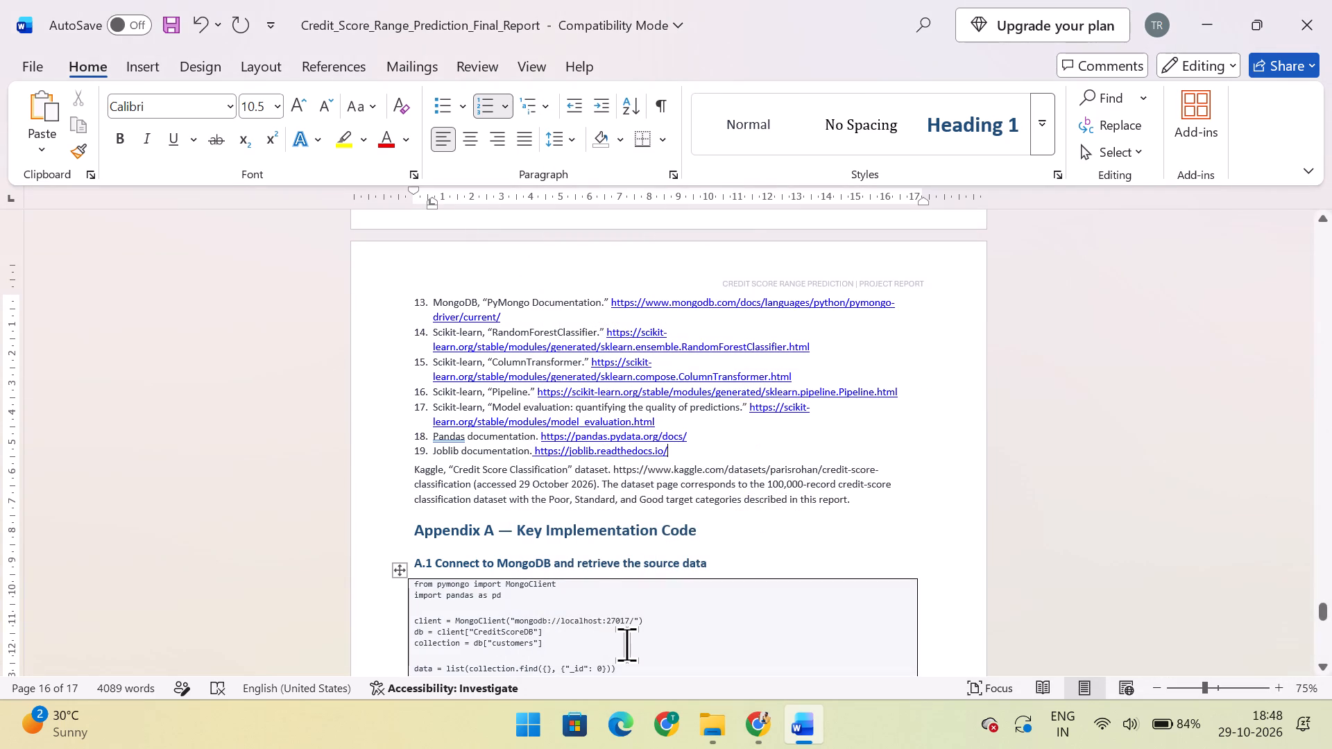
Turn the Kaggle Credit Score Classification dataset address below reference 19 into a hyperlink to that same address.
{"action": "left_click", "coordinate": [615, 474]}
{"action": "left_click_drag", "start_coordinate": [615, 474], "coordinate": [742, 474]}
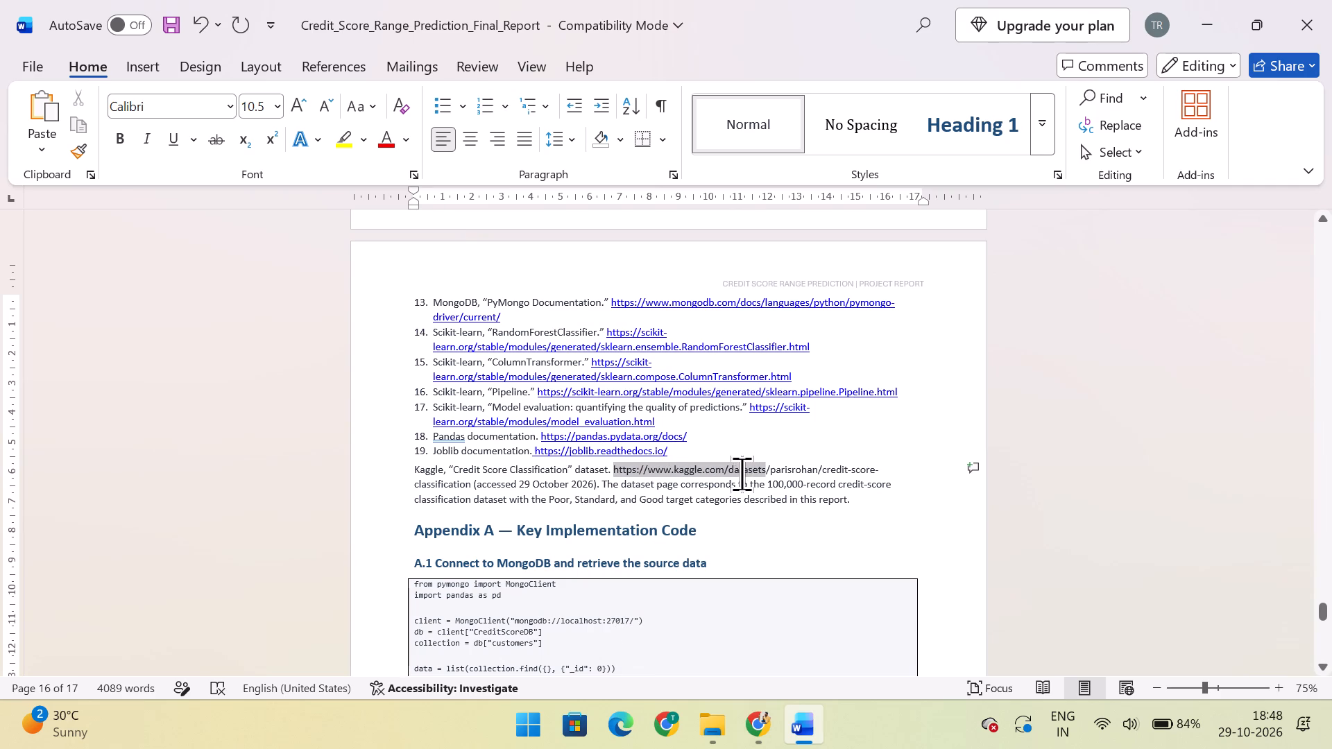
{"action": "left_click_drag", "start_coordinate": [742, 474], "coordinate": [475, 490]}
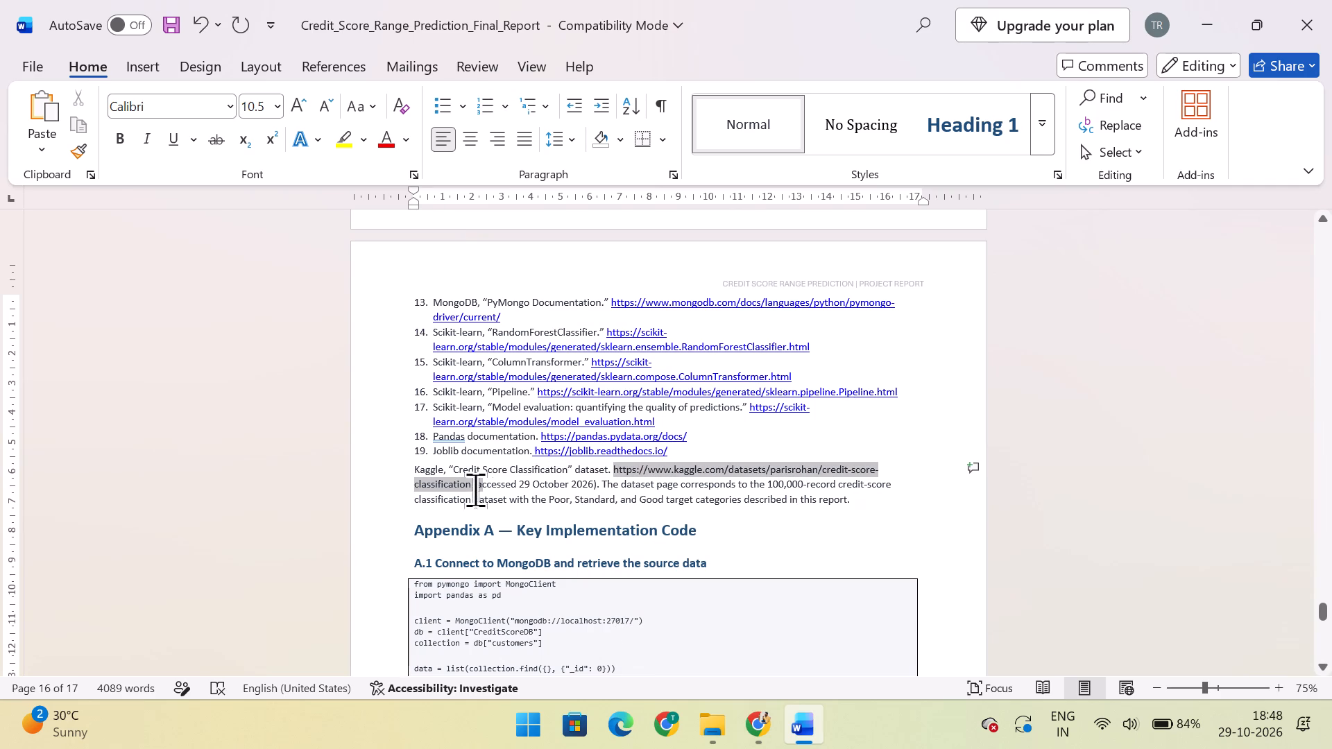
{"action": "left_click_drag", "start_coordinate": [475, 490], "coordinate": [471, 492]}
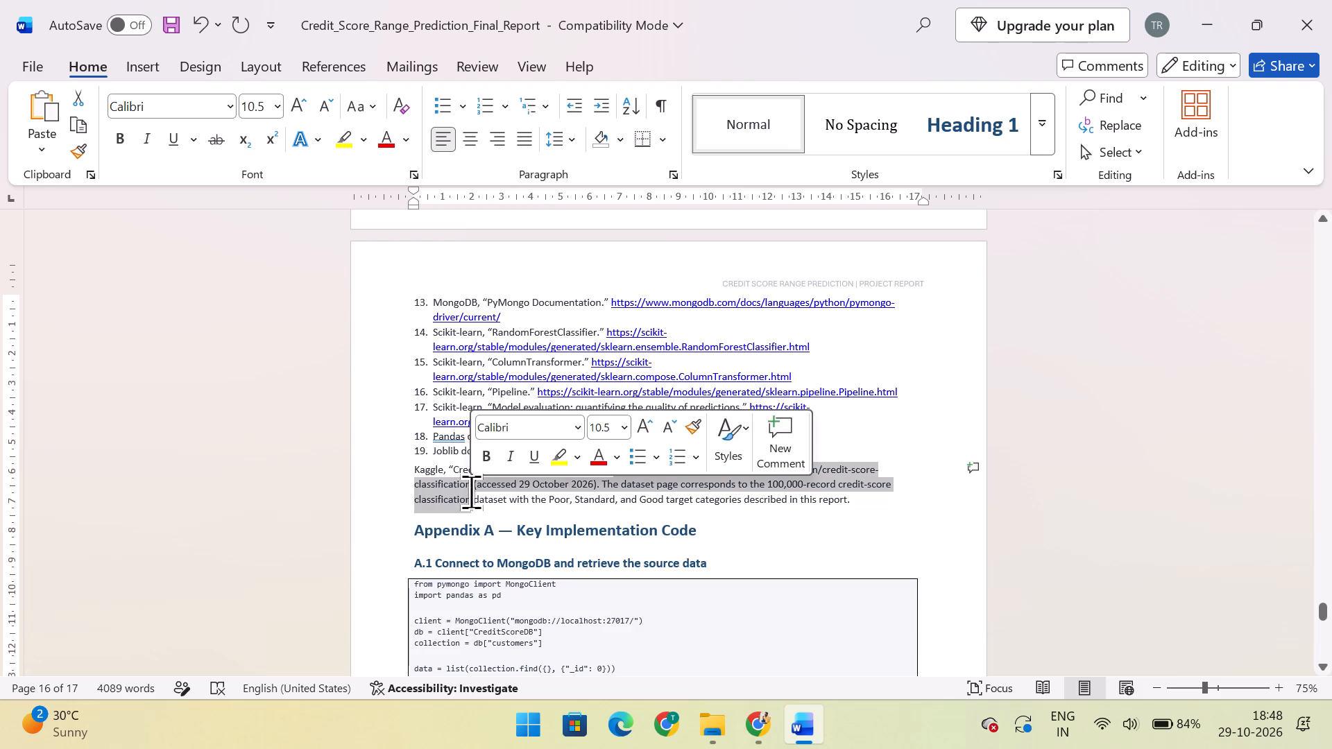
{"action": "left_click", "coordinate": [764, 513]}
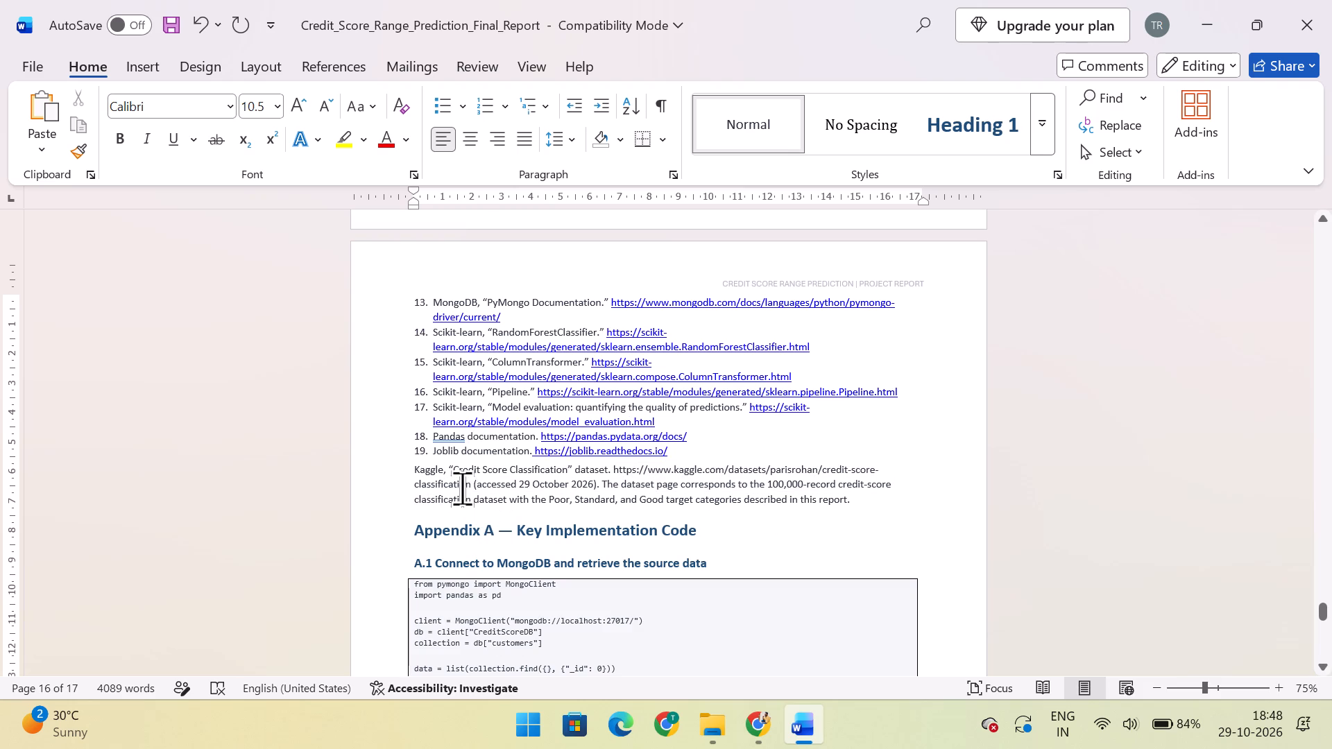
{"action": "left_click_drag", "start_coordinate": [471, 483], "coordinate": [651, 475]}
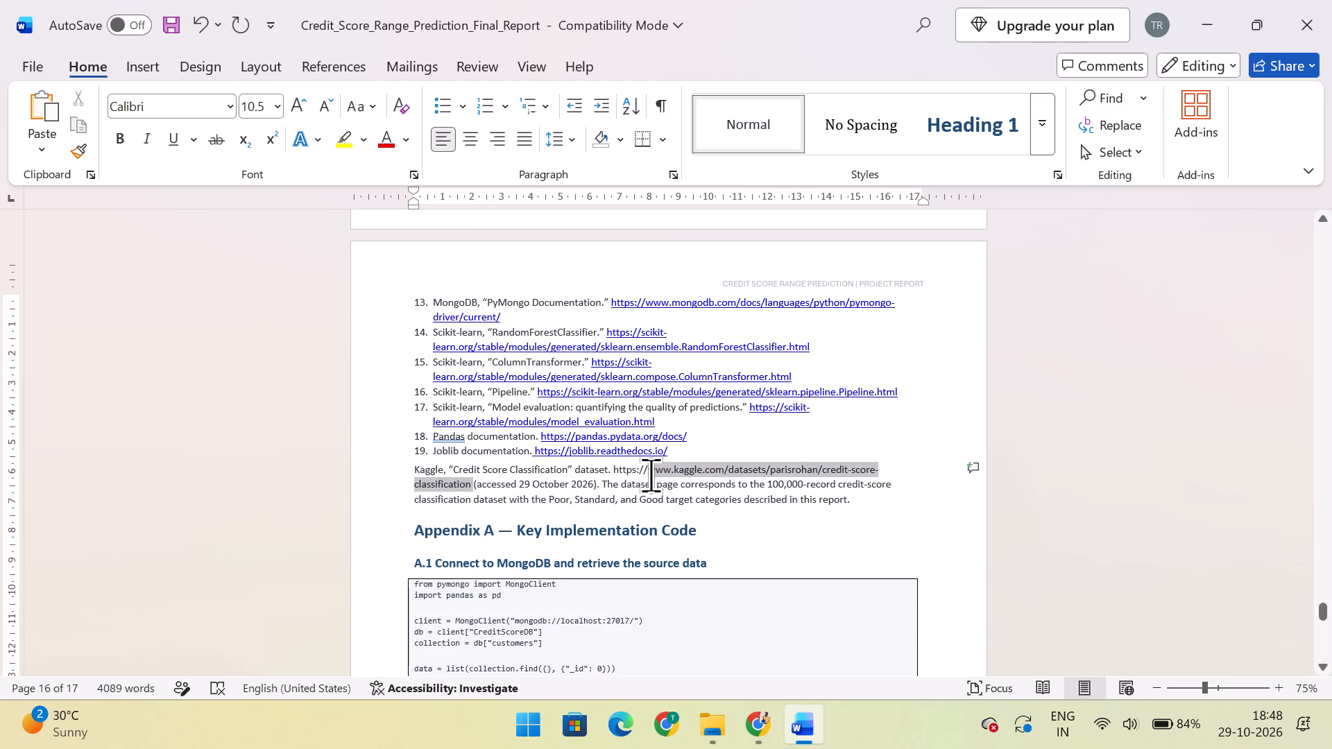
{"action": "left_click_drag", "start_coordinate": [651, 475], "coordinate": [617, 467]}
{"action": "key", "text": "ctrl+b"}
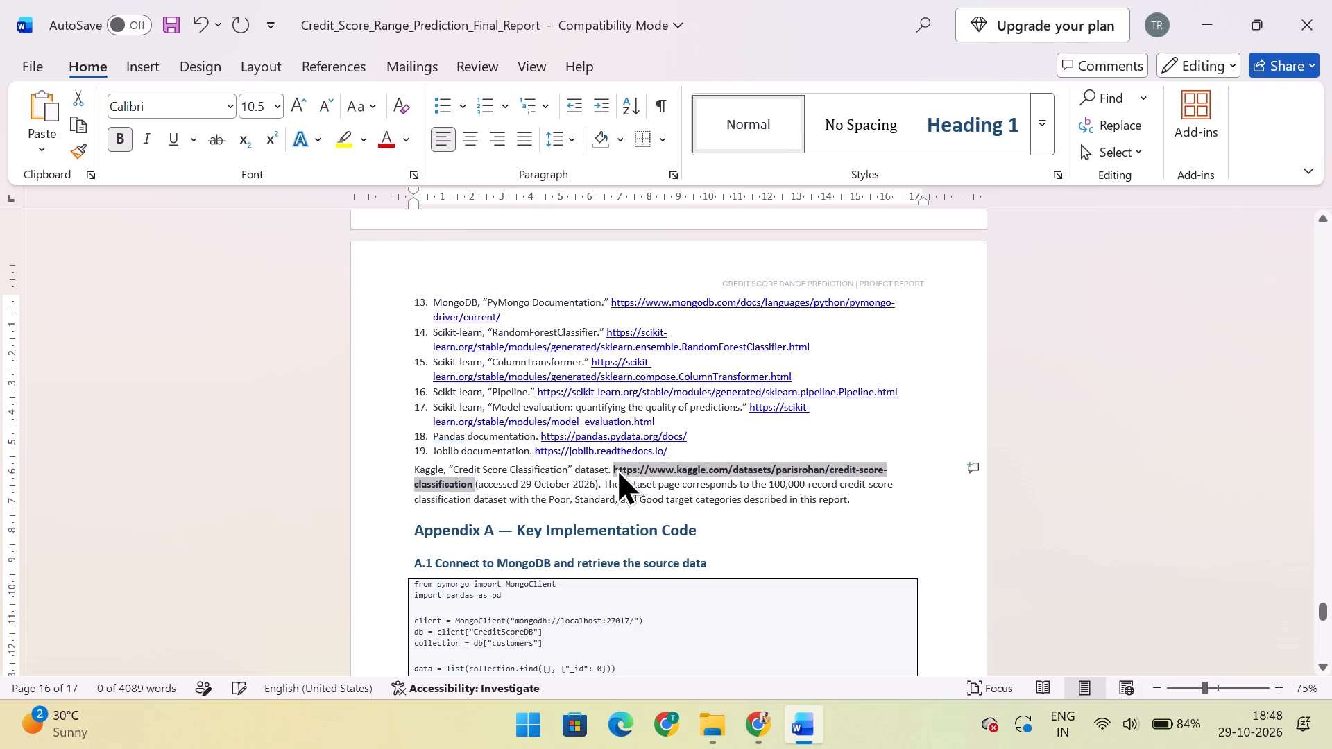
{"action": "key", "text": "ctrl+z"}
{"action": "right_click", "coordinate": [617, 467]}
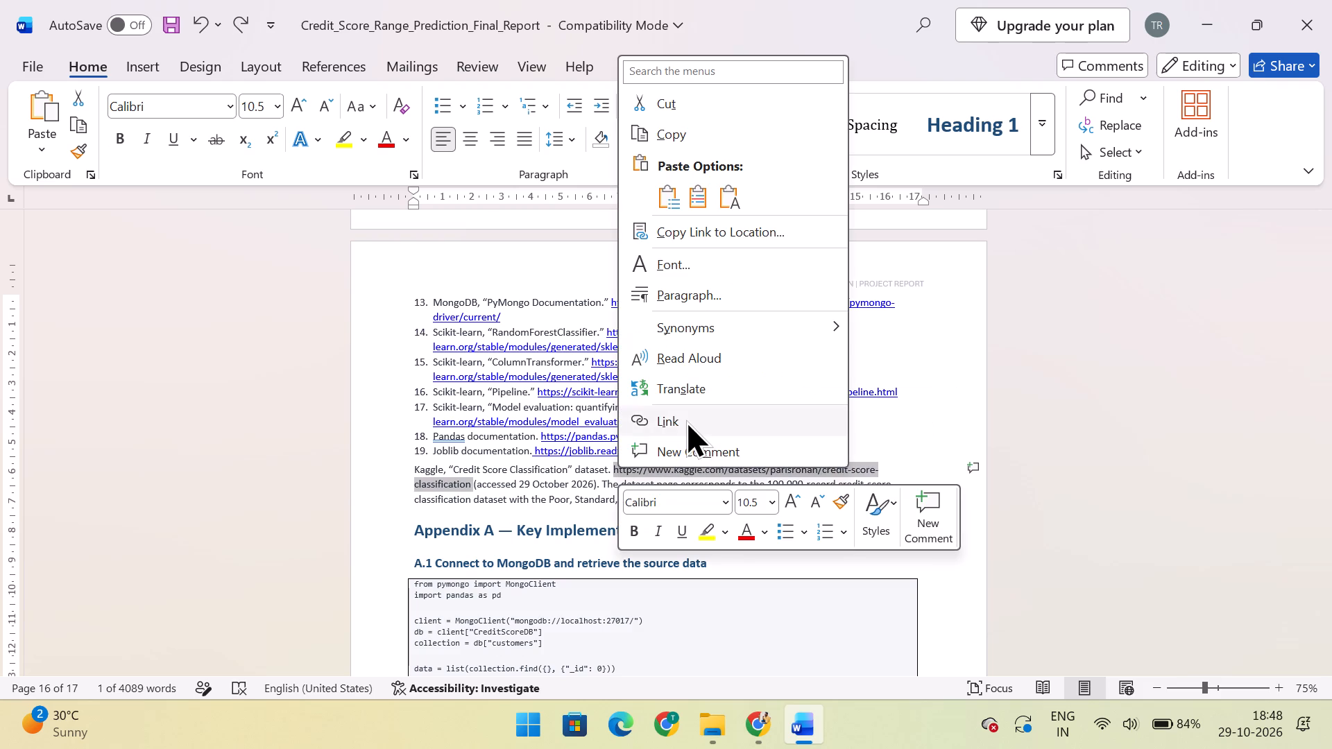
{"action": "left_click", "coordinate": [689, 418]}
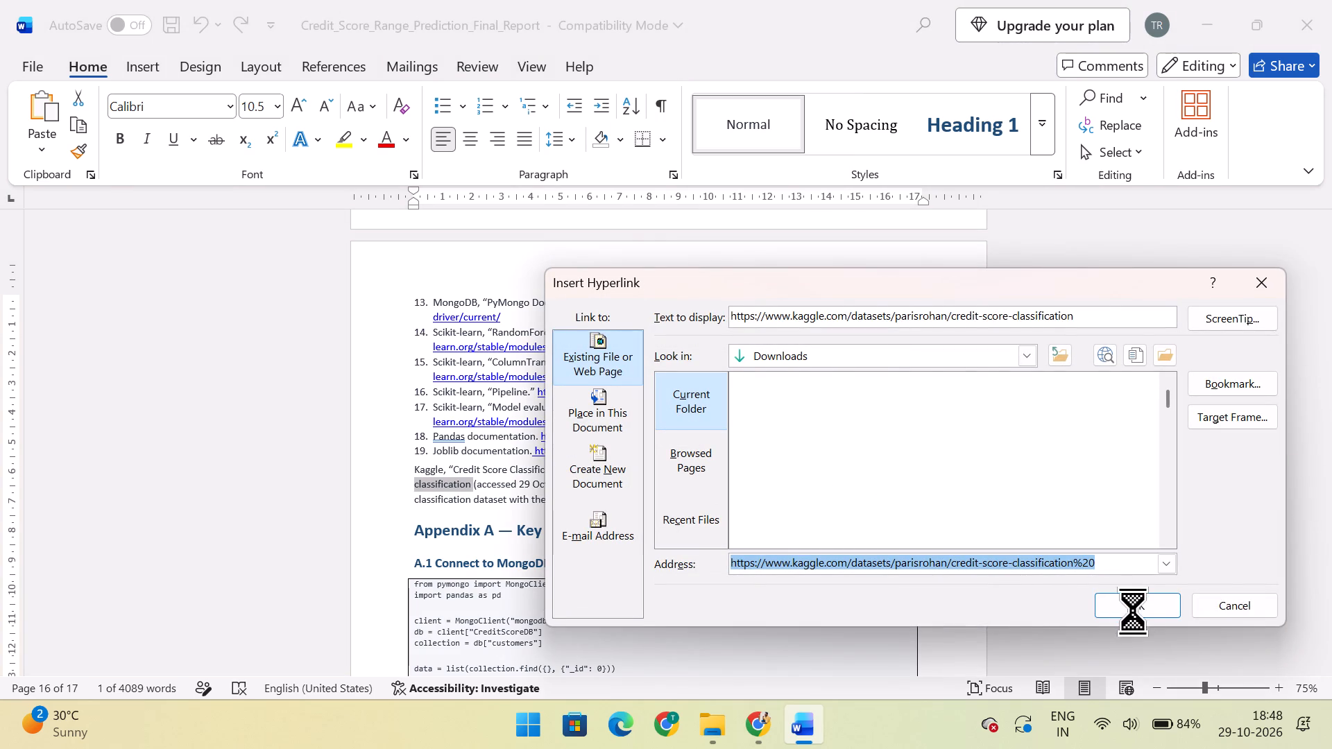
{"action": "left_click", "coordinate": [1133, 610]}
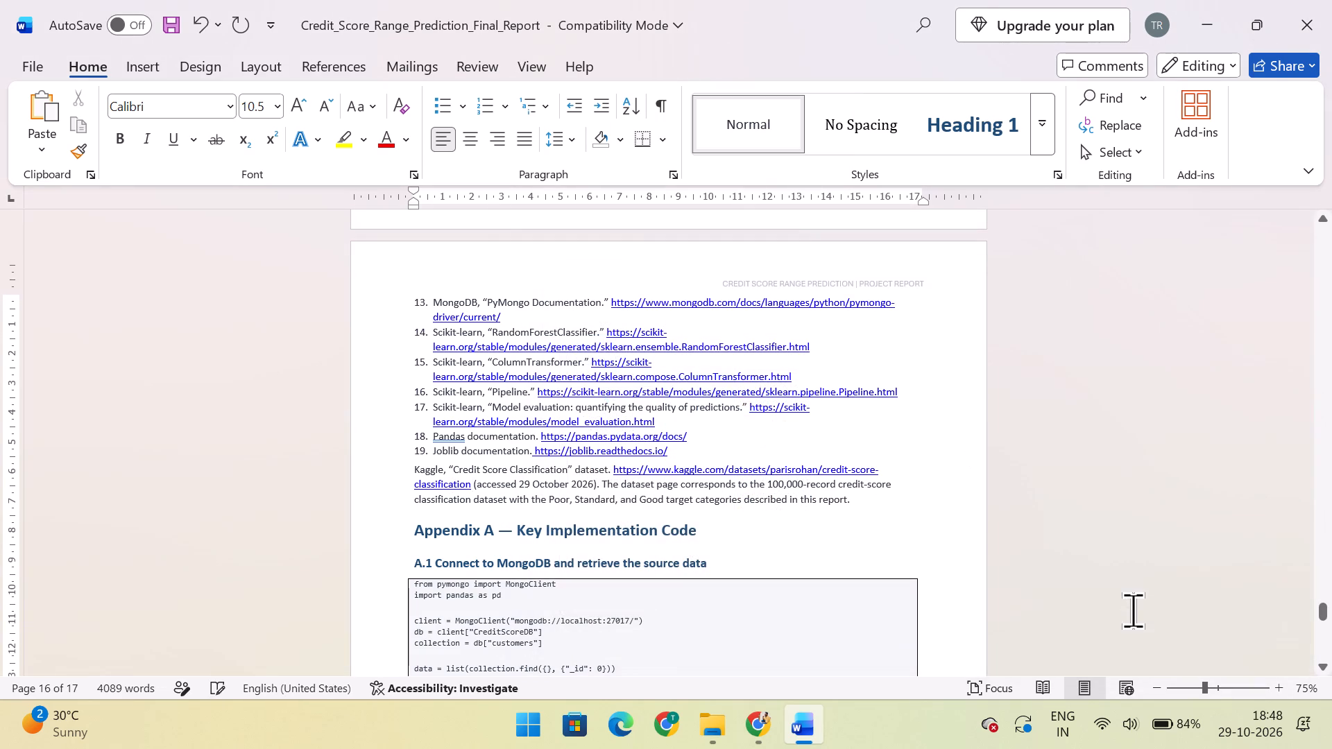
Copy the Kaggle dataset link's address, open it in a new Chrome tab and check the dataset page.
{"action": "right_click", "coordinate": [803, 471]}
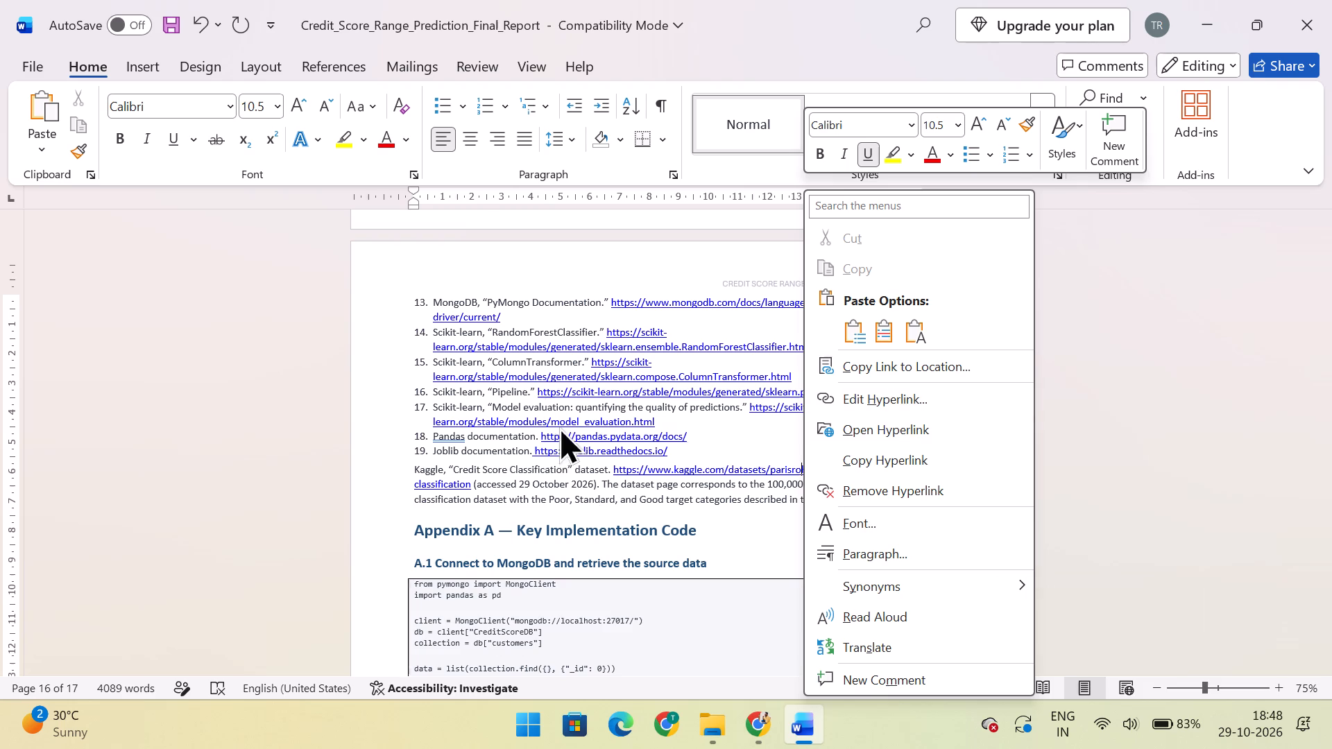
{"action": "left_click", "coordinate": [602, 469]}
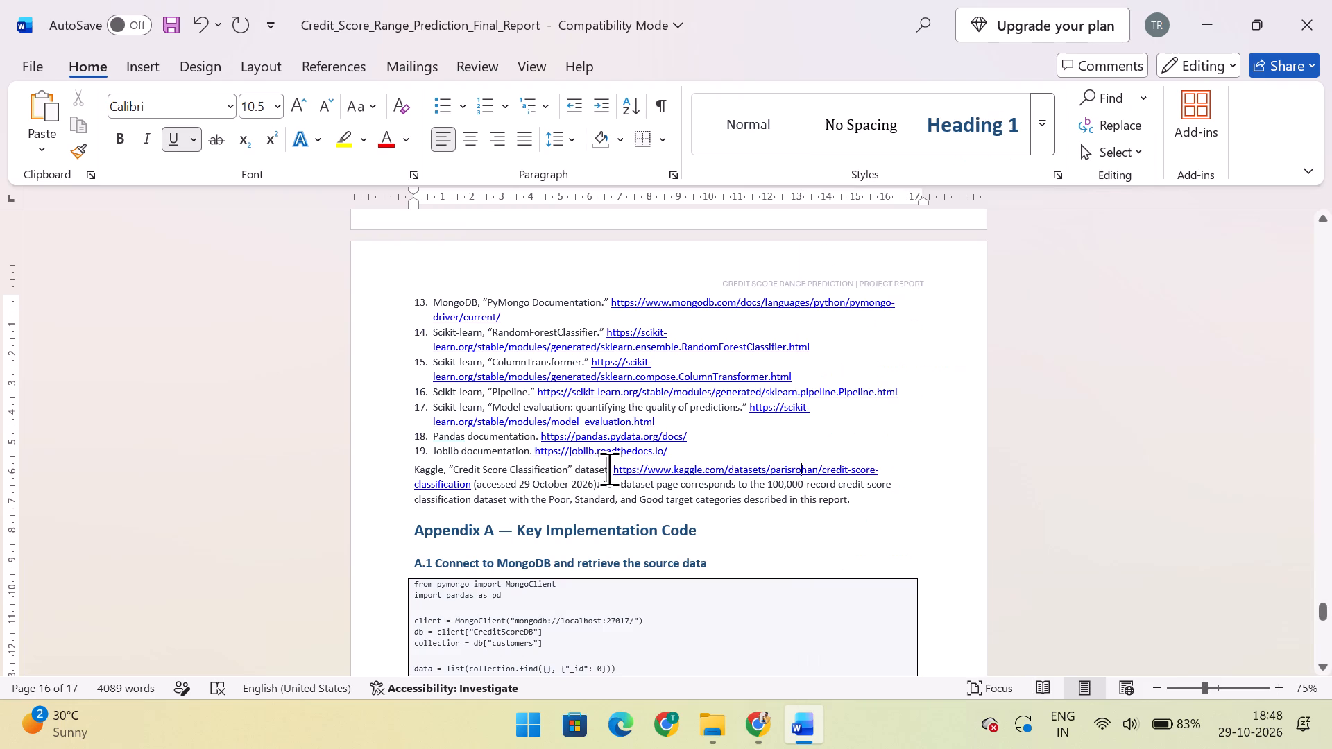
{"action": "left_click_drag", "start_coordinate": [609, 469], "coordinate": [514, 484]}
{"action": "left_click", "coordinate": [514, 484]}
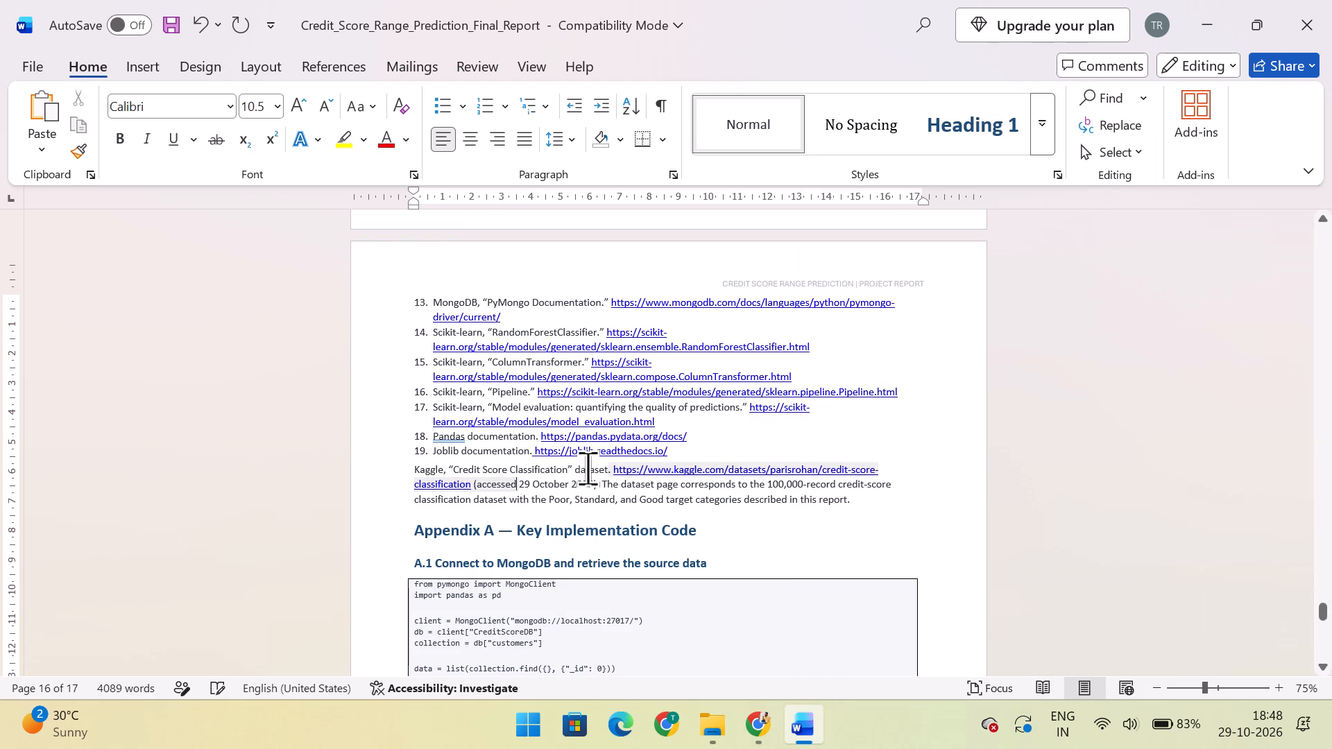
{"action": "left_click_drag", "start_coordinate": [611, 469], "coordinate": [482, 481]}
{"action": "left_click", "coordinate": [468, 481]}
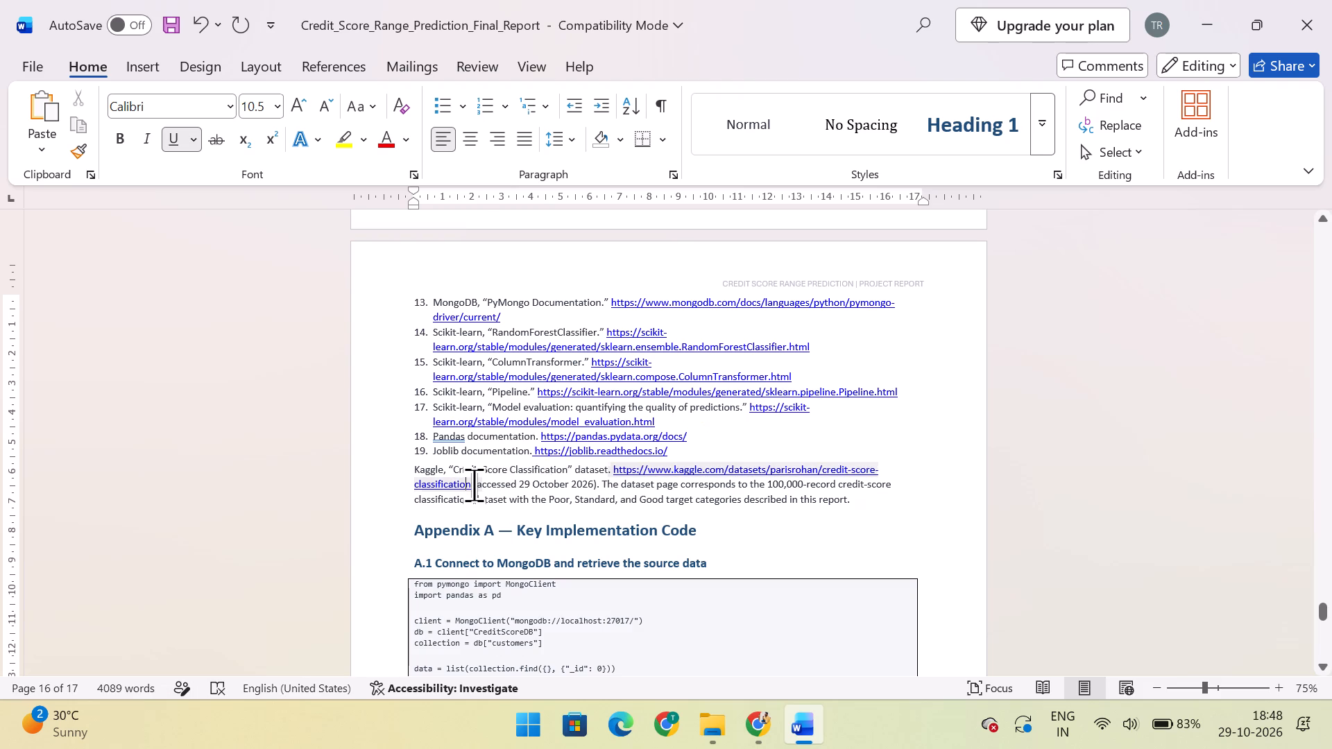
{"action": "left_click_drag", "start_coordinate": [475, 485], "coordinate": [630, 472]}
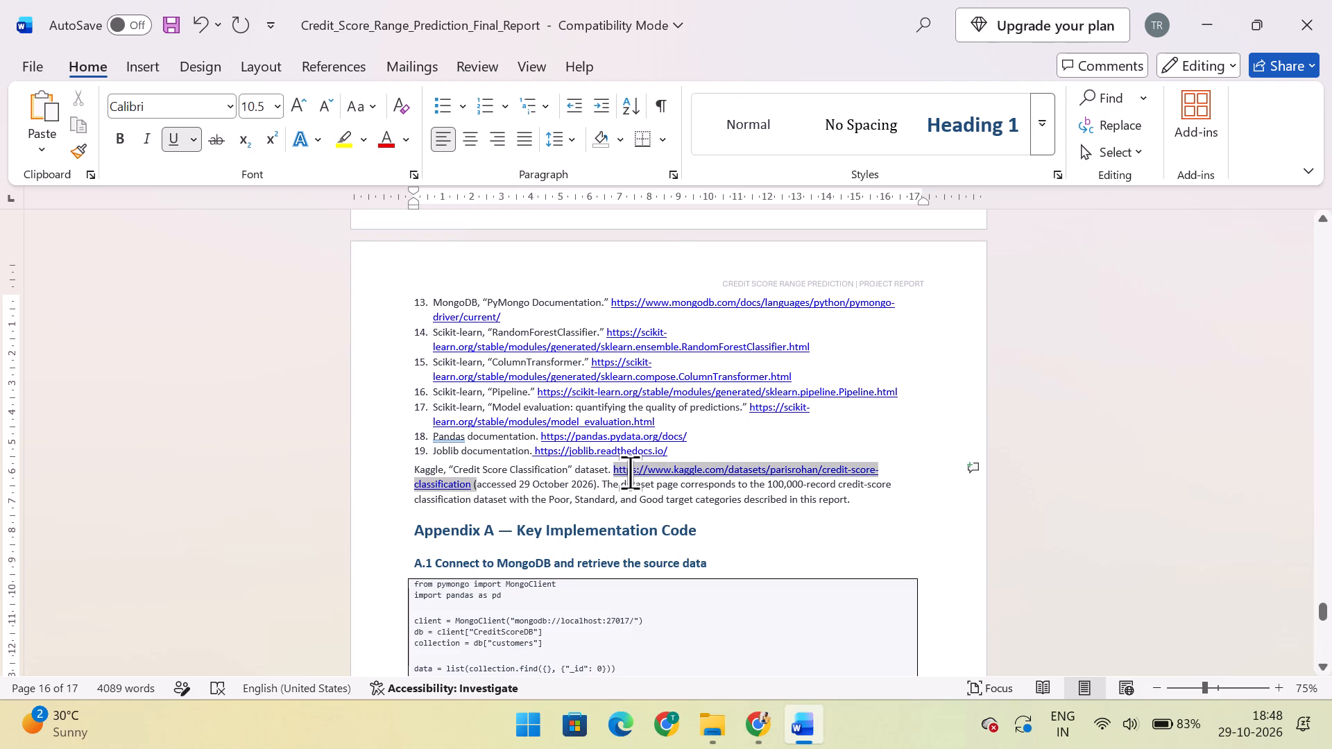
{"action": "left_click_drag", "start_coordinate": [630, 472], "coordinate": [613, 471]}
{"action": "left_click", "coordinate": [474, 488]}
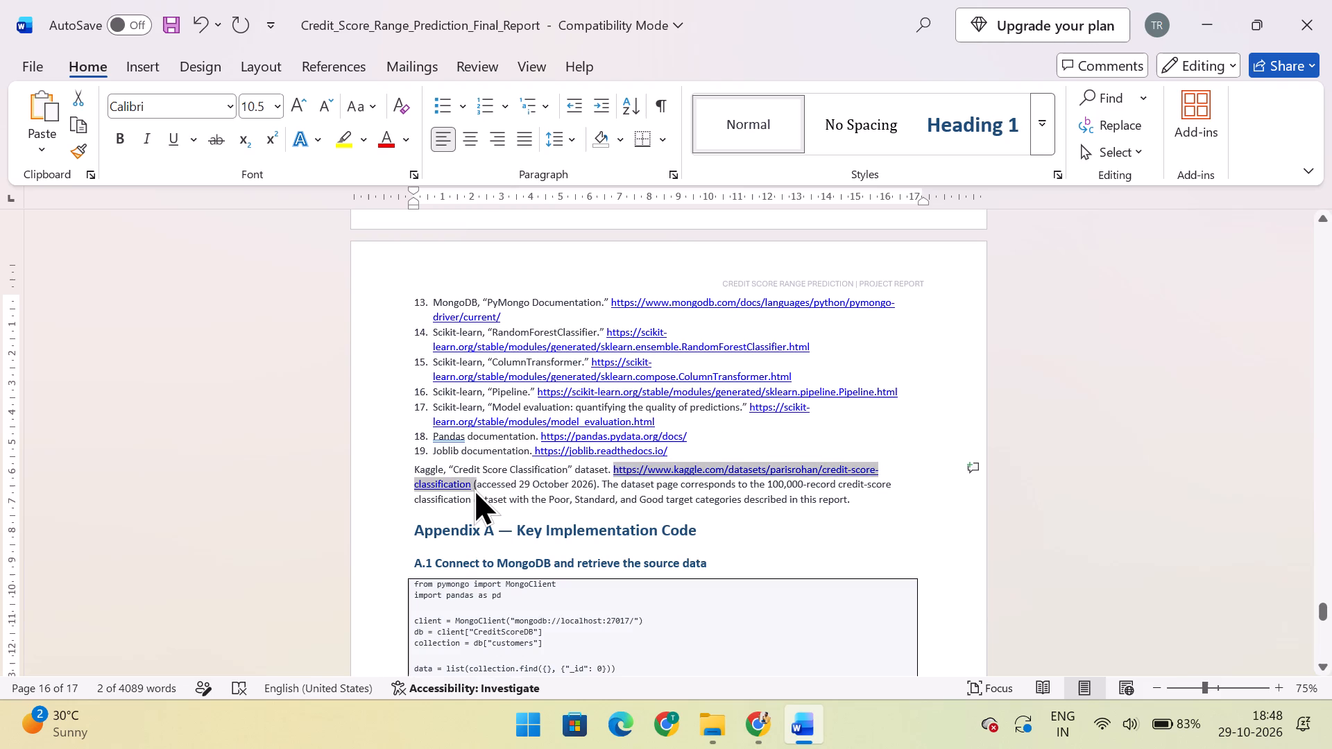
{"action": "key", "text": "Left"}
{"action": "key", "text": "ctrl+shift+Up"}
{"action": "key", "text": "ctrl+shift+Right"}
{"action": "key", "text": "ctrl+shift+Right"}
{"action": "key", "text": "ctrl+shift+Right"}
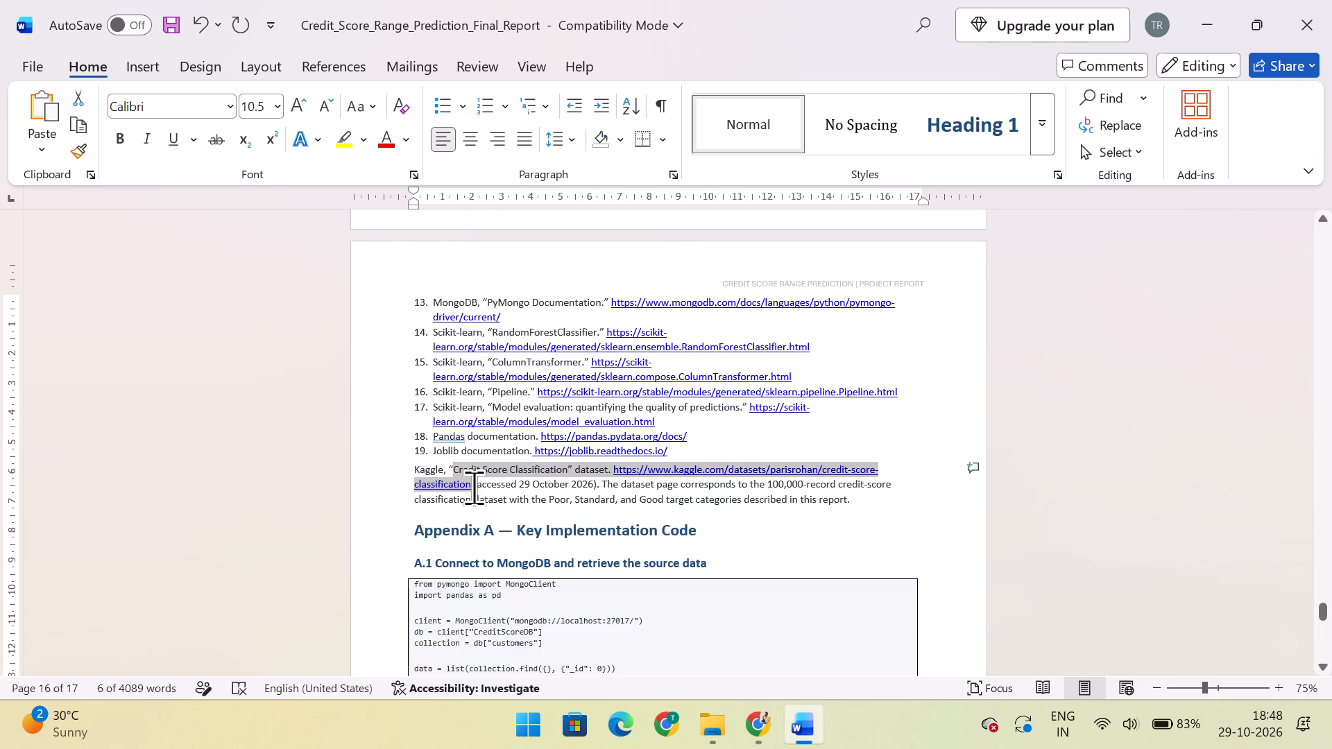
{"action": "key", "text": "ctrl+shift+Right"}
{"action": "key", "text": "ctrl+shift+Right"}
{"action": "key", "text": "ctrl+shift+Right"}
{"action": "key", "text": "ctrl+shift+Right"}
{"action": "key", "text": "ctrl+shift+Right"}
{"action": "key", "text": "ctrl+shift+Right"}
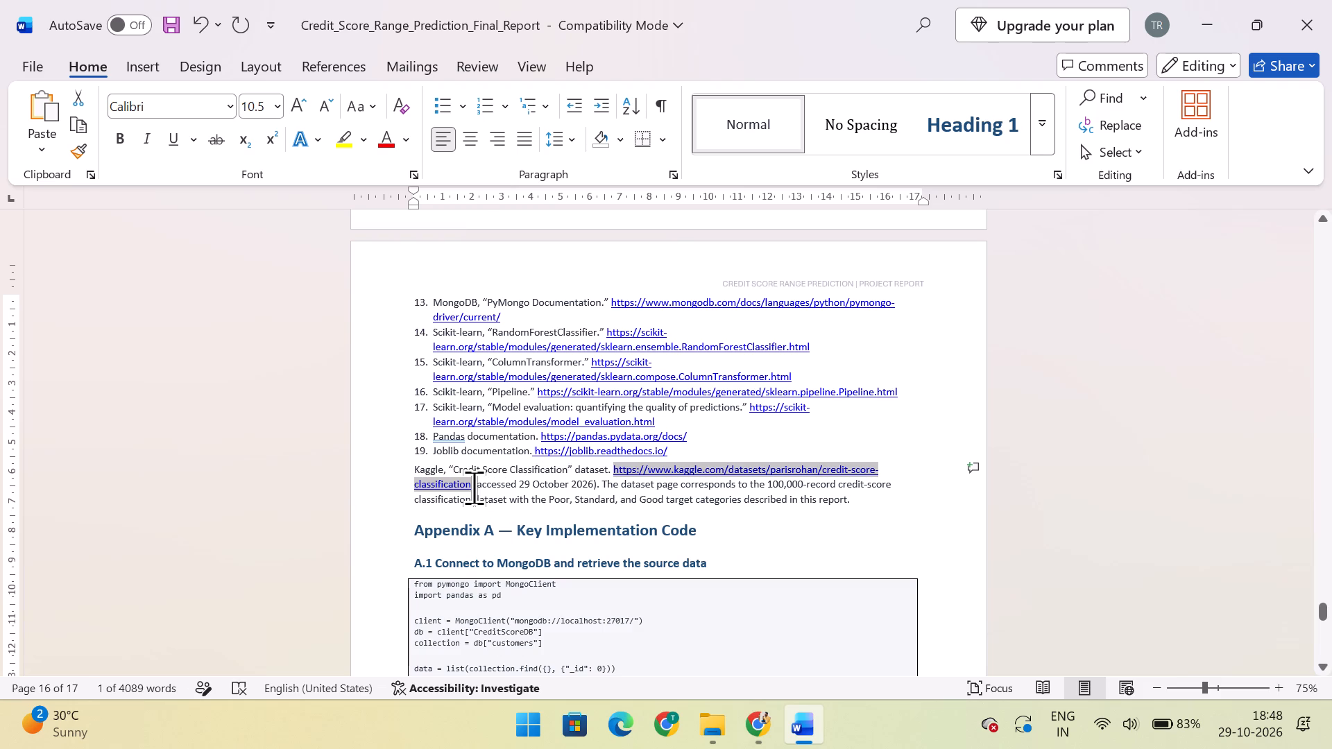
{"action": "key", "text": "ctrl+c"}
{"action": "key", "text": "alt+Tab"}
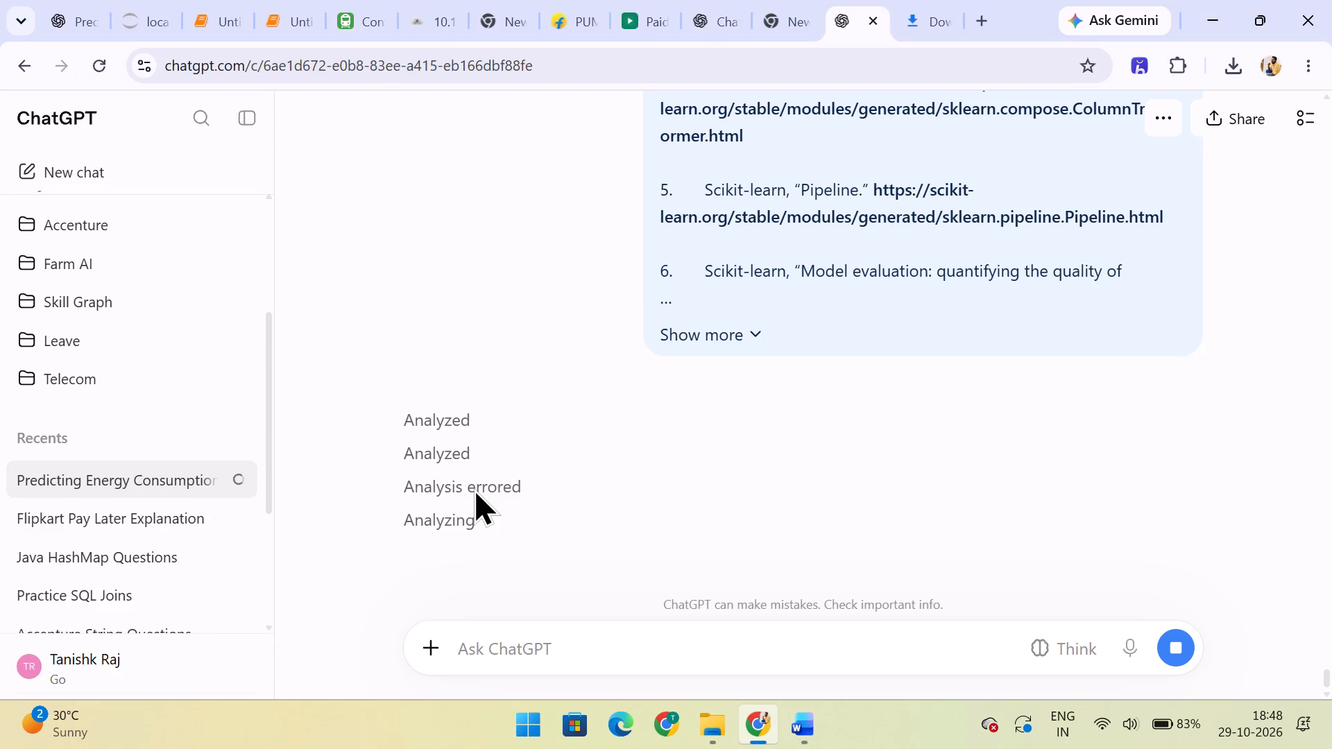
{"action": "key", "text": "ctrl+t"}
{"action": "key", "text": "ctrl+v"}
{"action": "key", "text": "Return"}
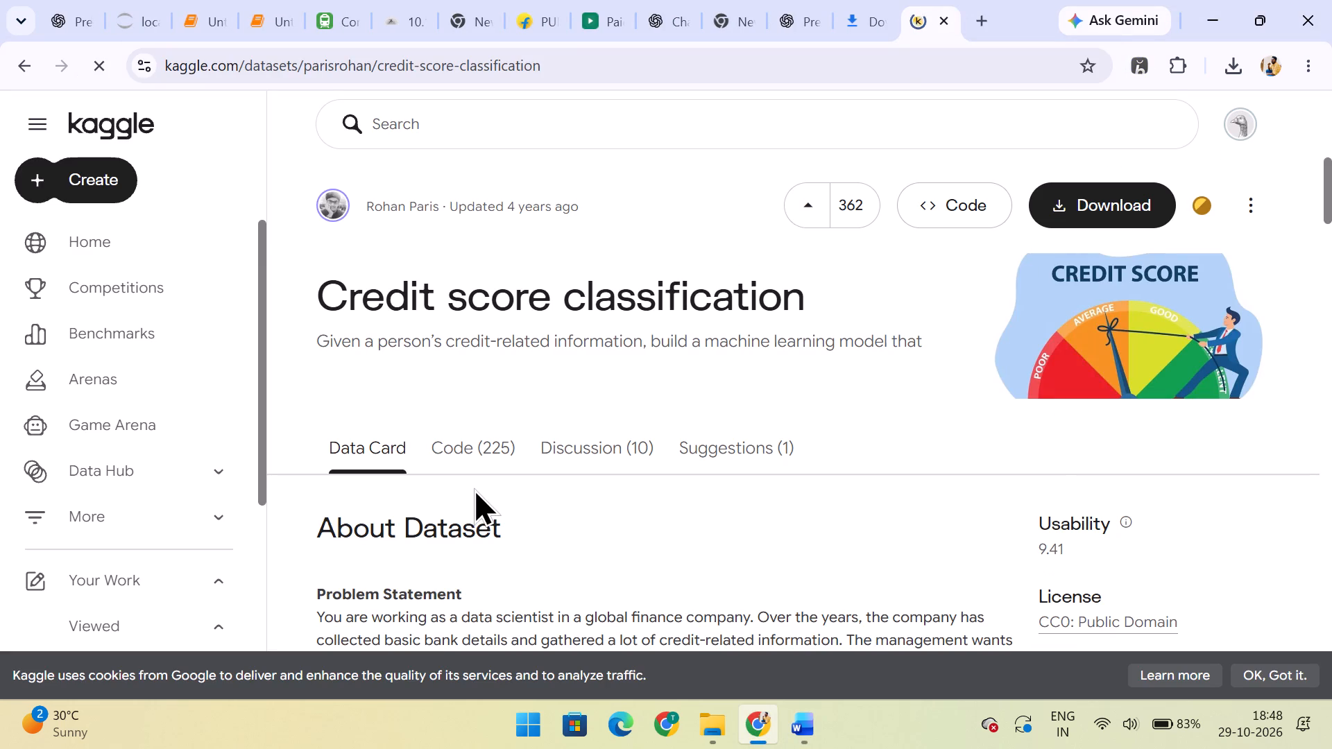
{"action": "scroll", "coordinate": [474, 488], "scroll_direction": "down", "scroll_amount": 5}
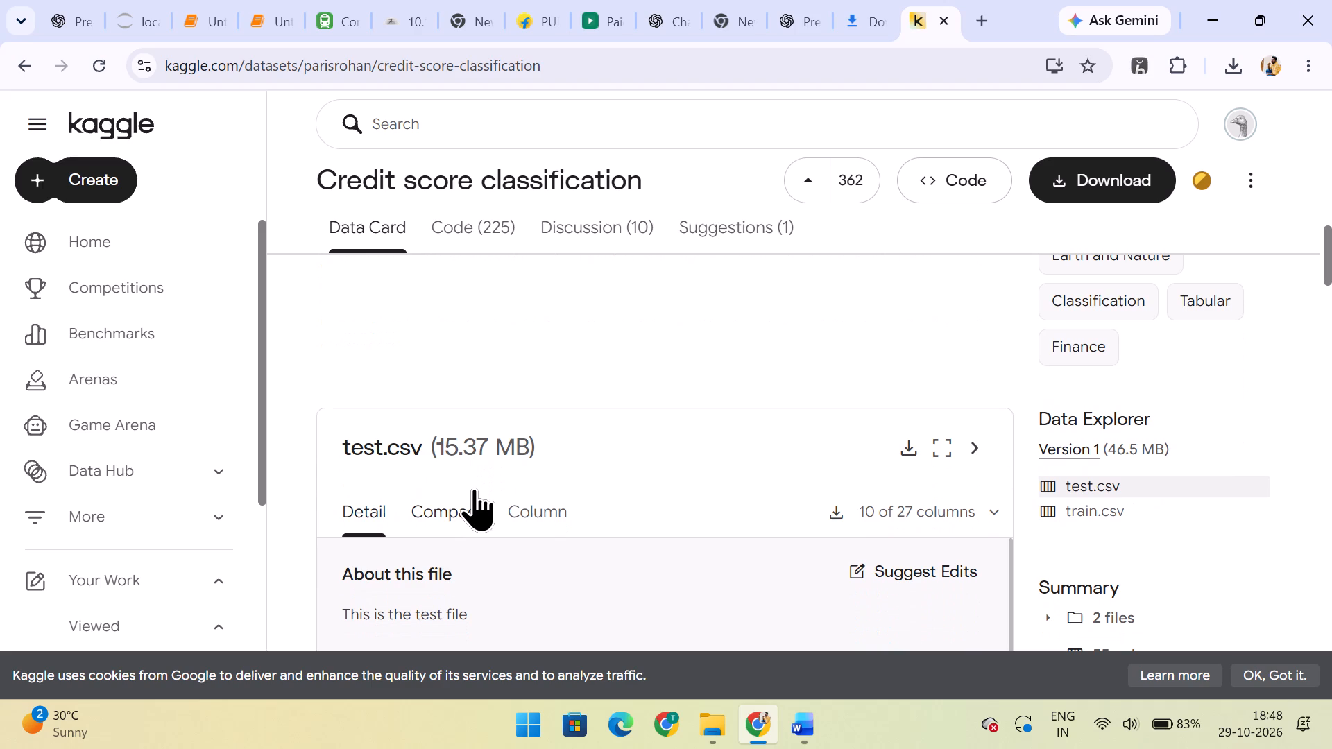
Return to Word and remove the empty bullet after the A.4 code block on the last page.
{"action": "key", "text": "alt+Tab"}
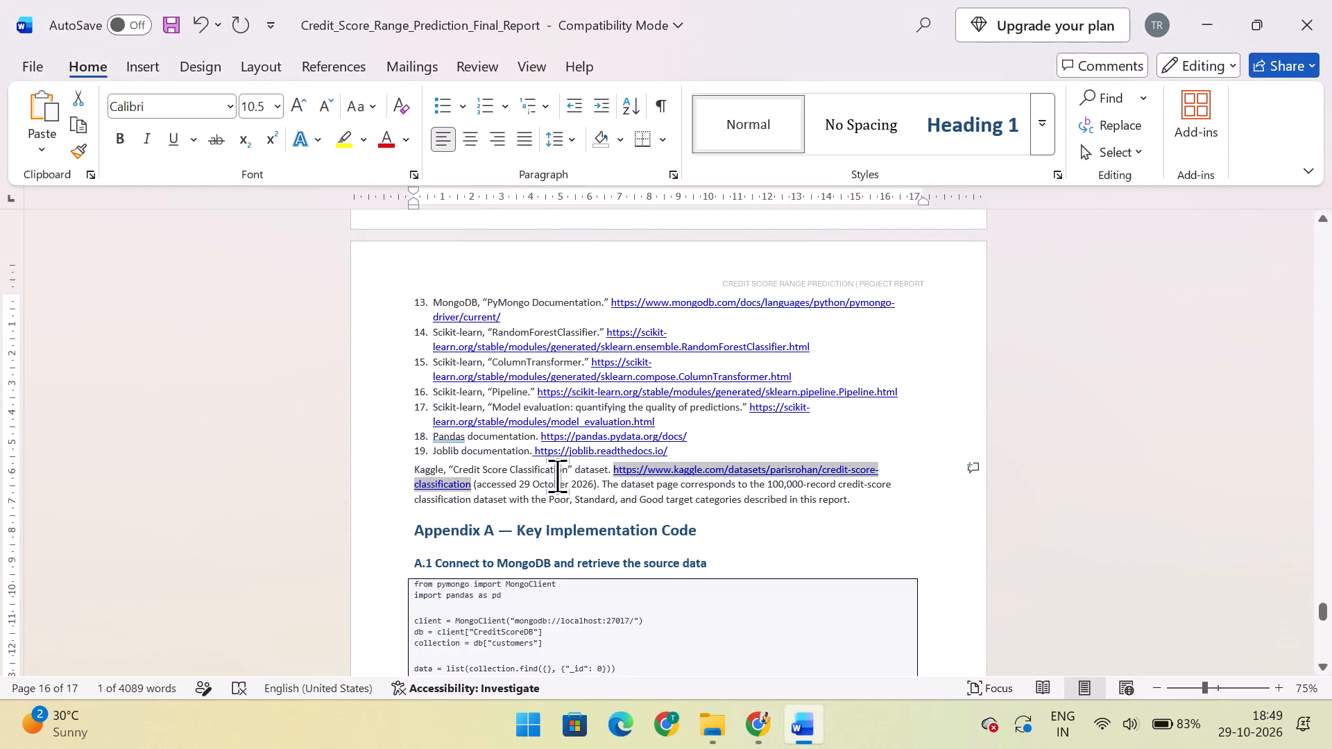
{"action": "left_click", "coordinate": [790, 537]}
{"action": "scroll", "coordinate": [790, 537], "scroll_direction": "down", "scroll_amount": 2}
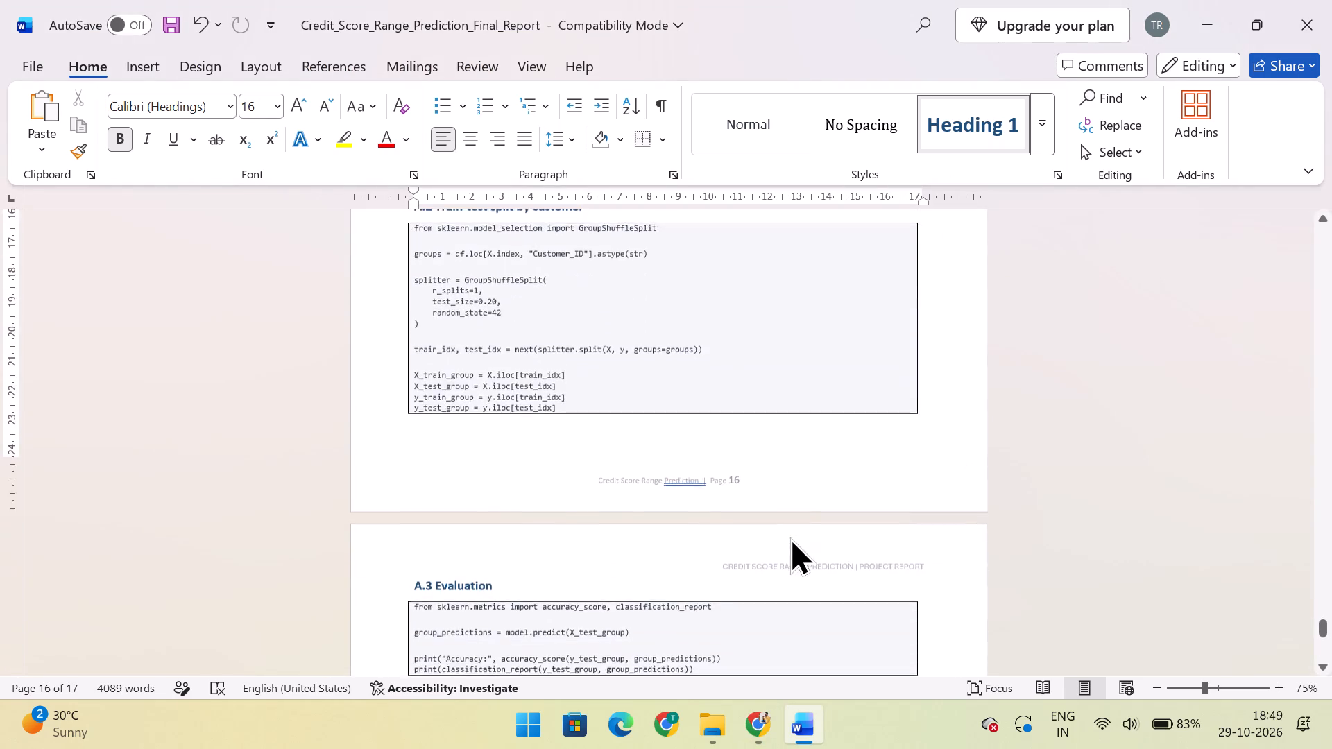
{"action": "scroll", "coordinate": [790, 537], "scroll_direction": "down", "scroll_amount": 3}
{"action": "left_click", "coordinate": [642, 336]}
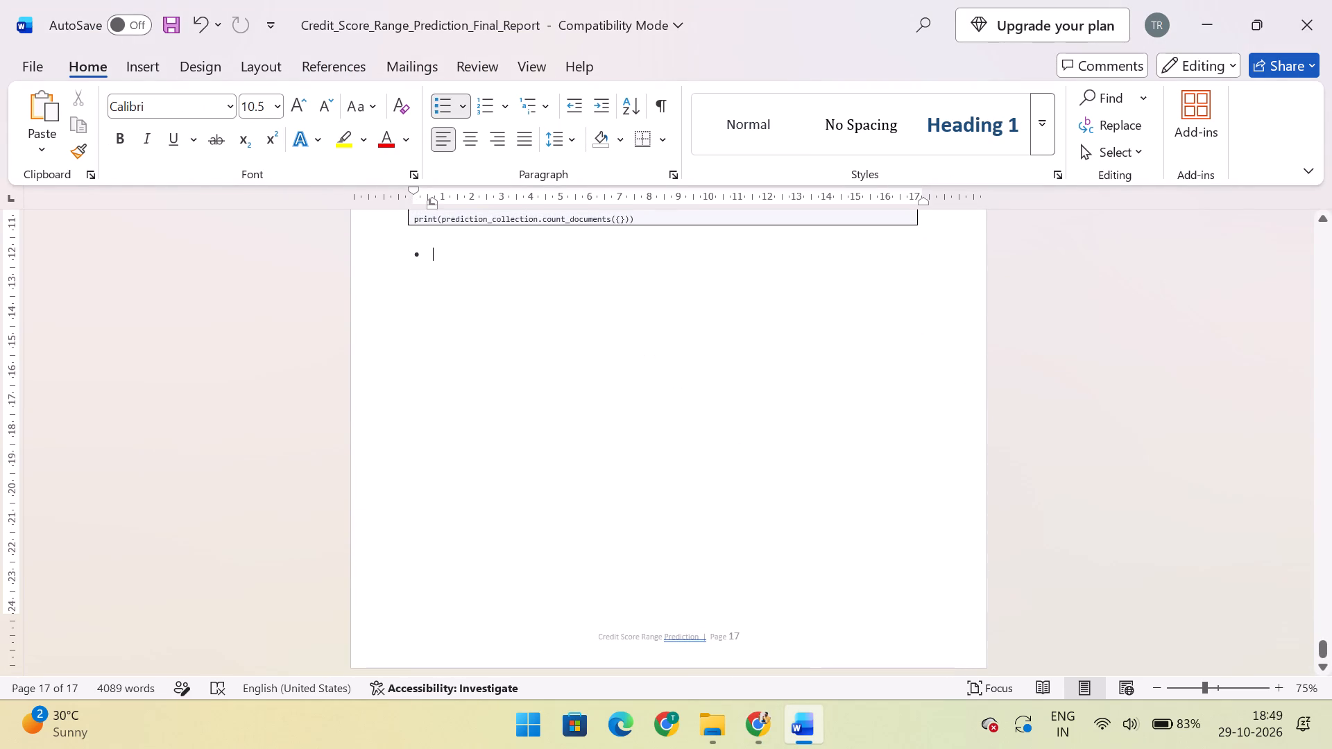
{"action": "key", "text": "BackSpace"}
{"action": "key", "text": "BackSpace"}
{"action": "scroll", "coordinate": [642, 336], "scroll_direction": "up", "scroll_amount": 2}
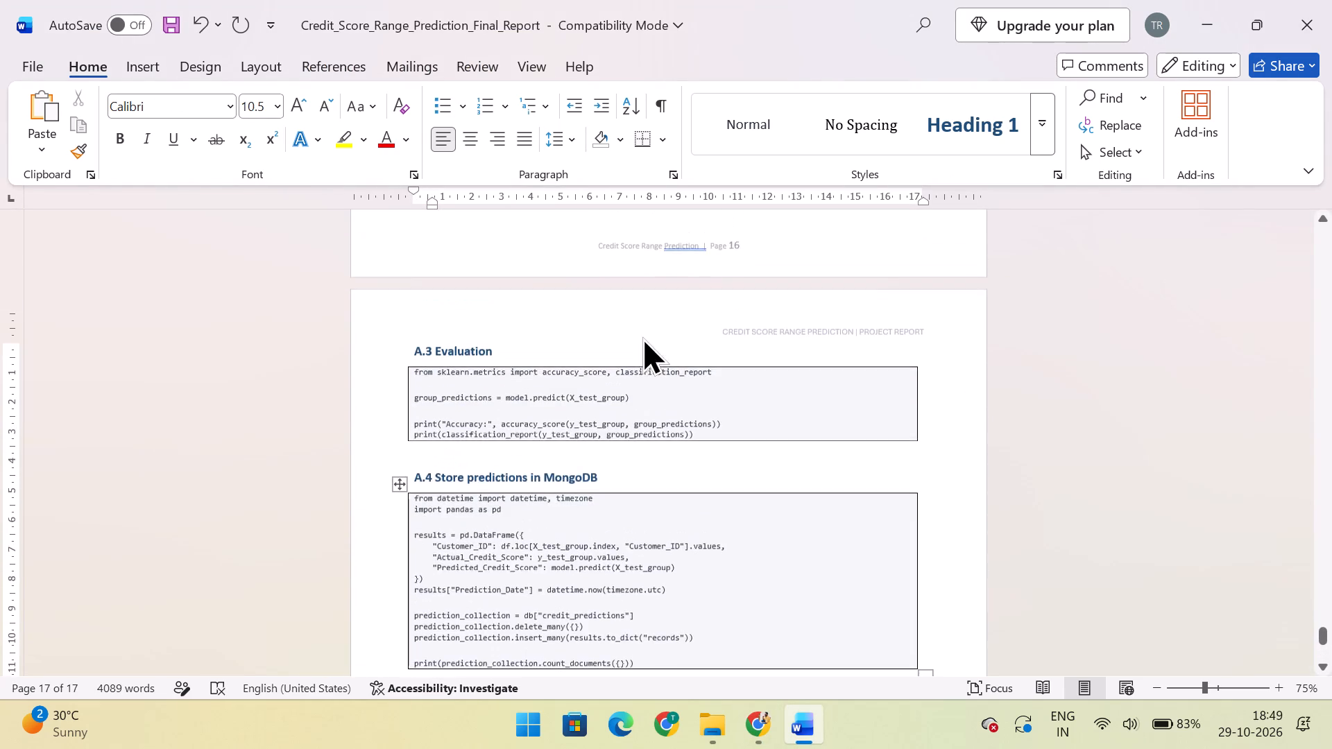
{"action": "scroll", "coordinate": [642, 336], "scroll_direction": "up", "scroll_amount": 9}
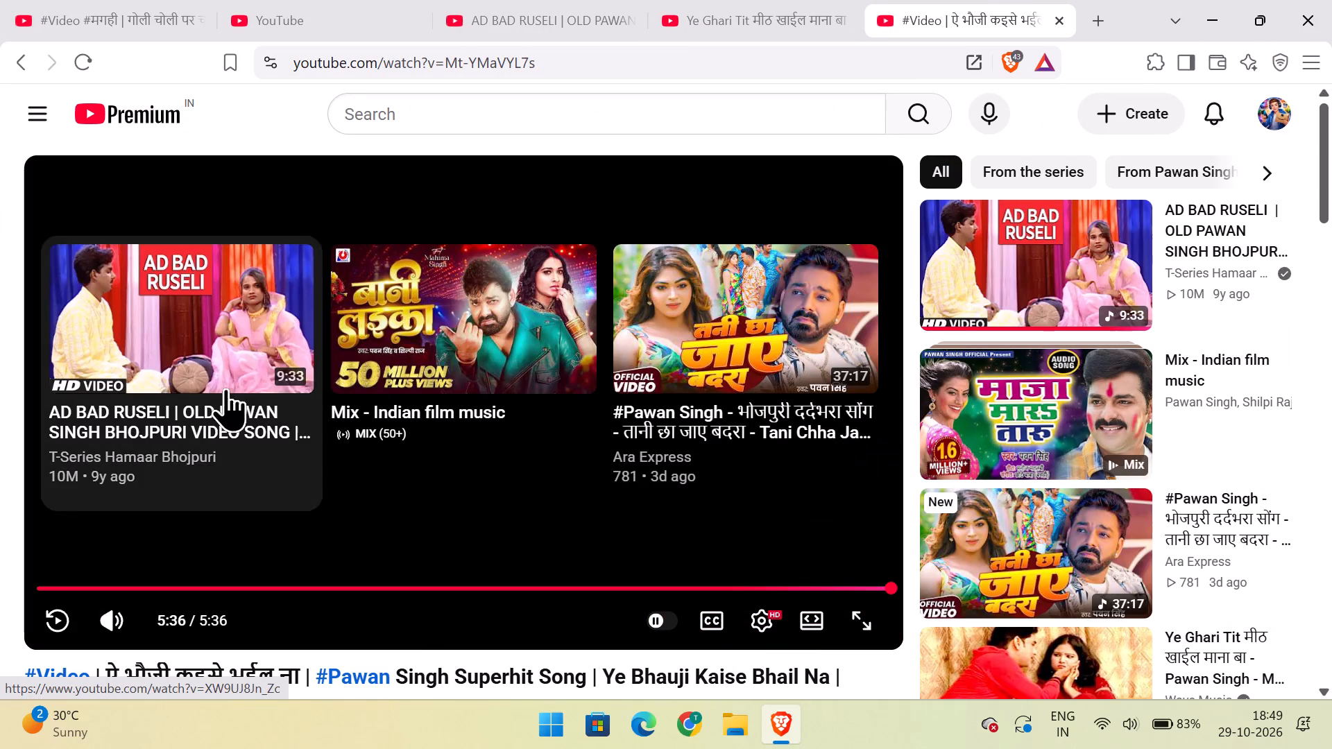
Switch to Brave, browse the YouTube recommendations and open the 4:00 Pawan Singh song video from Wave Music Studio.
{"action": "scroll", "coordinate": [1127, 283], "scroll_direction": "down", "scroll_amount": 3}
{"action": "scroll", "coordinate": [857, 563], "scroll_direction": "down", "scroll_amount": 1}
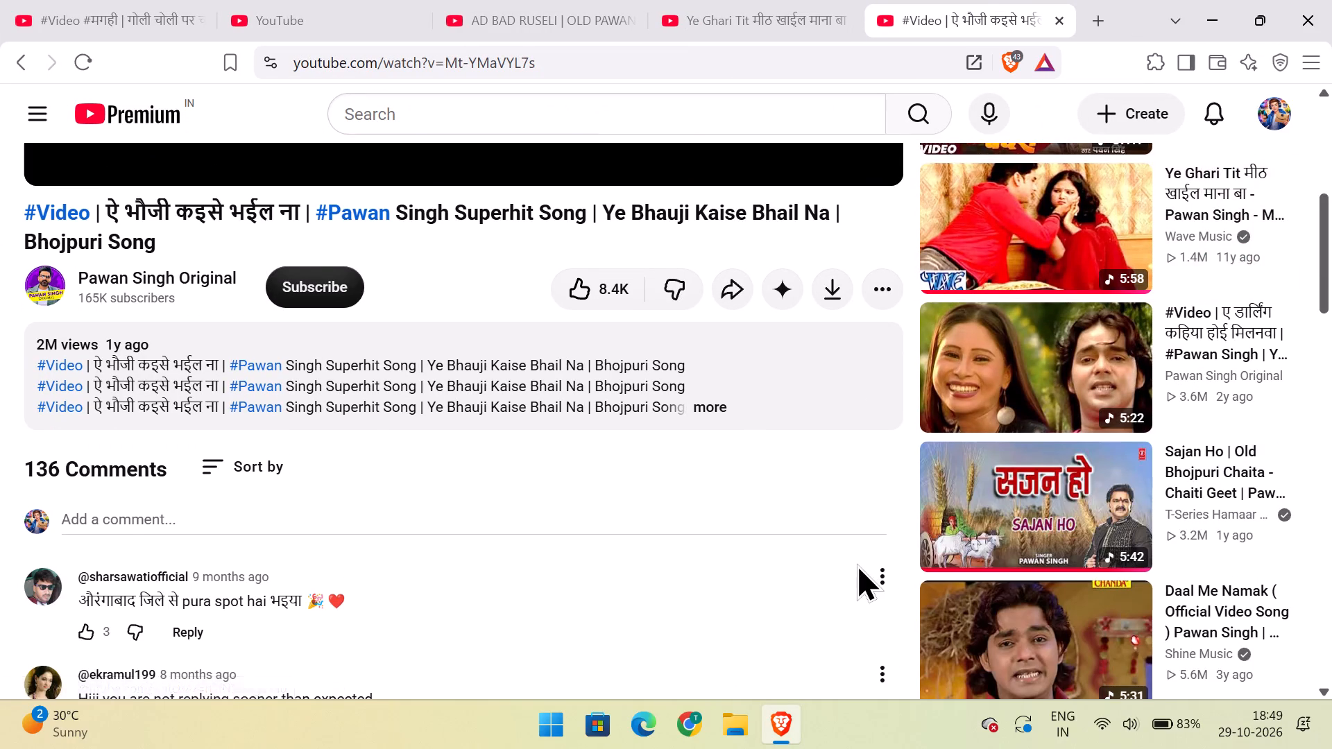
{"action": "scroll", "coordinate": [857, 563], "scroll_direction": "down", "scroll_amount": 3}
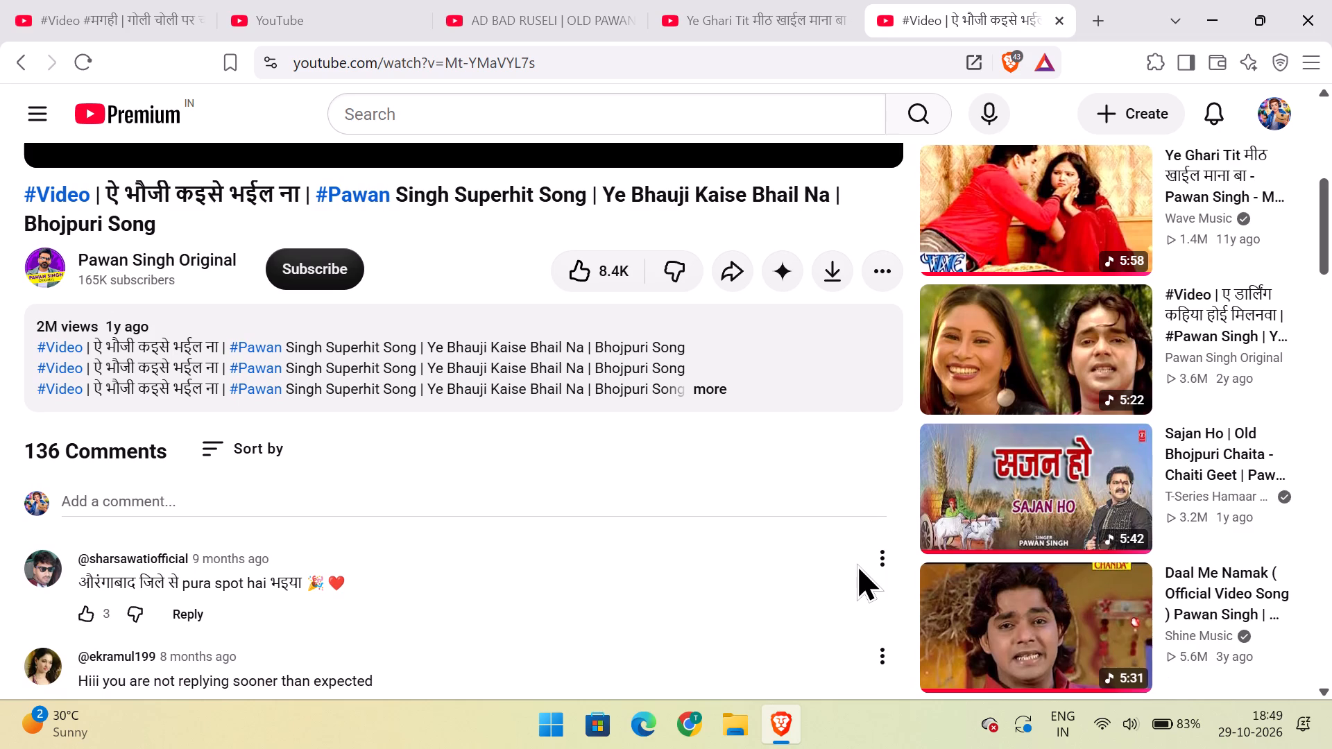
{"action": "scroll", "coordinate": [857, 563], "scroll_direction": "down", "scroll_amount": 3}
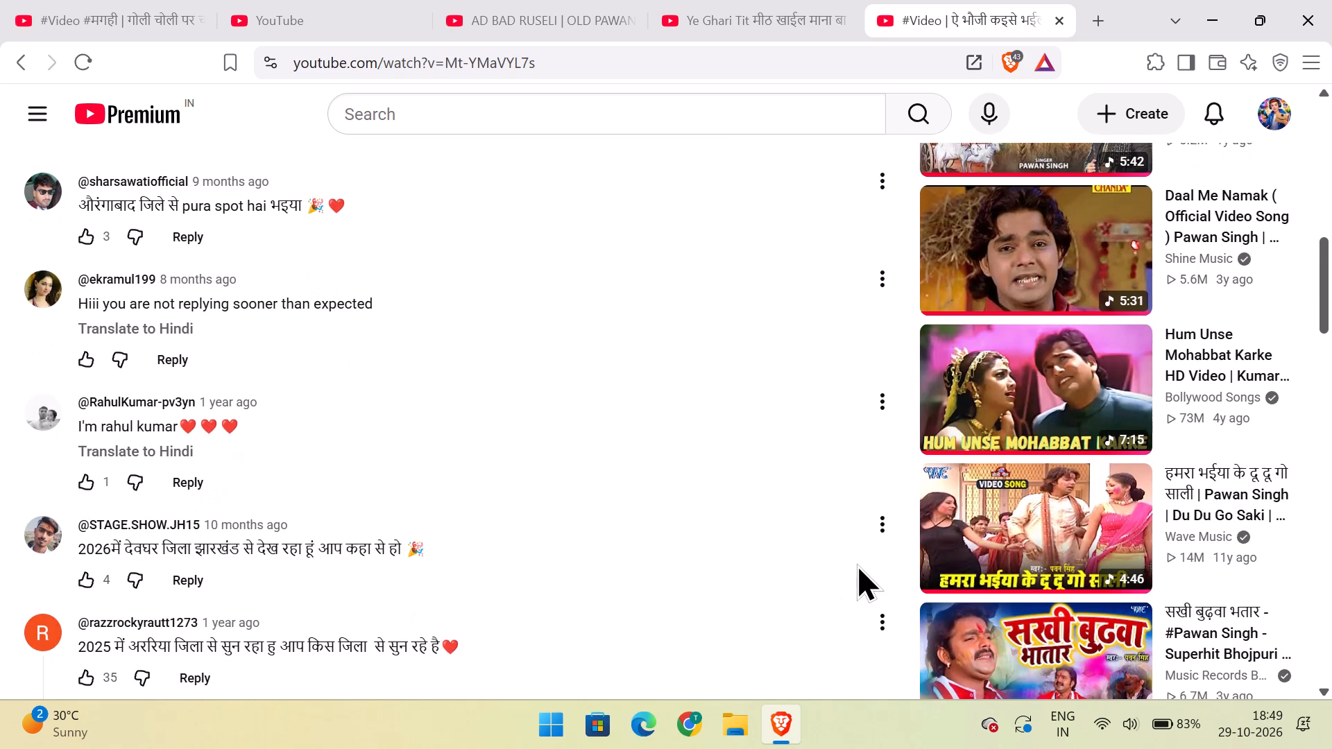
{"action": "scroll", "coordinate": [911, 556], "scroll_direction": "down", "scroll_amount": 1}
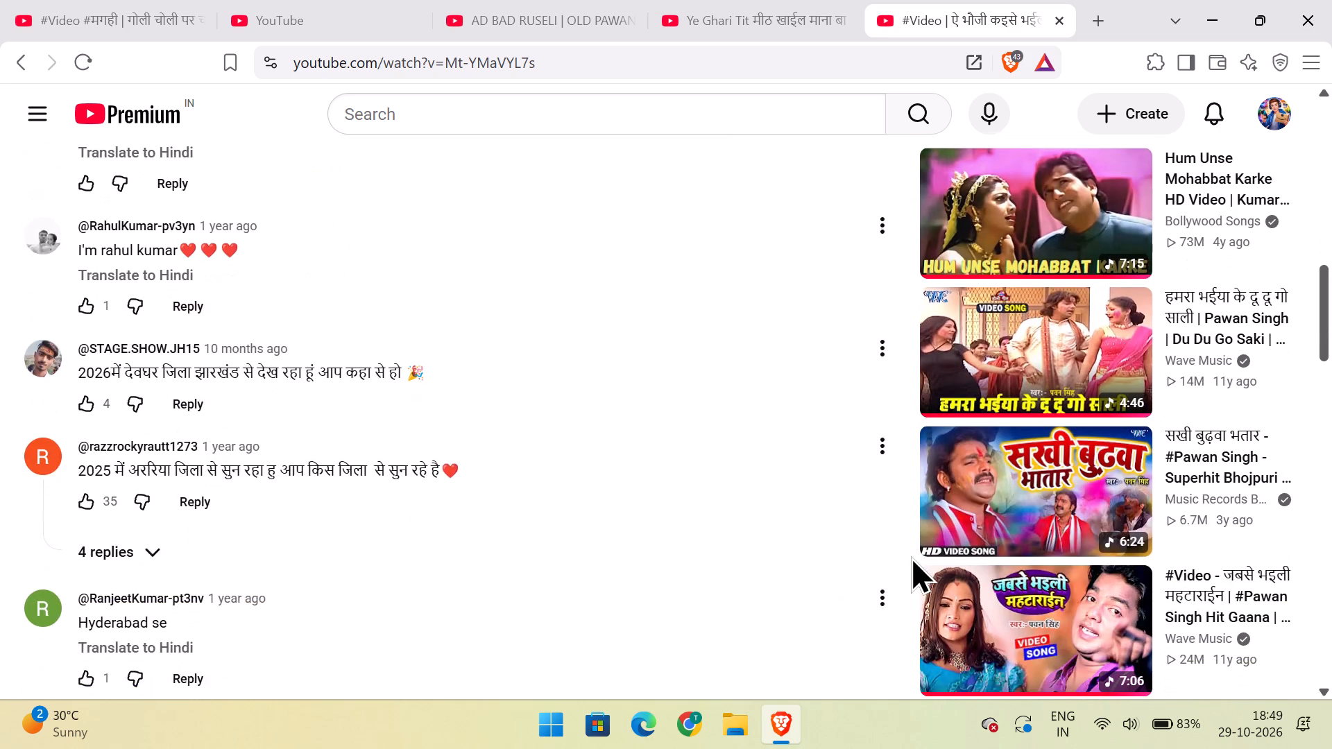
{"action": "scroll", "coordinate": [911, 556], "scroll_direction": "down", "scroll_amount": 3}
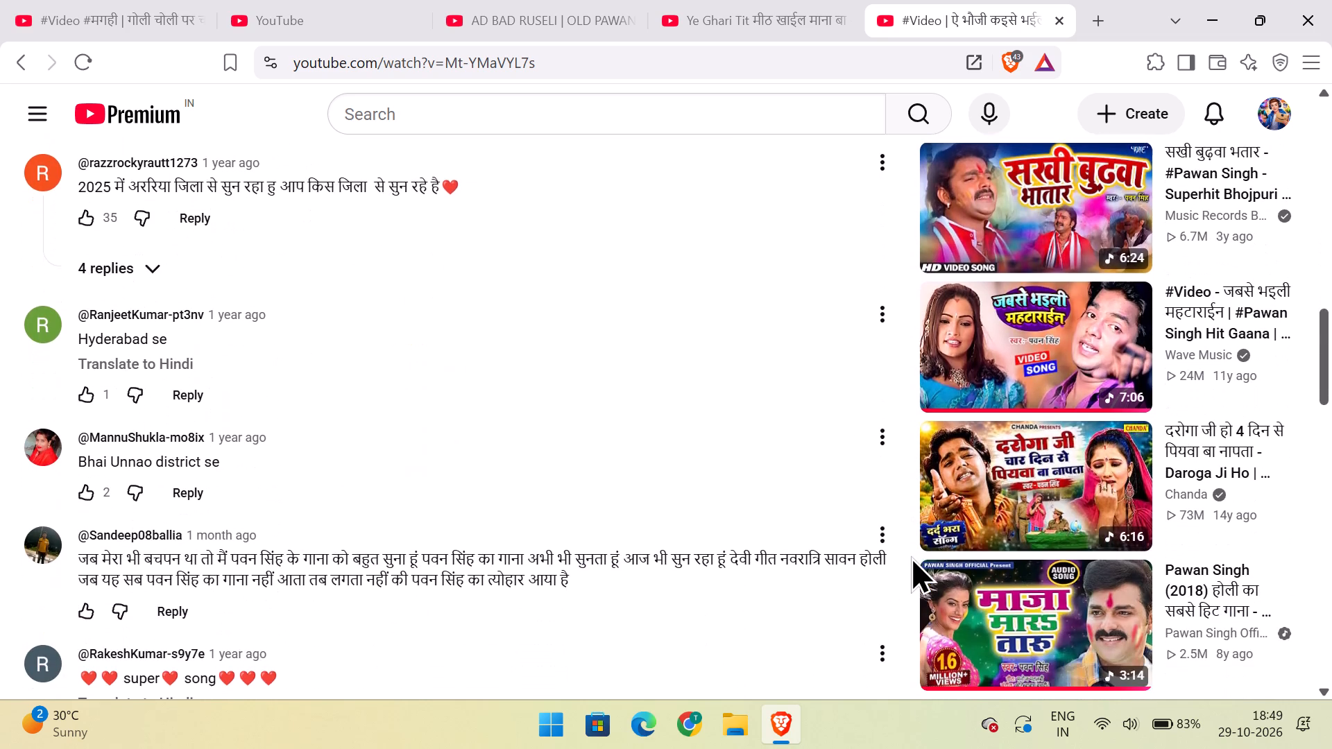
{"action": "scroll", "coordinate": [911, 556], "scroll_direction": "down", "scroll_amount": 1}
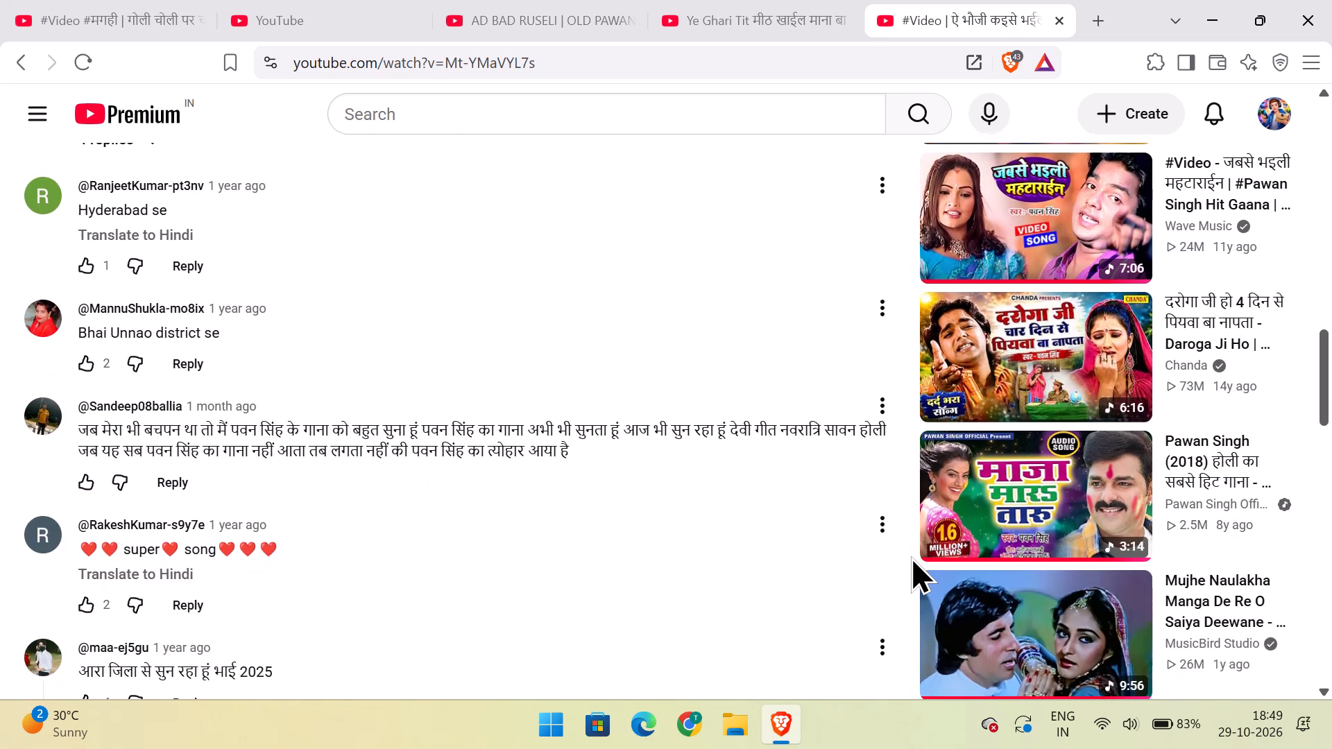
{"action": "scroll", "coordinate": [911, 556], "scroll_direction": "down", "scroll_amount": 2}
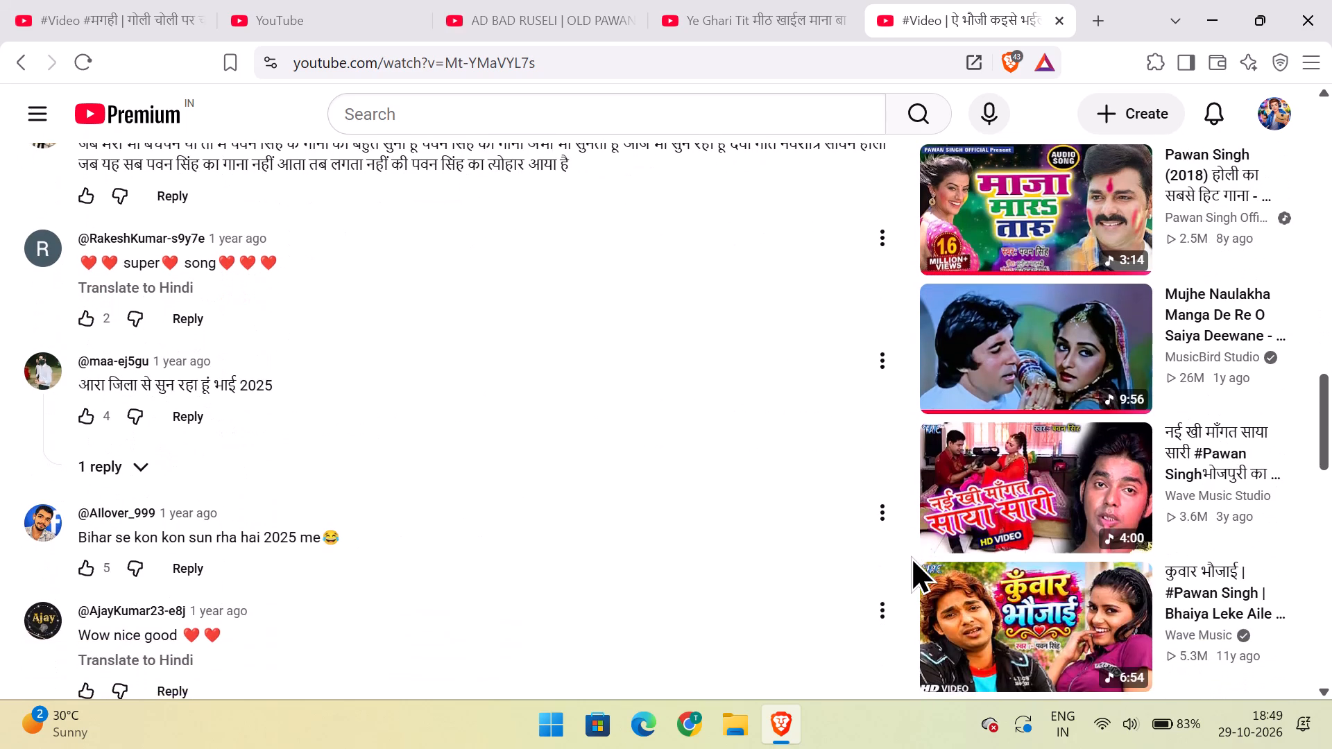
{"action": "left_click", "coordinate": [989, 502]}
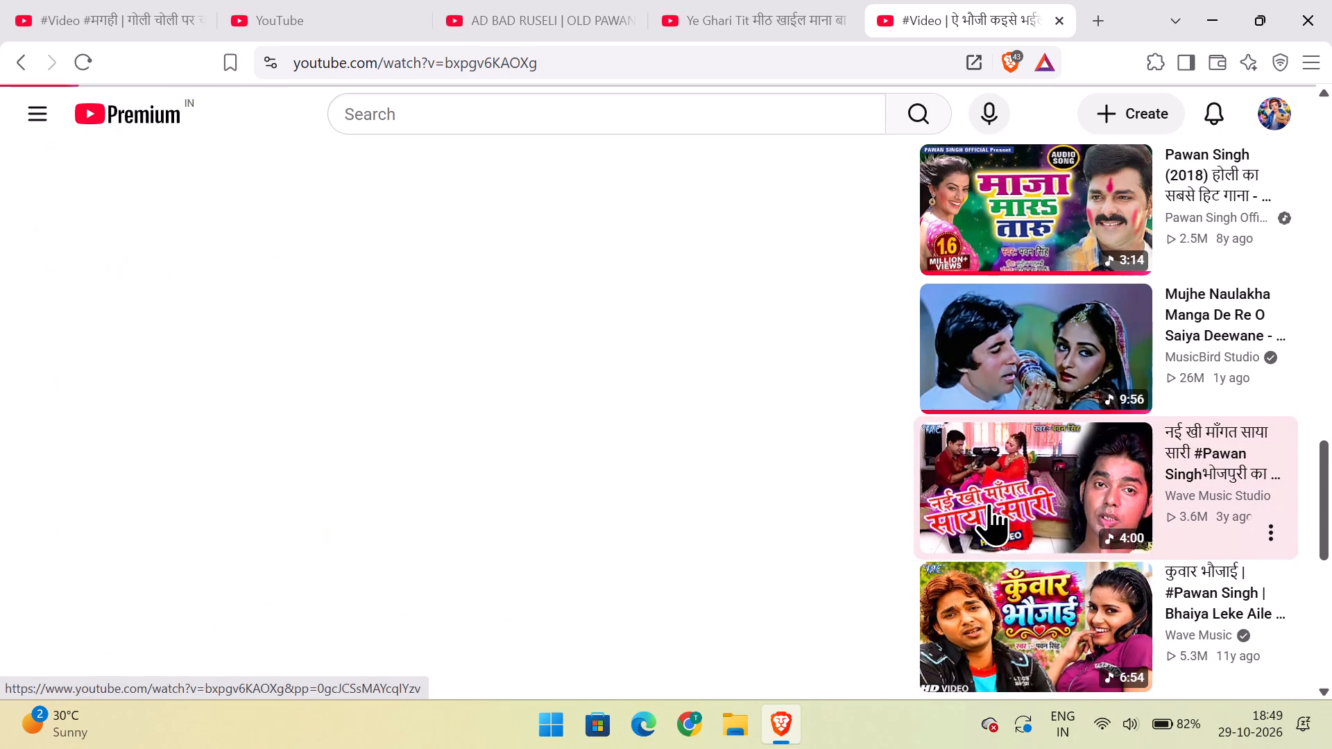
Switch back to Word and insert a blank line before the References heading to push the section onto a new page.
{"action": "scroll", "coordinate": [631, 506], "scroll_direction": "down", "scroll_amount": 3}
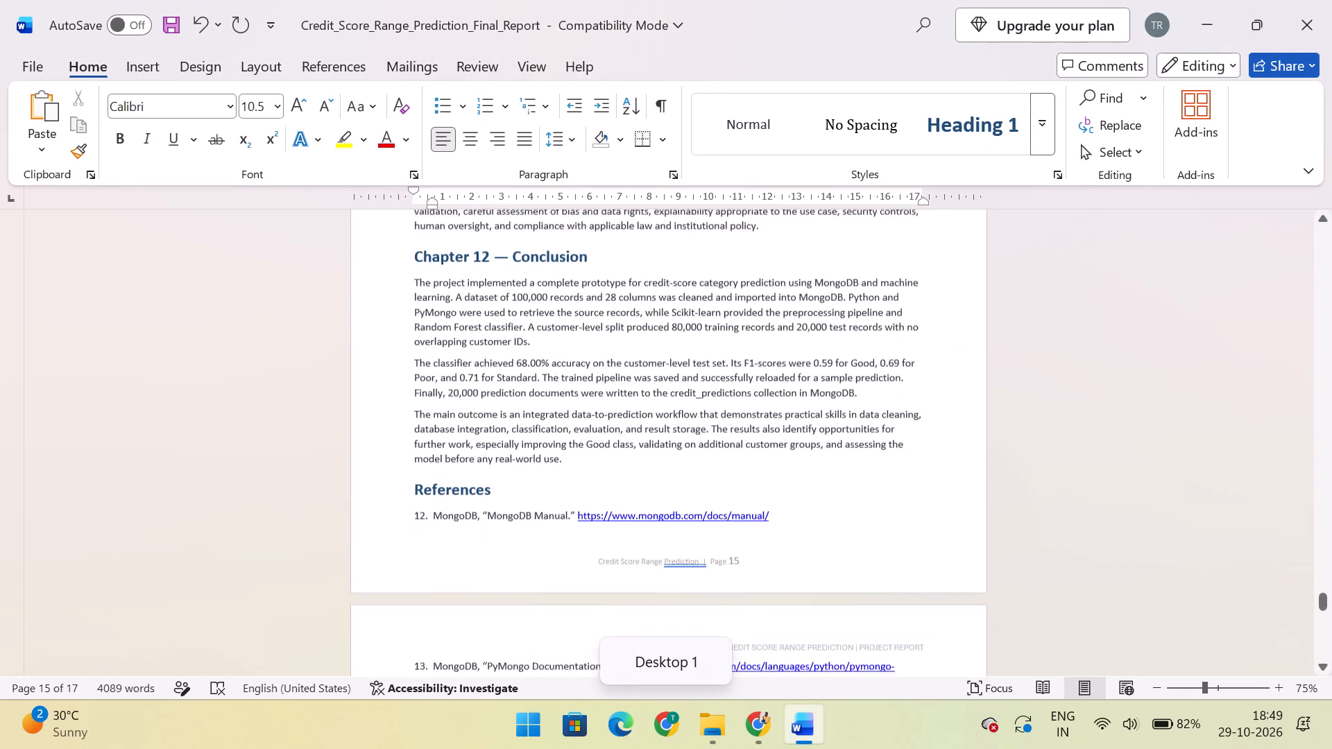
{"action": "left_click", "coordinate": [553, 455]}
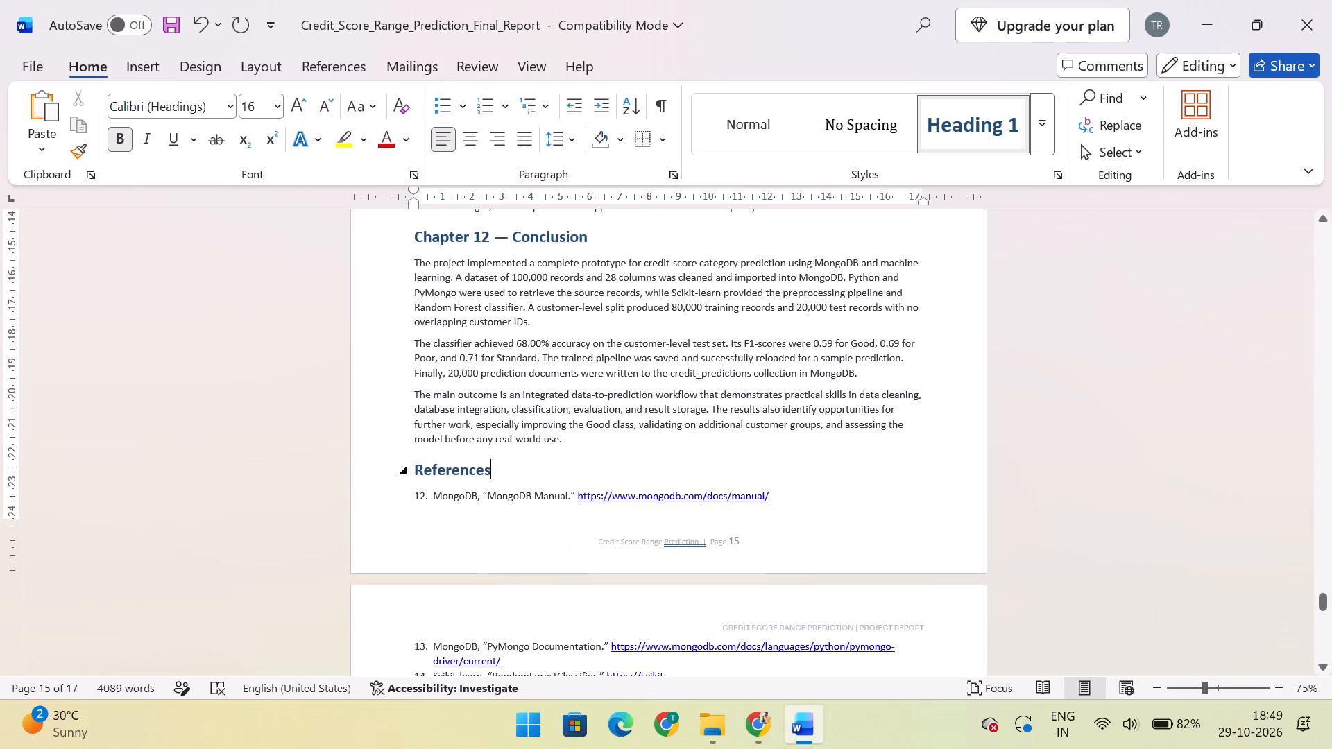
{"action": "key", "text": "ctrl+Left"}
{"action": "key", "text": "Return"}
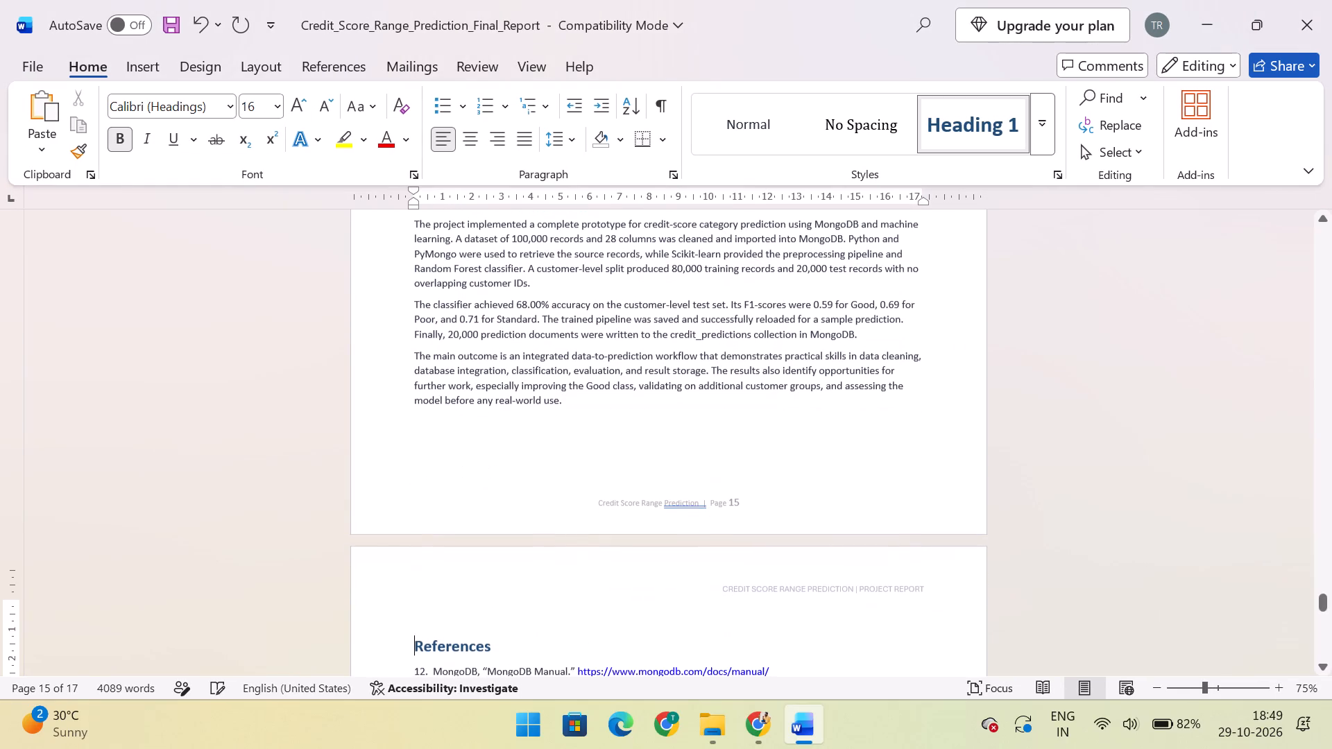
Delete the Acknowledgement entry from the Table of Contents.
{"action": "scroll", "coordinate": [460, 429], "scroll_direction": "up", "scroll_amount": 7}
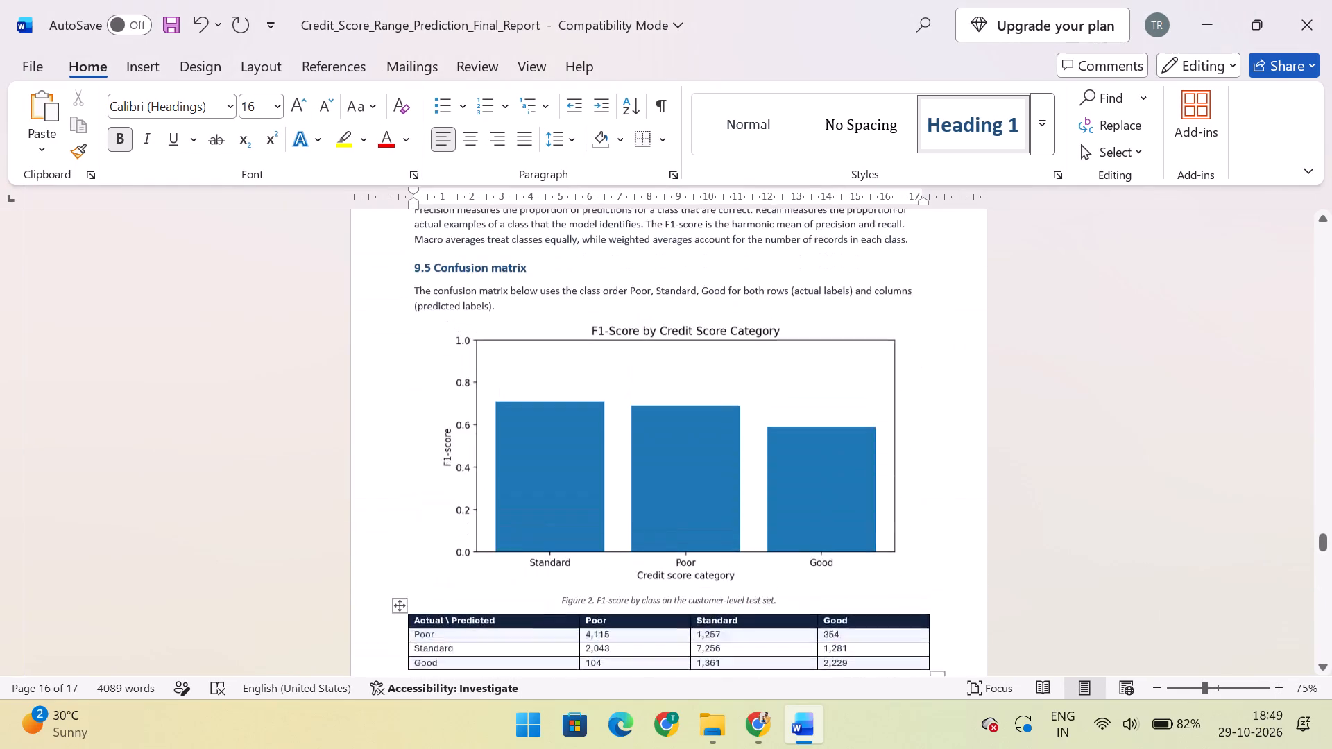
{"action": "scroll", "coordinate": [460, 429], "scroll_direction": "up", "scroll_amount": 2}
{"action": "scroll", "coordinate": [460, 429], "scroll_direction": "down", "scroll_amount": 2, "text": "ctrl"}
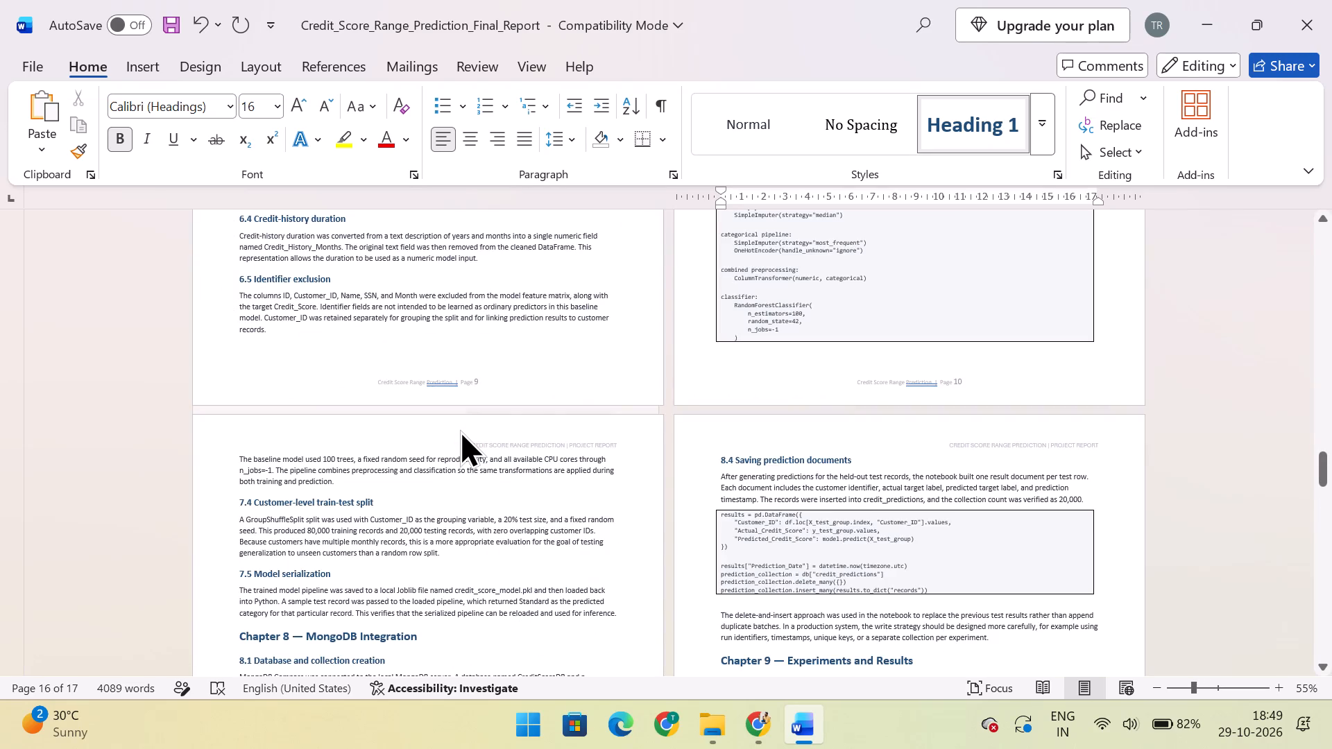
{"action": "scroll", "coordinate": [460, 429], "scroll_direction": "up", "scroll_amount": 3}
{"action": "scroll", "coordinate": [460, 429], "scroll_direction": "up", "scroll_amount": 1, "text": "ctrl"}
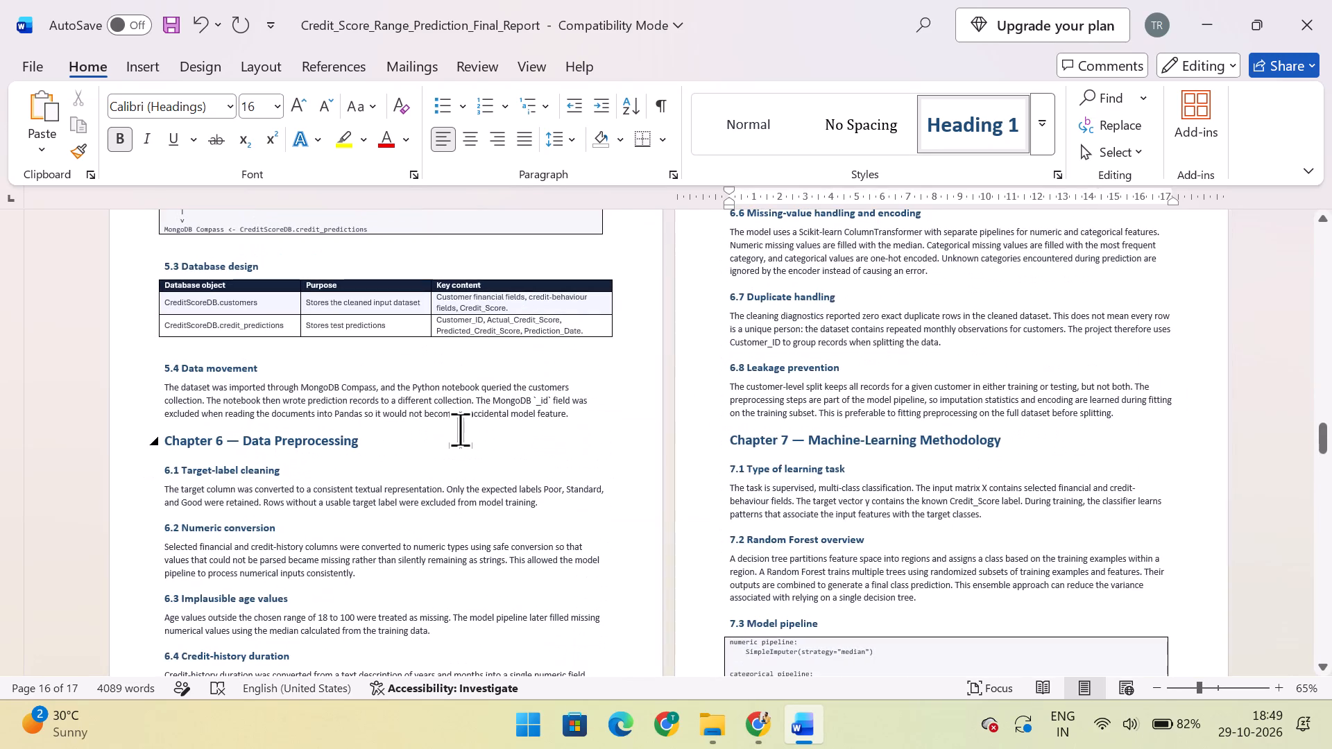
{"action": "scroll", "coordinate": [460, 429], "scroll_direction": "up", "scroll_amount": 4}
{"action": "scroll", "coordinate": [460, 429], "scroll_direction": "up", "scroll_amount": 20}
{"action": "scroll", "coordinate": [460, 429], "scroll_direction": "up", "scroll_amount": 20}
{"action": "scroll", "coordinate": [460, 429], "scroll_direction": "up", "scroll_amount": 20}
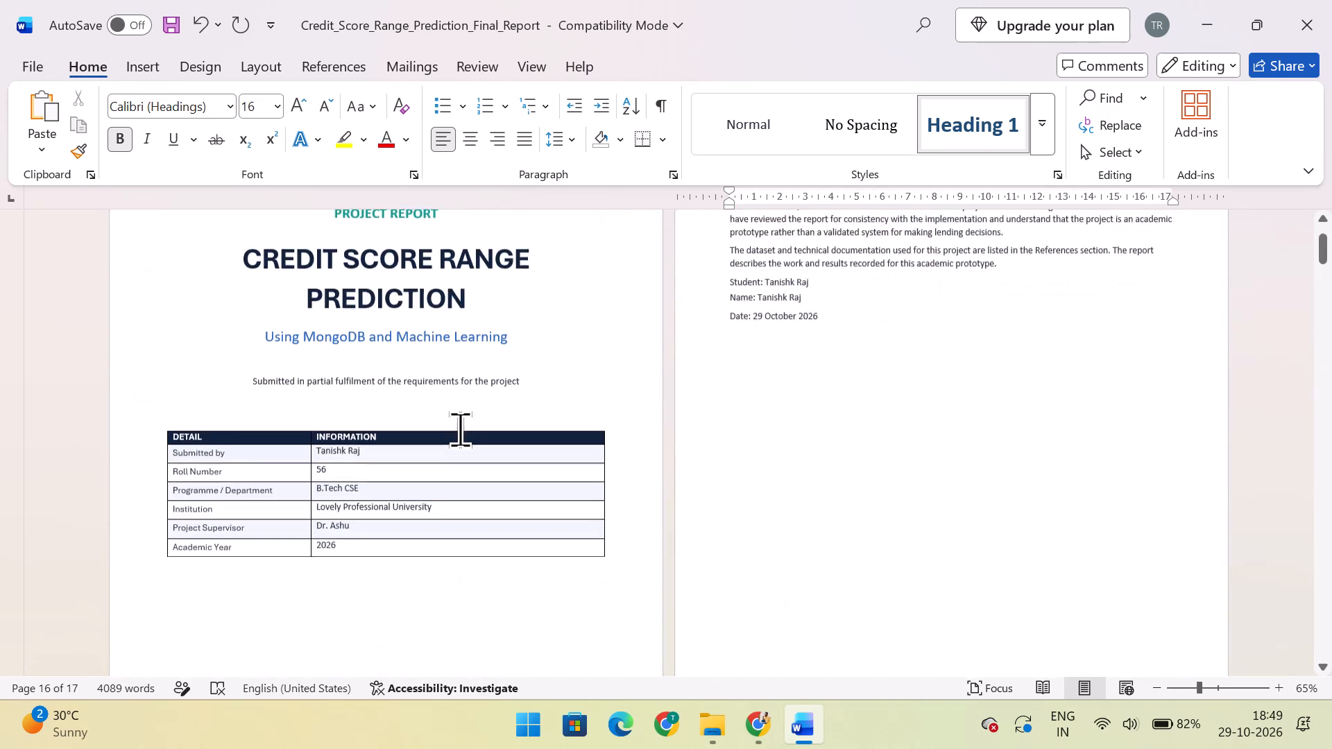
{"action": "scroll", "coordinate": [460, 429], "scroll_direction": "up", "scroll_amount": 5}
{"action": "scroll", "coordinate": [460, 429], "scroll_direction": "down", "scroll_amount": 4}
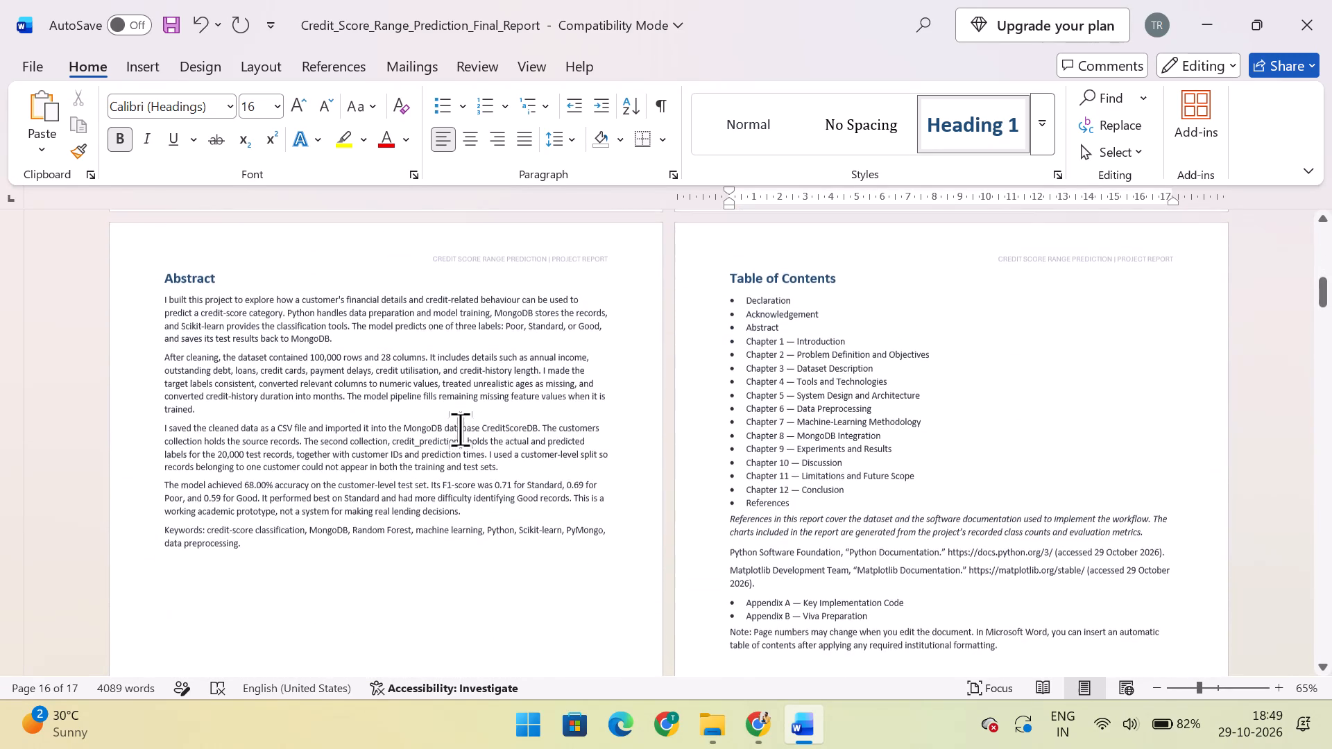
{"action": "scroll", "coordinate": [460, 429], "scroll_direction": "down", "scroll_amount": 1}
{"action": "scroll", "coordinate": [677, 404], "scroll_direction": "up", "scroll_amount": 1}
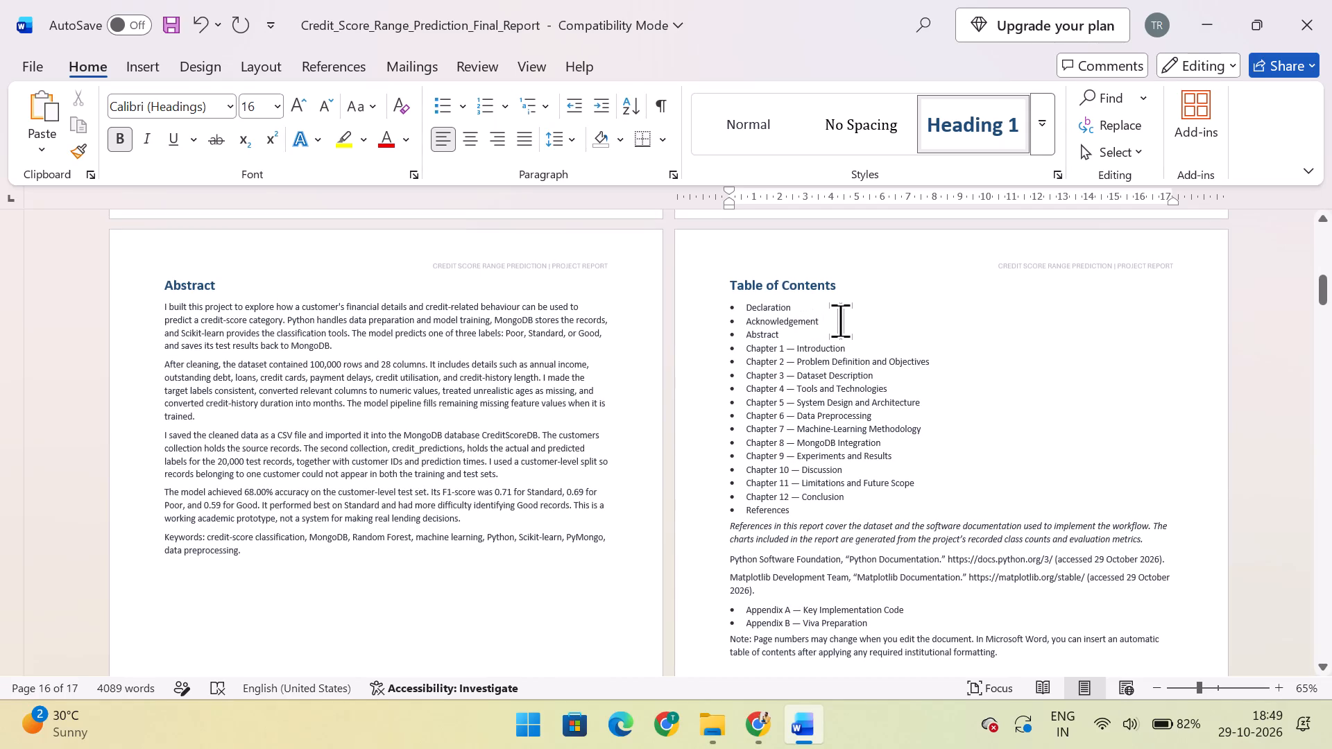
{"action": "left_click_drag", "start_coordinate": [840, 320], "coordinate": [839, 312]}
{"action": "key", "text": "BackSpace"}
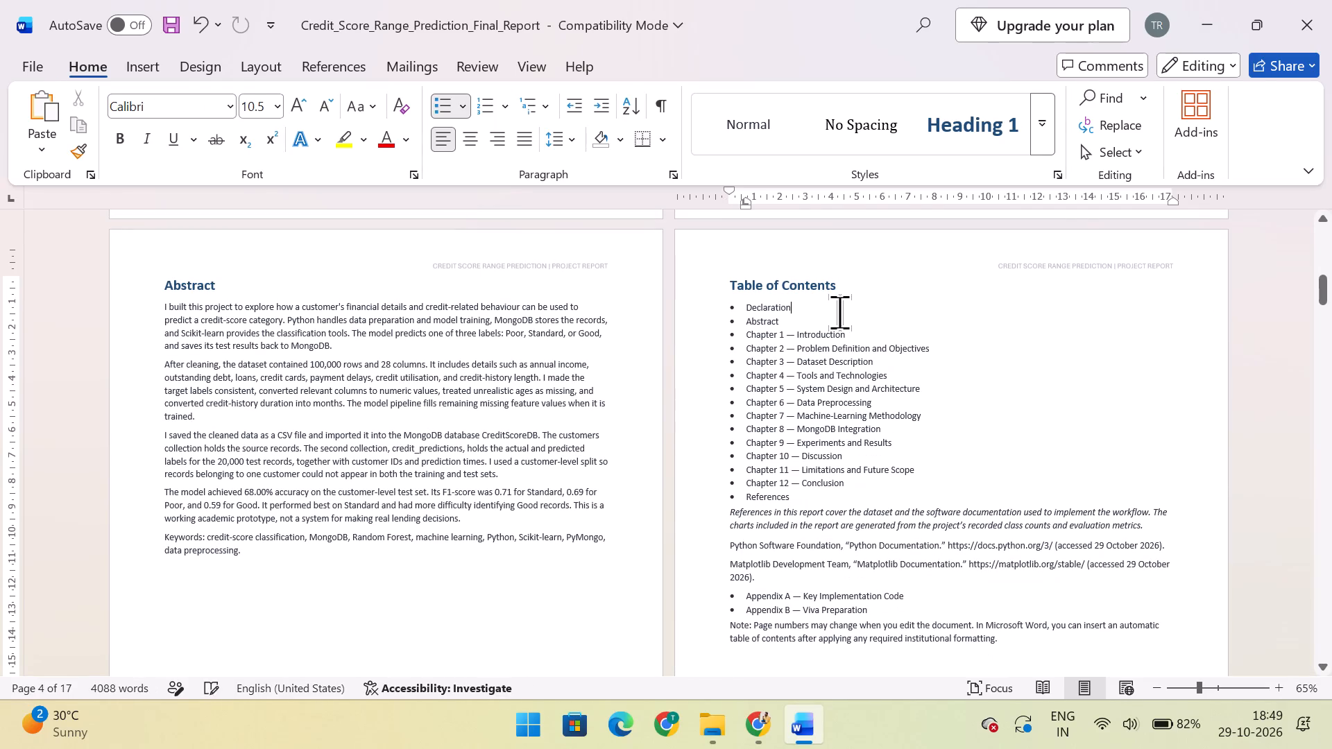
Delete everything after Chapter 12 — Conclusion in the Table of Contents: References, the stray source lines, both appendix entries and the note.
{"action": "left_click_drag", "start_coordinate": [953, 494], "coordinate": [957, 489]}
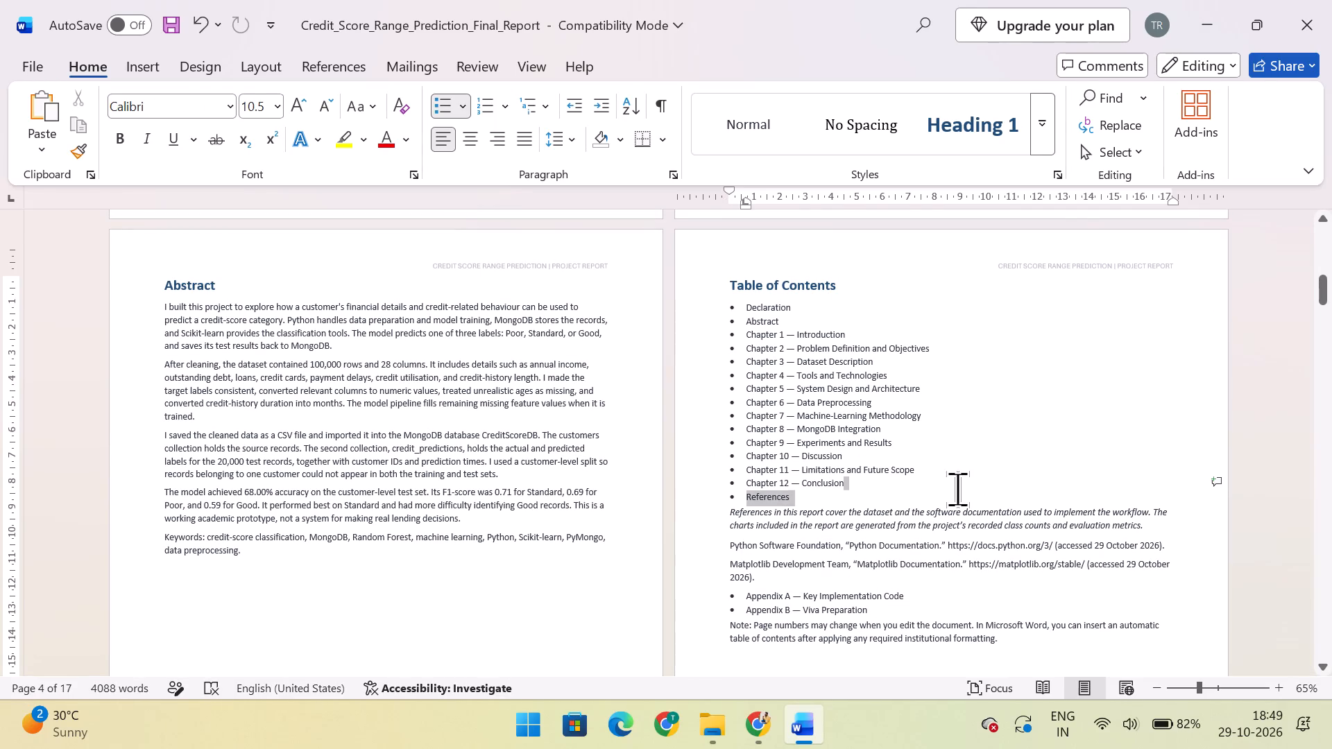
{"action": "left_click_drag", "start_coordinate": [957, 489], "coordinate": [957, 486]}
{"action": "key", "text": "BackSpace"}
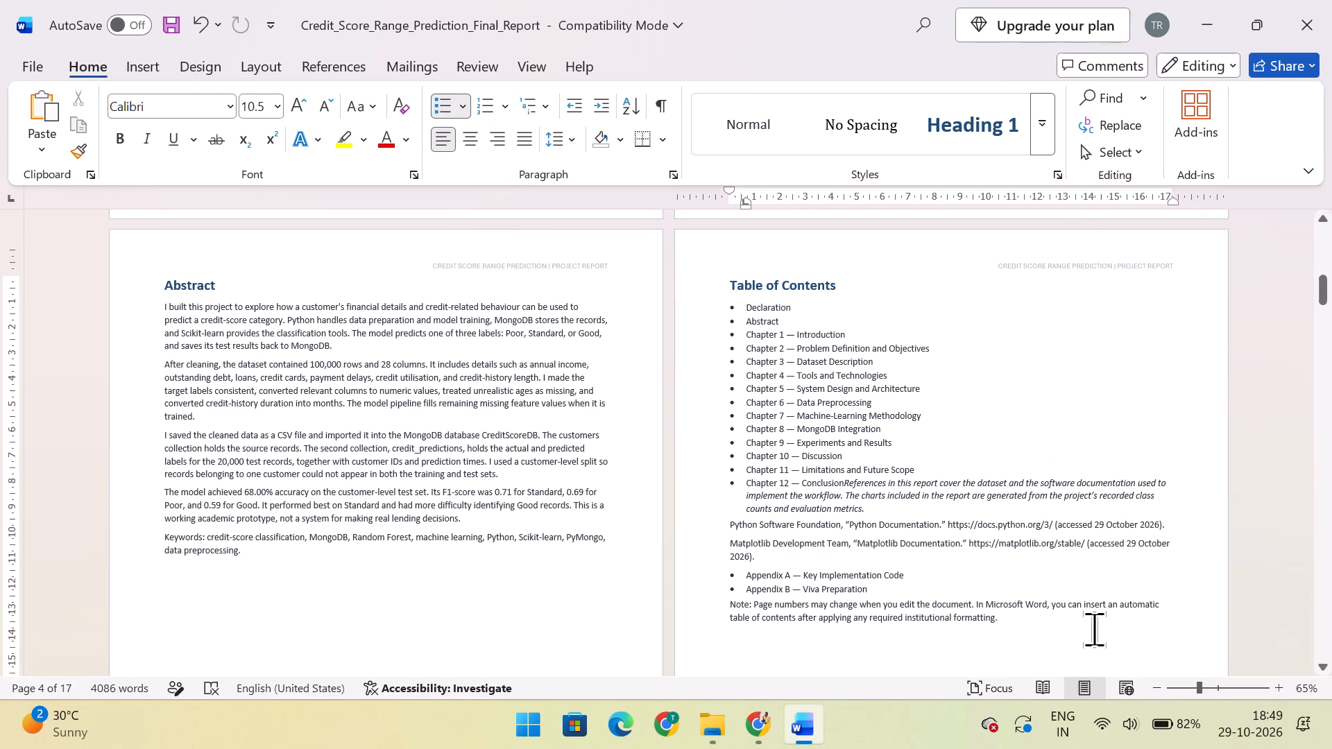
{"action": "left_click_drag", "start_coordinate": [1074, 615], "coordinate": [851, 506]}
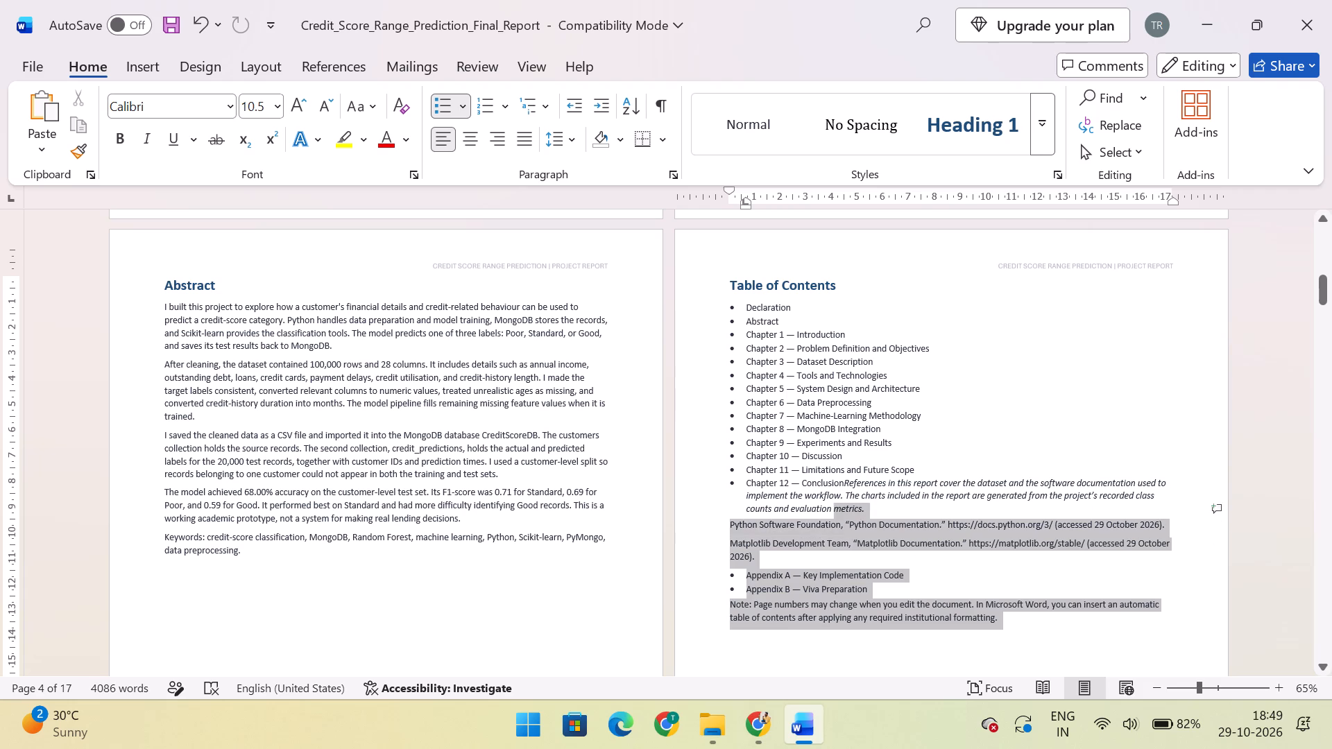
{"action": "left_click_drag", "start_coordinate": [851, 506], "coordinate": [803, 482]}
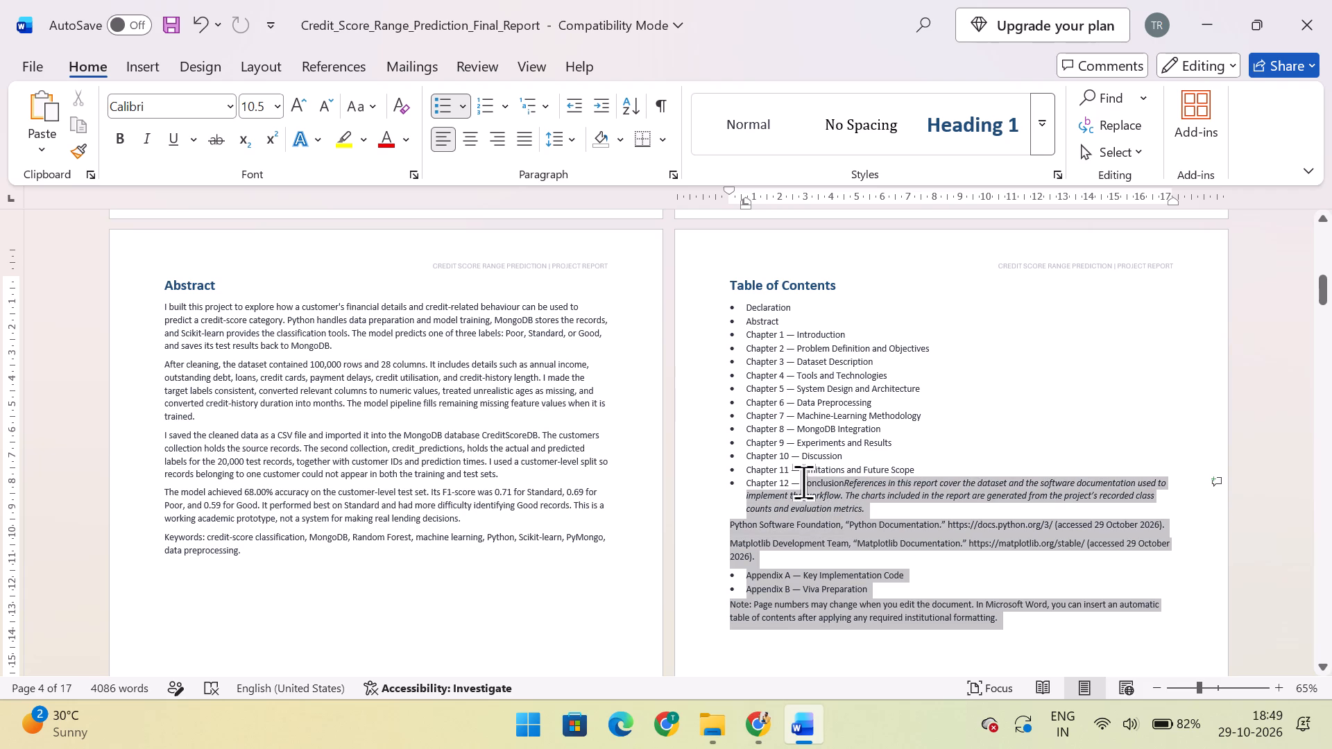
{"action": "left_click_drag", "start_coordinate": [803, 482], "coordinate": [848, 482]}
{"action": "key", "text": "BackSpace"}
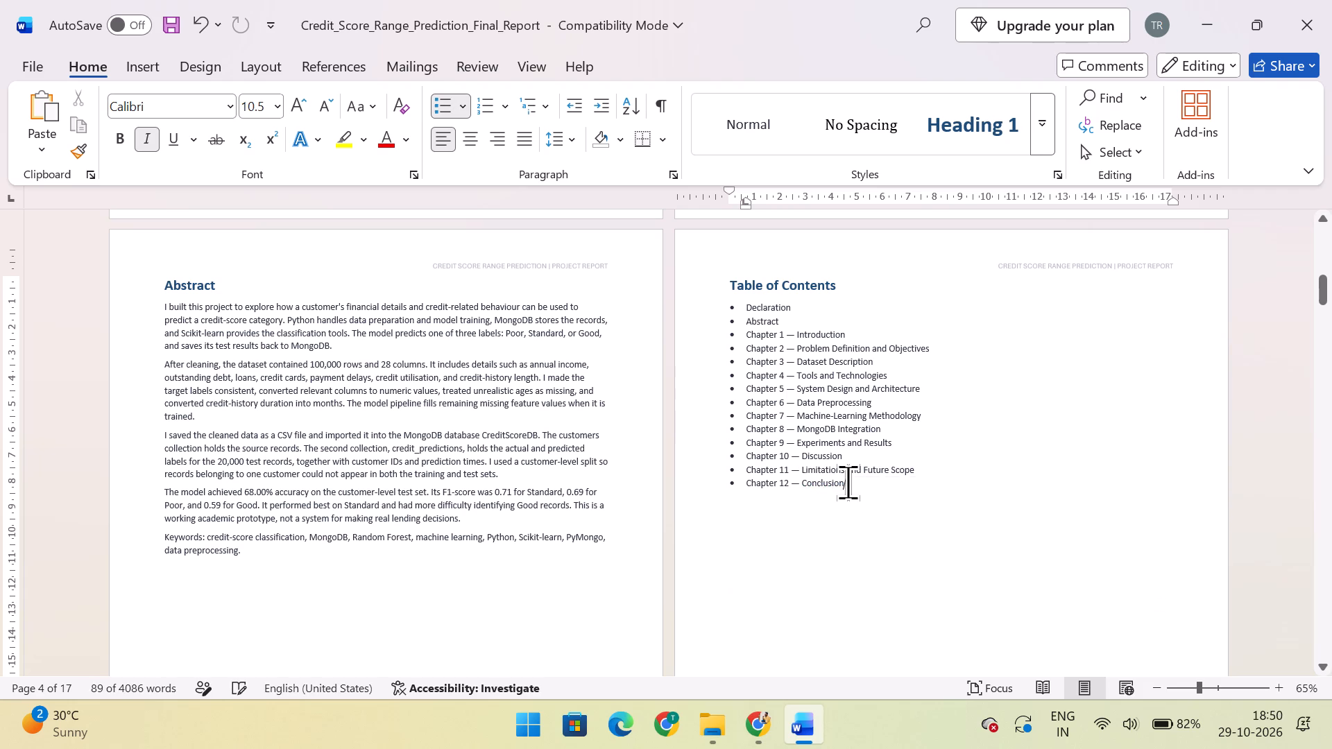
Review the report's page layout from the last appendix page back through the References and chapters to Chapter 1.
{"action": "scroll", "coordinate": [848, 482], "scroll_direction": "down", "scroll_amount": 3}
{"action": "scroll", "coordinate": [848, 482], "scroll_direction": "down", "scroll_amount": 20}
{"action": "scroll", "coordinate": [848, 482], "scroll_direction": "down", "scroll_amount": 20}
{"action": "scroll", "coordinate": [848, 482], "scroll_direction": "down", "scroll_amount": 20}
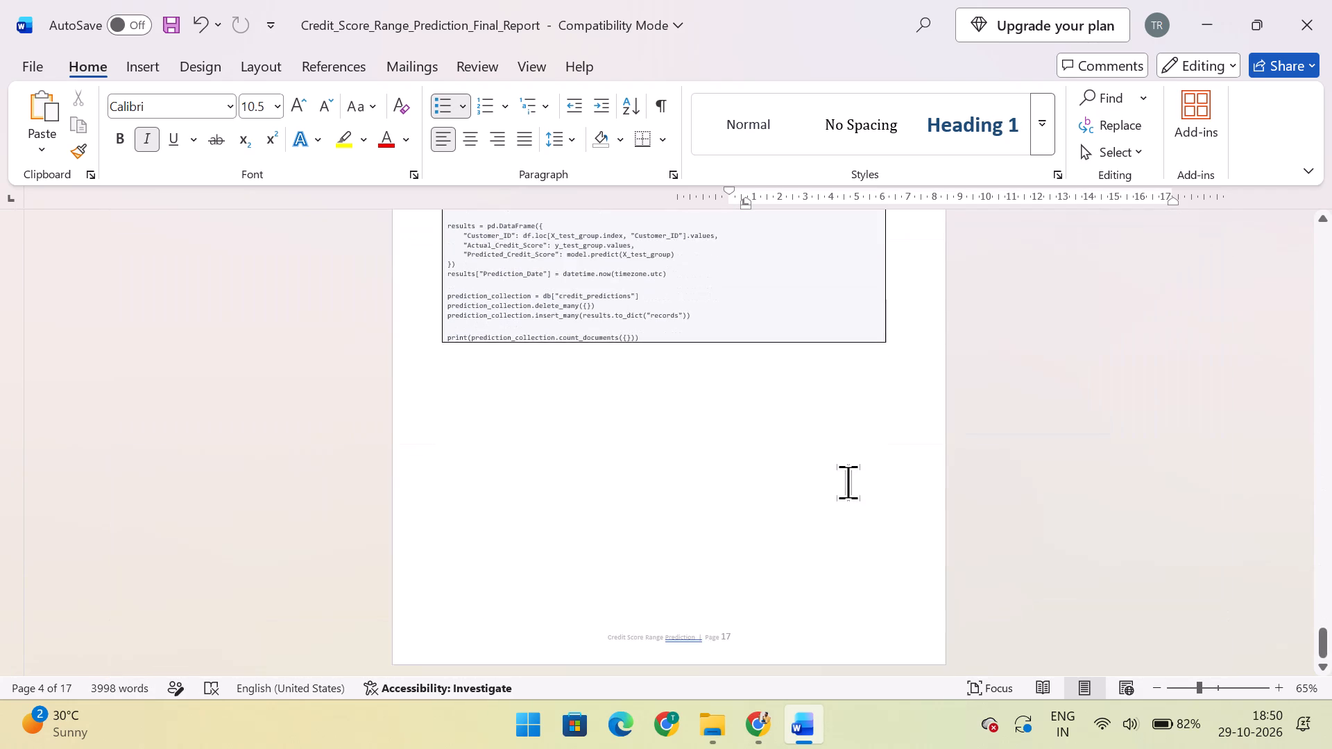
{"action": "scroll", "coordinate": [848, 482], "scroll_direction": "up", "scroll_amount": 5}
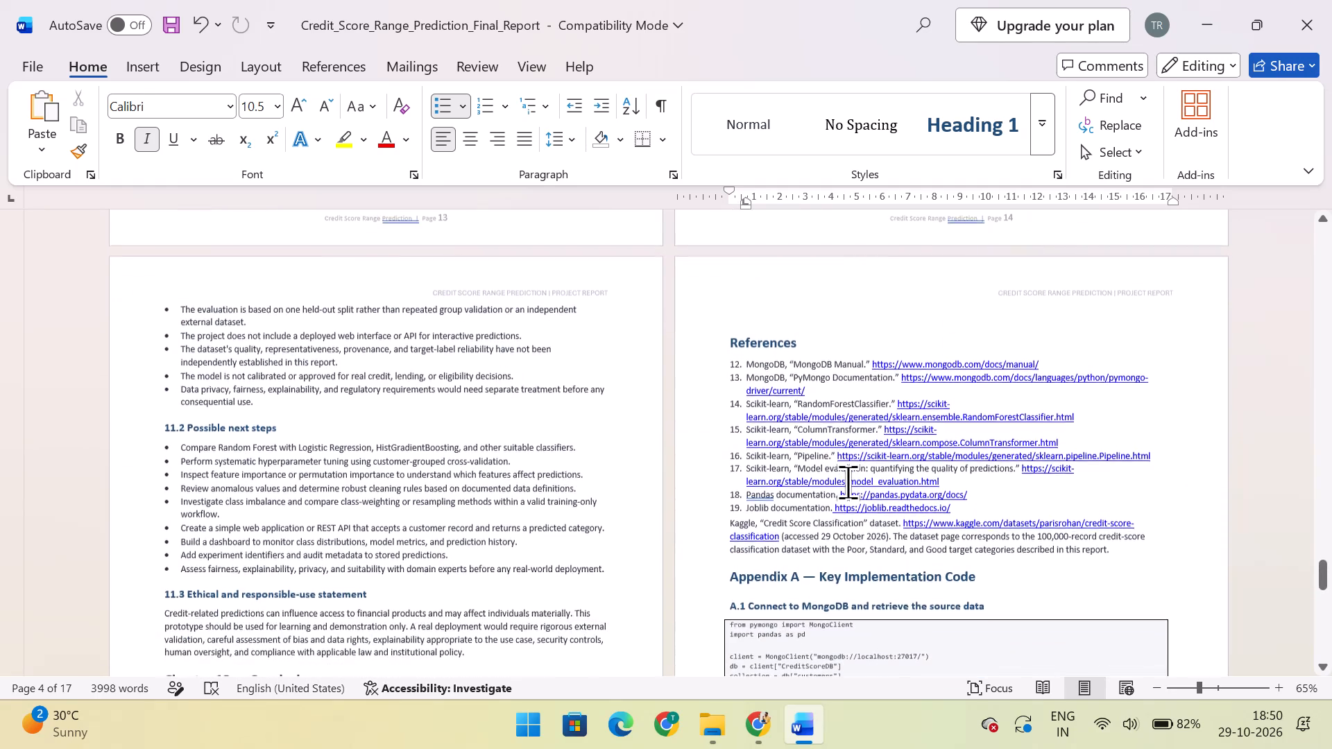
{"action": "scroll", "coordinate": [848, 482], "scroll_direction": "up", "scroll_amount": 2}
{"action": "scroll", "coordinate": [848, 482], "scroll_direction": "down", "scroll_amount": 3}
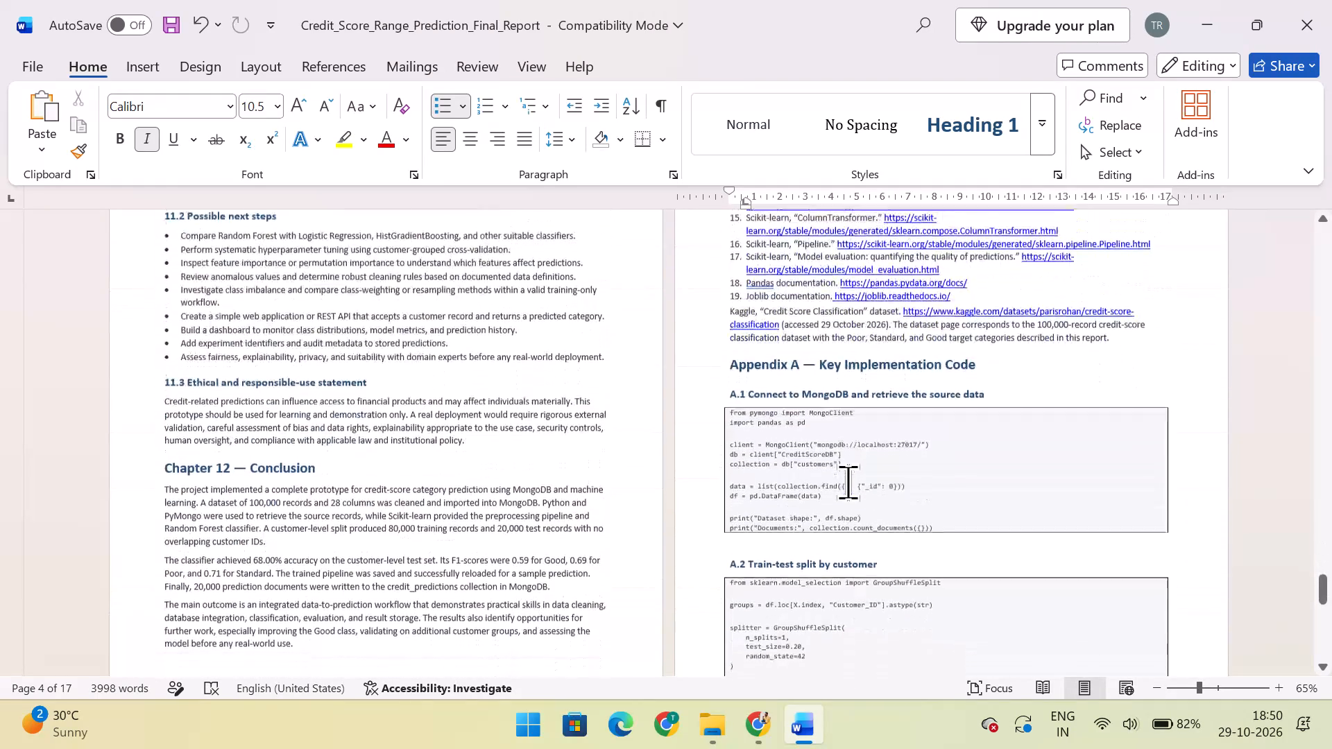
{"action": "scroll", "coordinate": [848, 482], "scroll_direction": "up", "scroll_amount": 2}
{"action": "scroll", "coordinate": [848, 482], "scroll_direction": "up", "scroll_amount": 20}
{"action": "scroll", "coordinate": [848, 482], "scroll_direction": "up", "scroll_amount": 20}
{"action": "scroll", "coordinate": [848, 482], "scroll_direction": "up", "scroll_amount": 20}
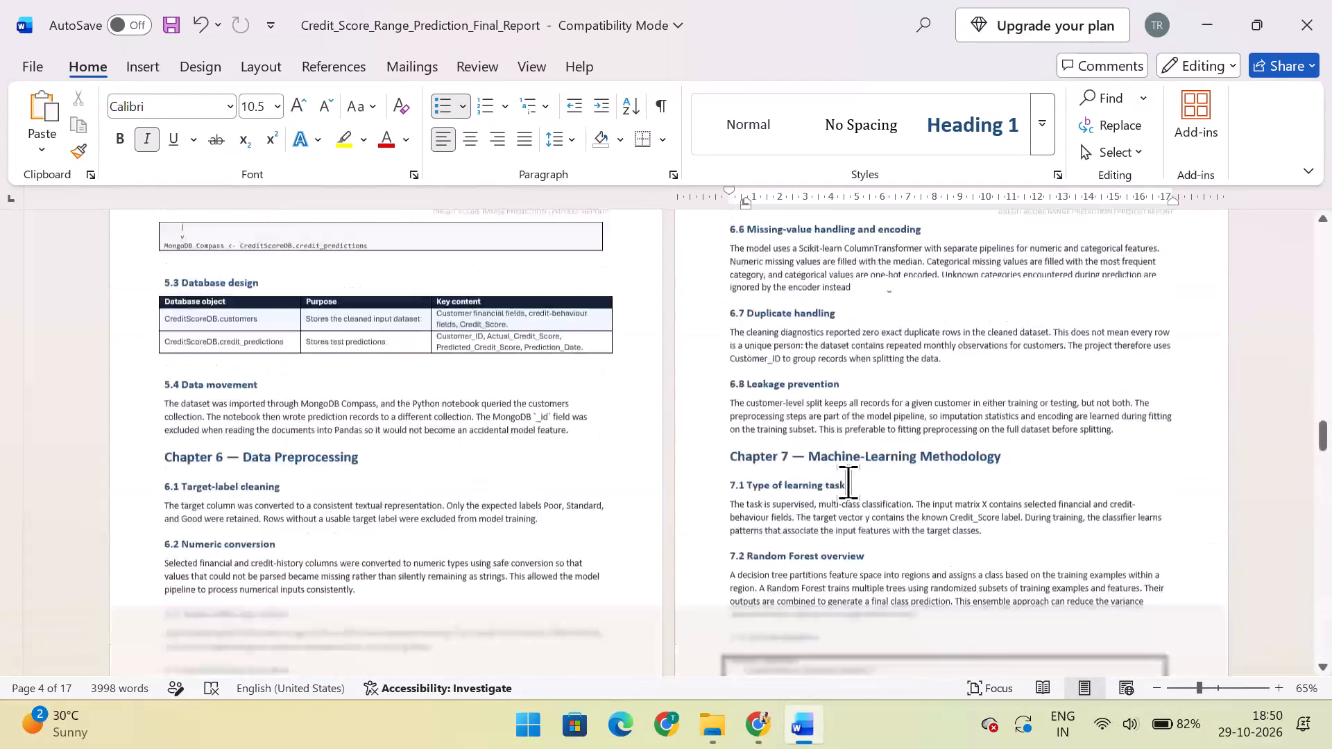
{"action": "scroll", "coordinate": [848, 482], "scroll_direction": "up", "scroll_amount": 20}
{"action": "scroll", "coordinate": [848, 482], "scroll_direction": "up", "scroll_amount": 15}
{"action": "scroll", "coordinate": [848, 482], "scroll_direction": "down", "scroll_amount": 8}
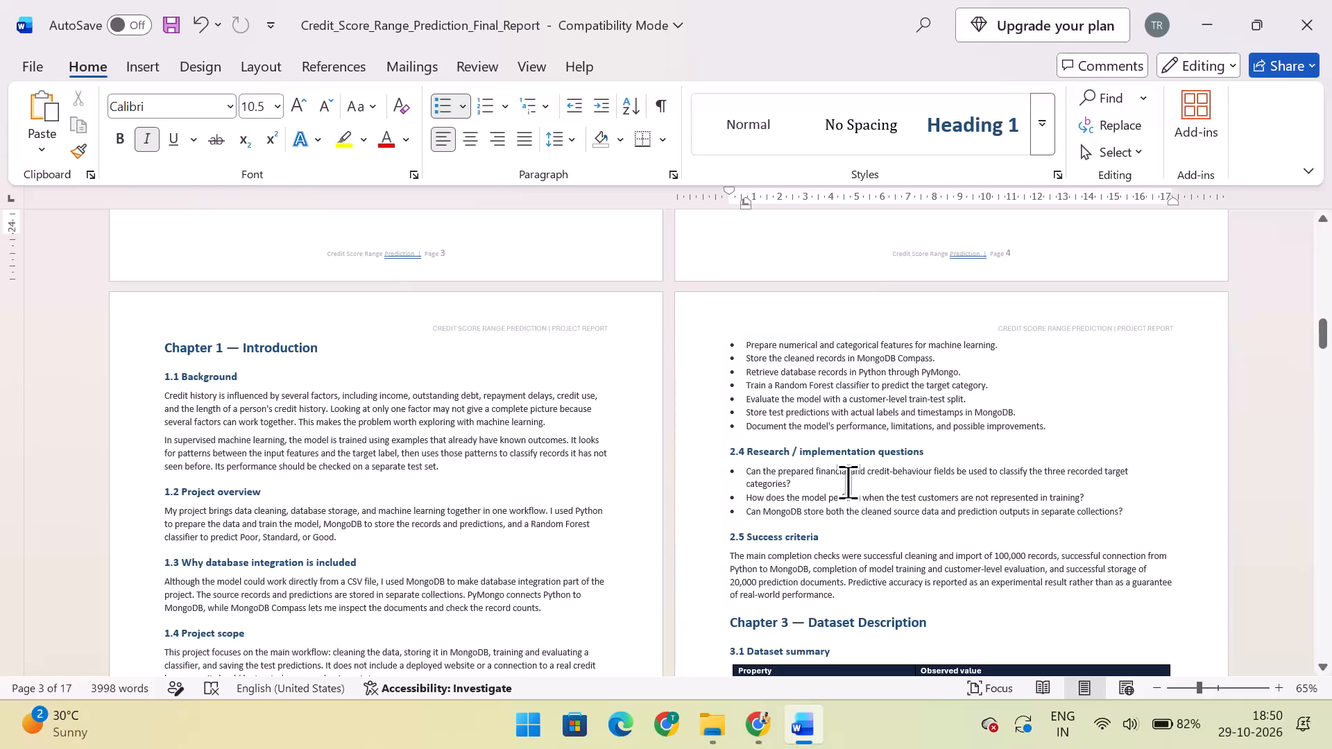
{"action": "scroll", "coordinate": [848, 482], "scroll_direction": "down", "scroll_amount": 1}
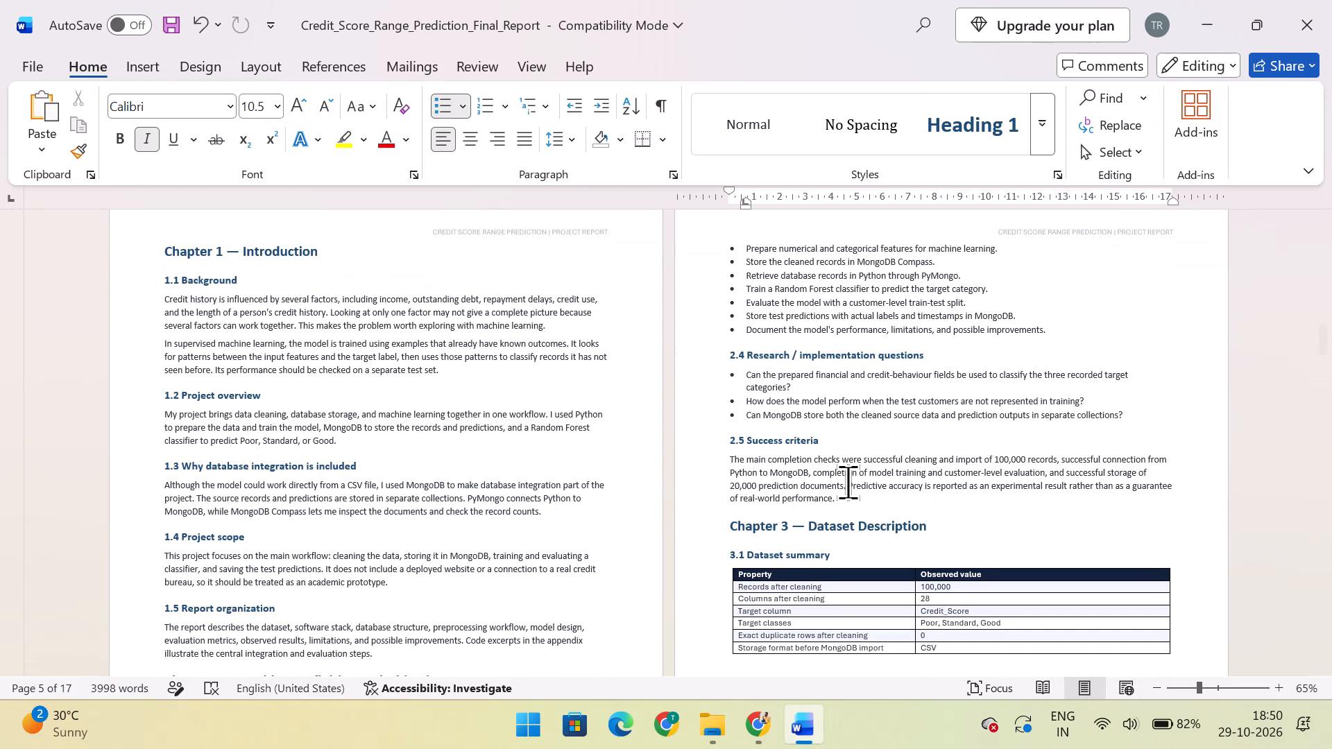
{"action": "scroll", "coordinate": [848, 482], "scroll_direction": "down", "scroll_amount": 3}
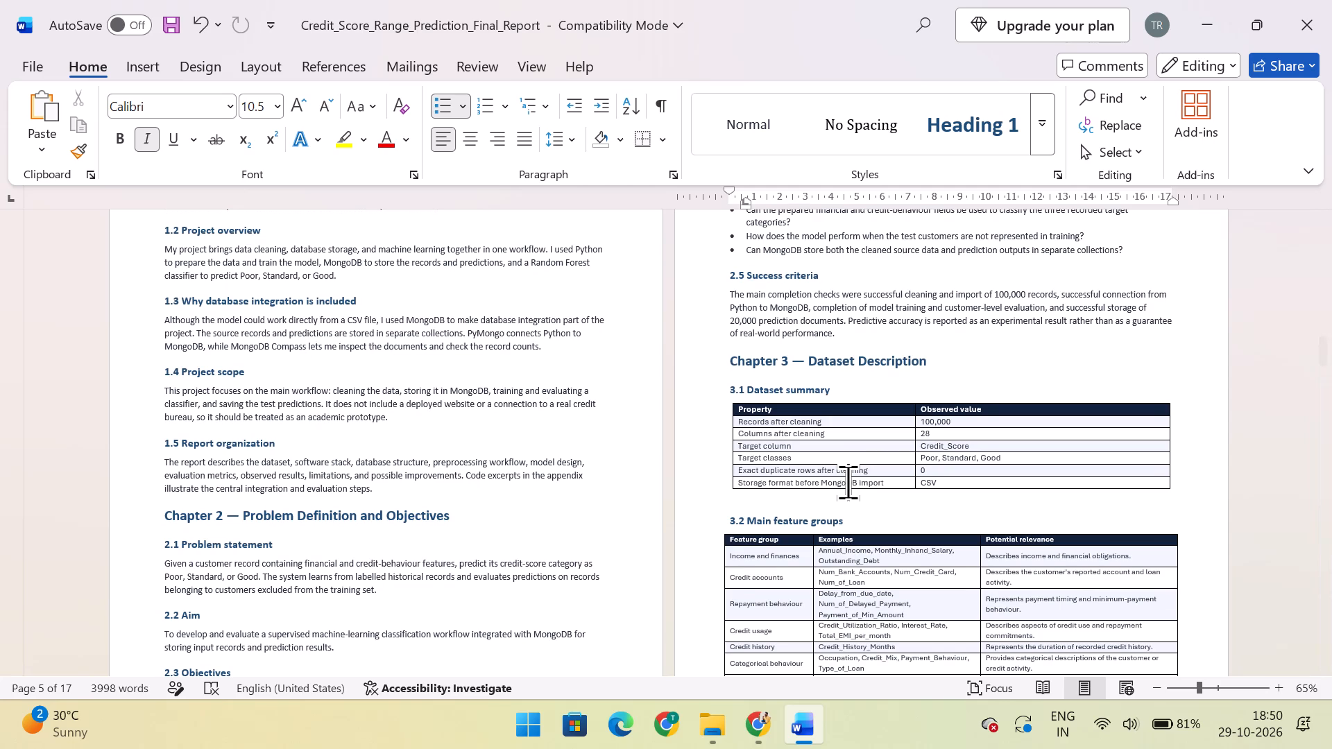
Switch to Google Chrome and open a new blank tab.
{"action": "left_click", "coordinate": [749, 733]}
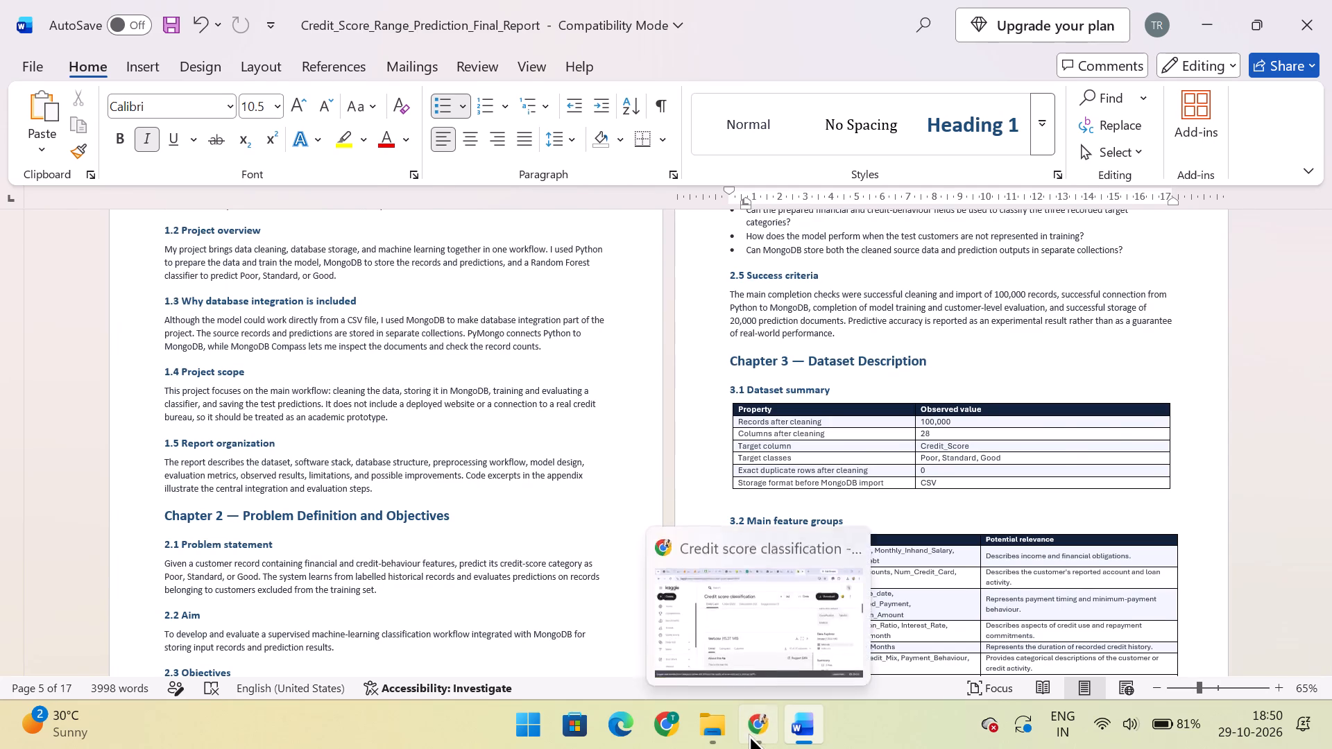
{"action": "left_click", "coordinate": [980, 15]}
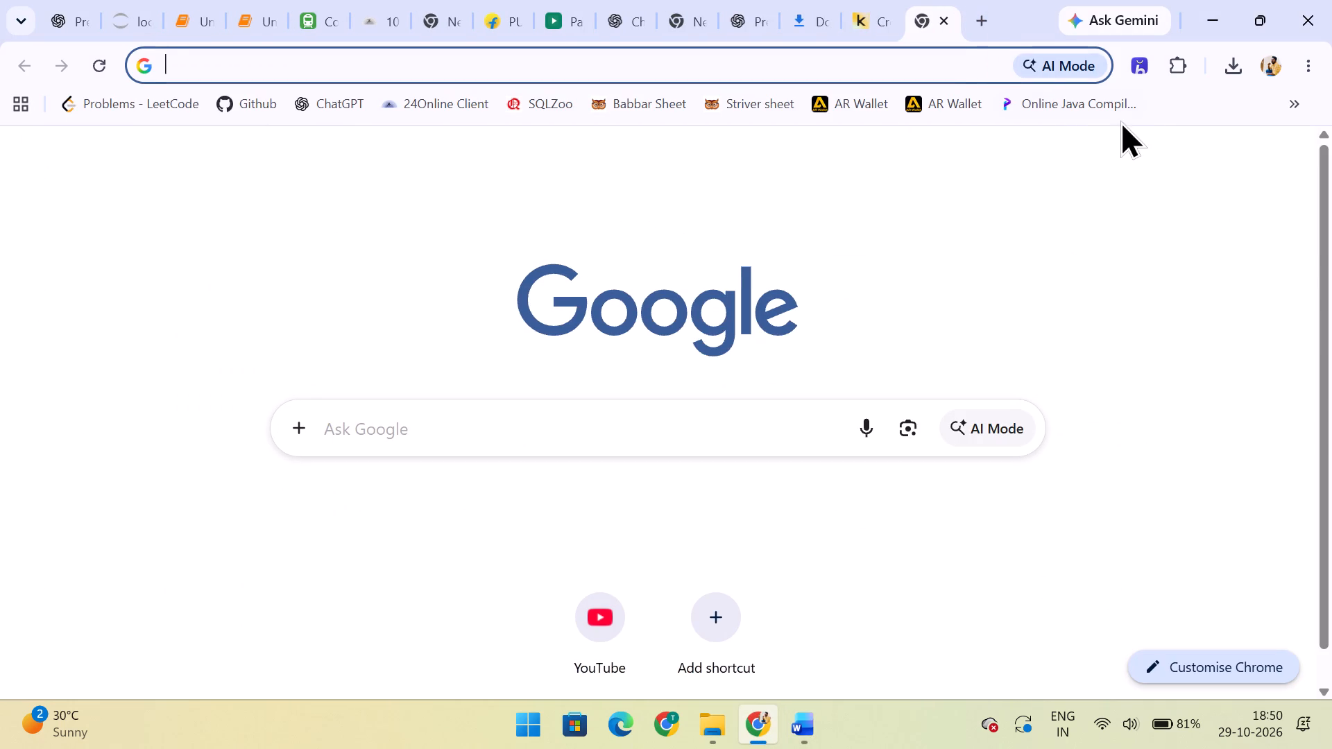
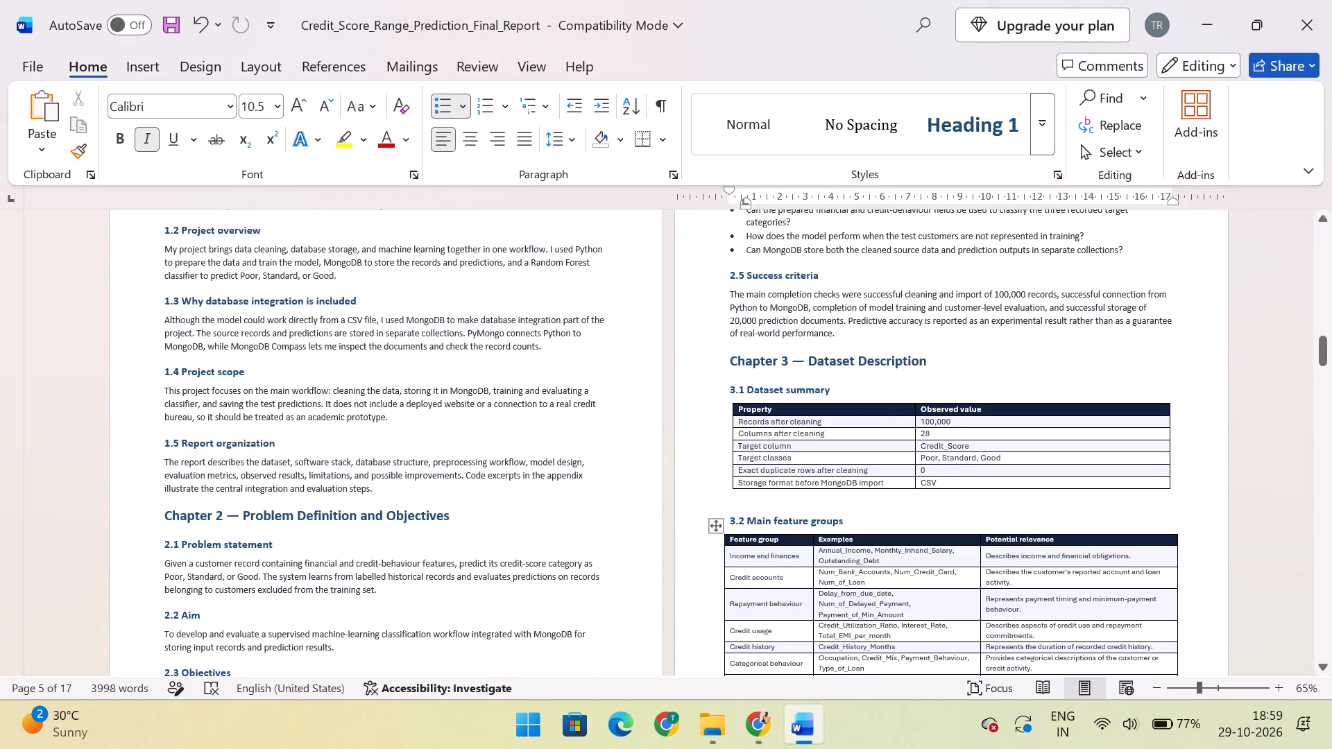
Review the report's page layout from Chapter 1 through the References to the last appendix page, and recheck the cover and Declaration pages.
{"action": "scroll", "coordinate": [699, 517], "scroll_direction": "down", "scroll_amount": 1}
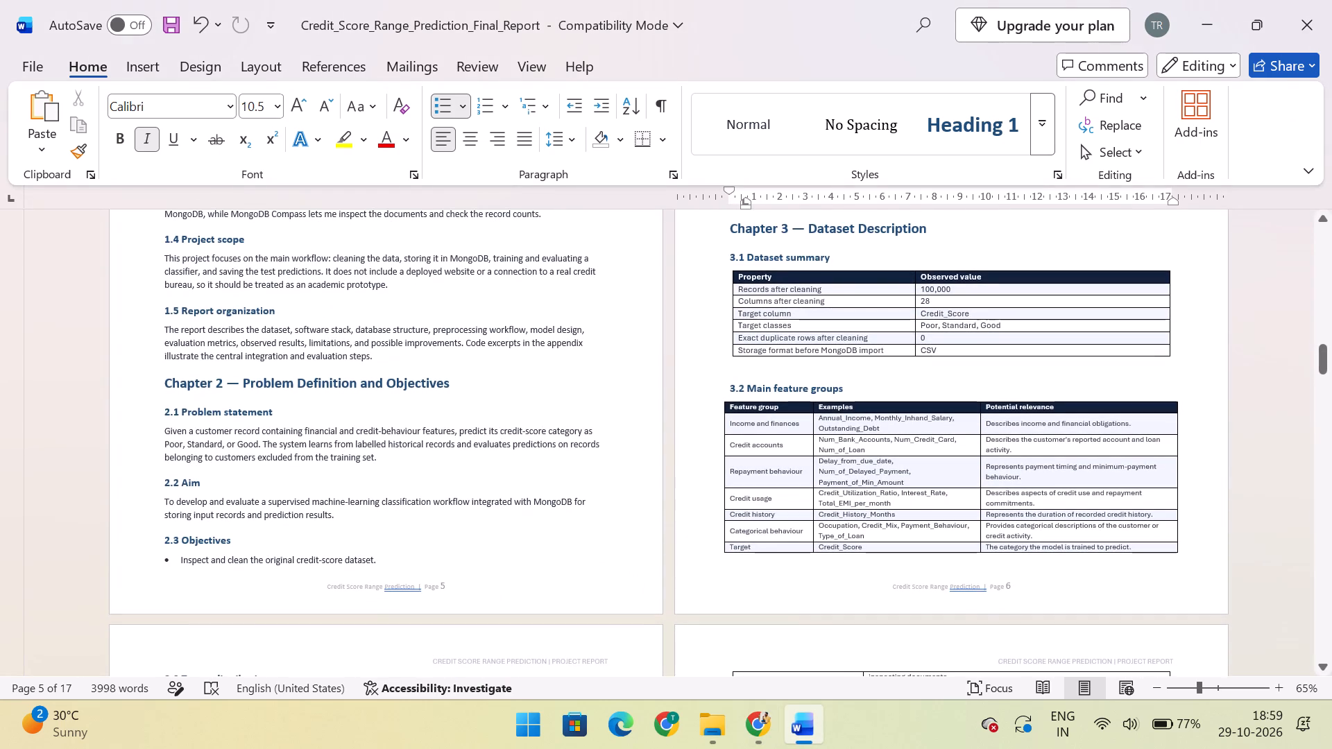
{"action": "scroll", "coordinate": [699, 517], "scroll_direction": "down", "scroll_amount": 3}
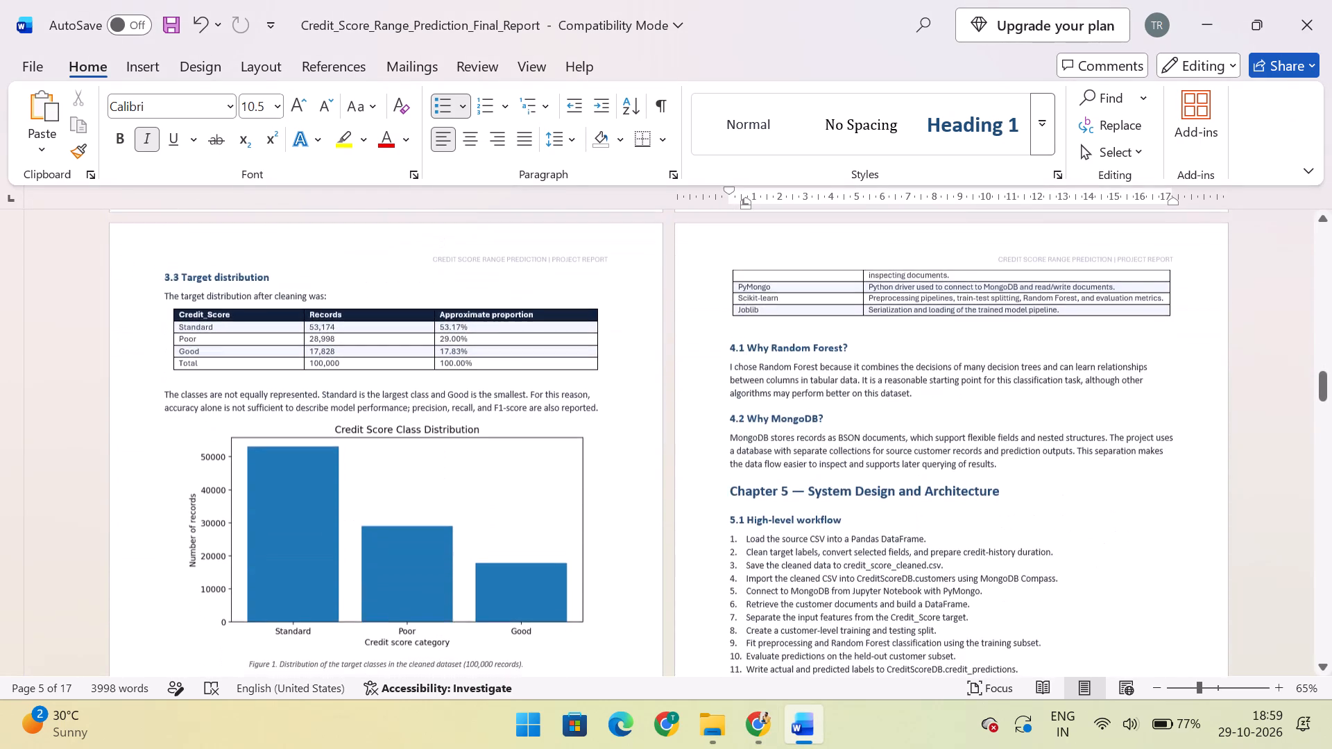
{"action": "scroll", "coordinate": [699, 517], "scroll_direction": "down", "scroll_amount": 1}
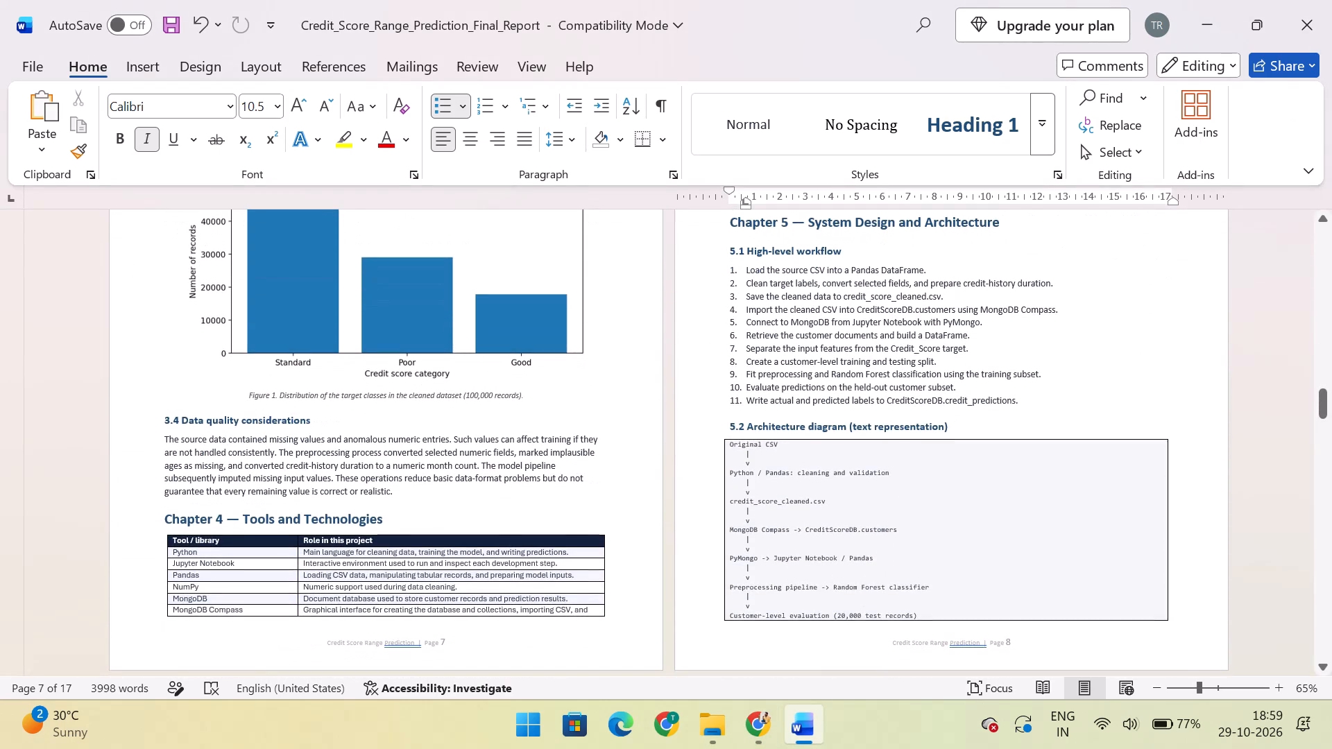
{"action": "scroll", "coordinate": [699, 517], "scroll_direction": "down", "scroll_amount": 5}
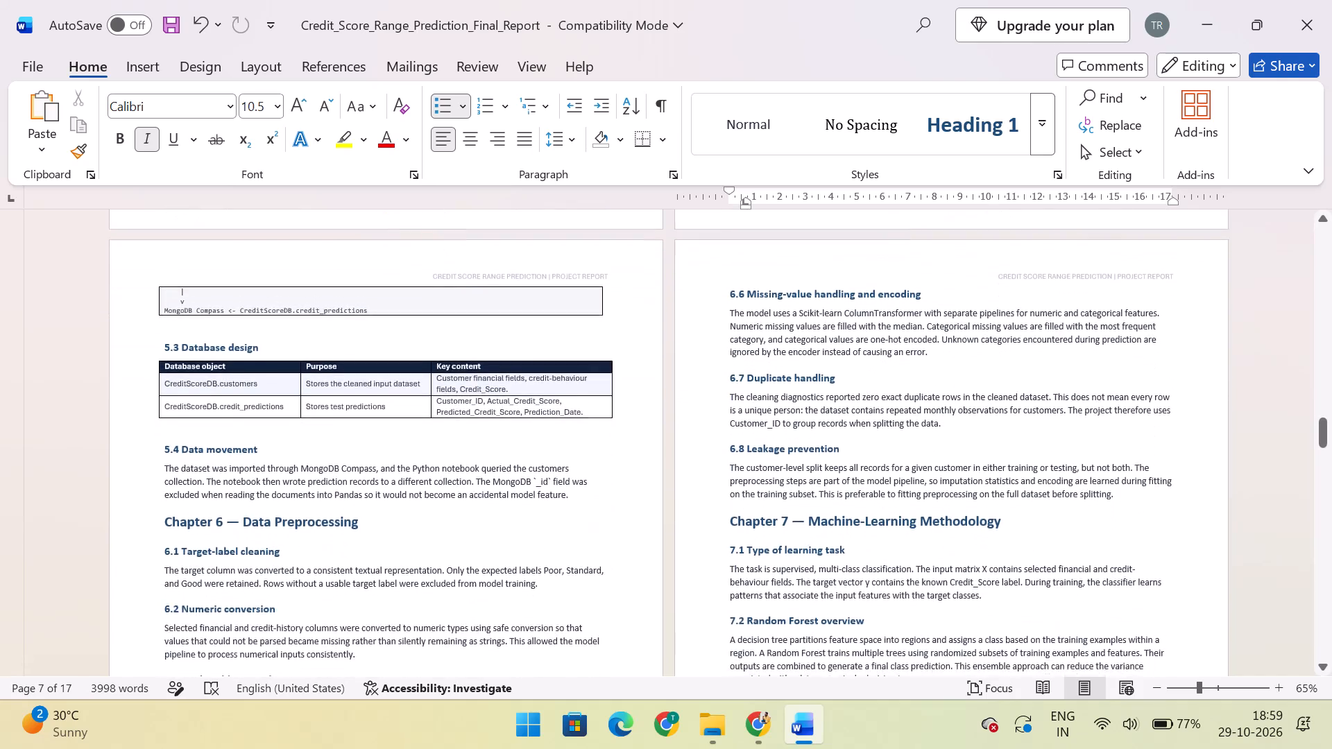
{"action": "scroll", "coordinate": [699, 517], "scroll_direction": "down", "scroll_amount": 4}
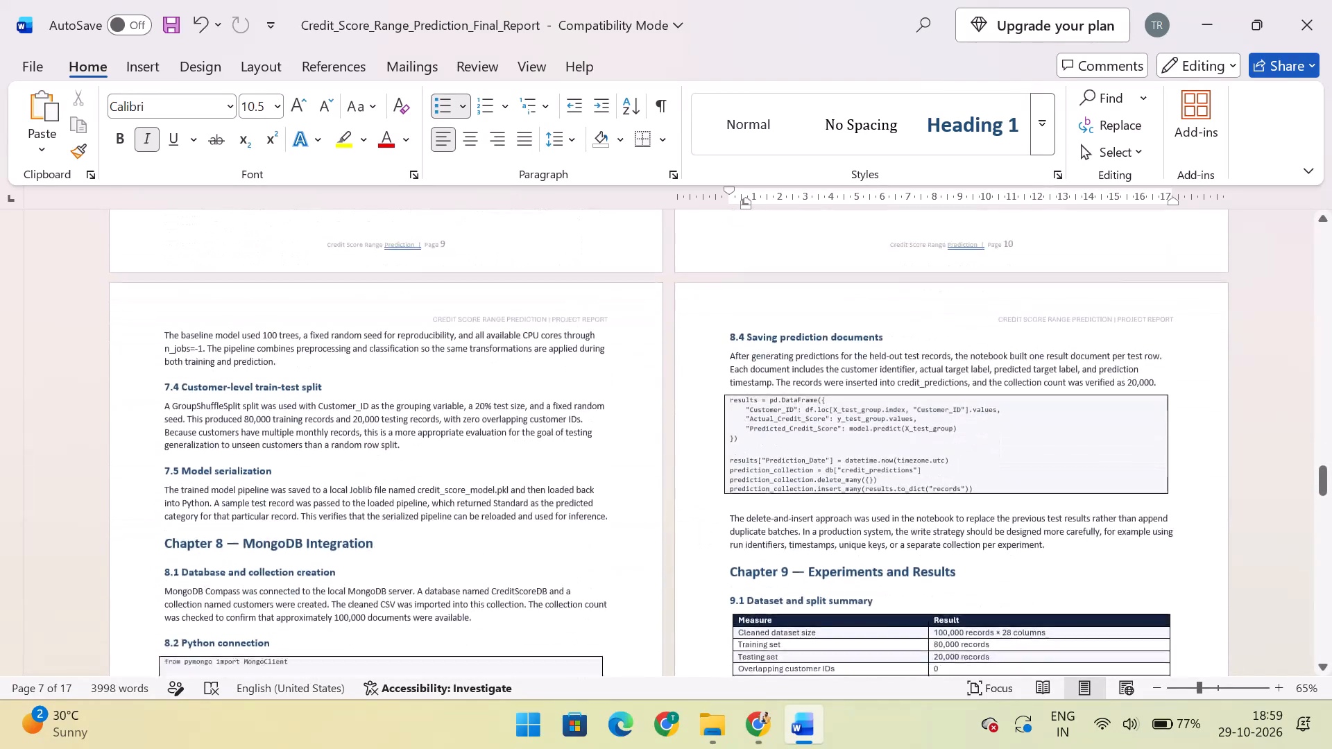
{"action": "scroll", "coordinate": [699, 517], "scroll_direction": "down", "scroll_amount": 2}
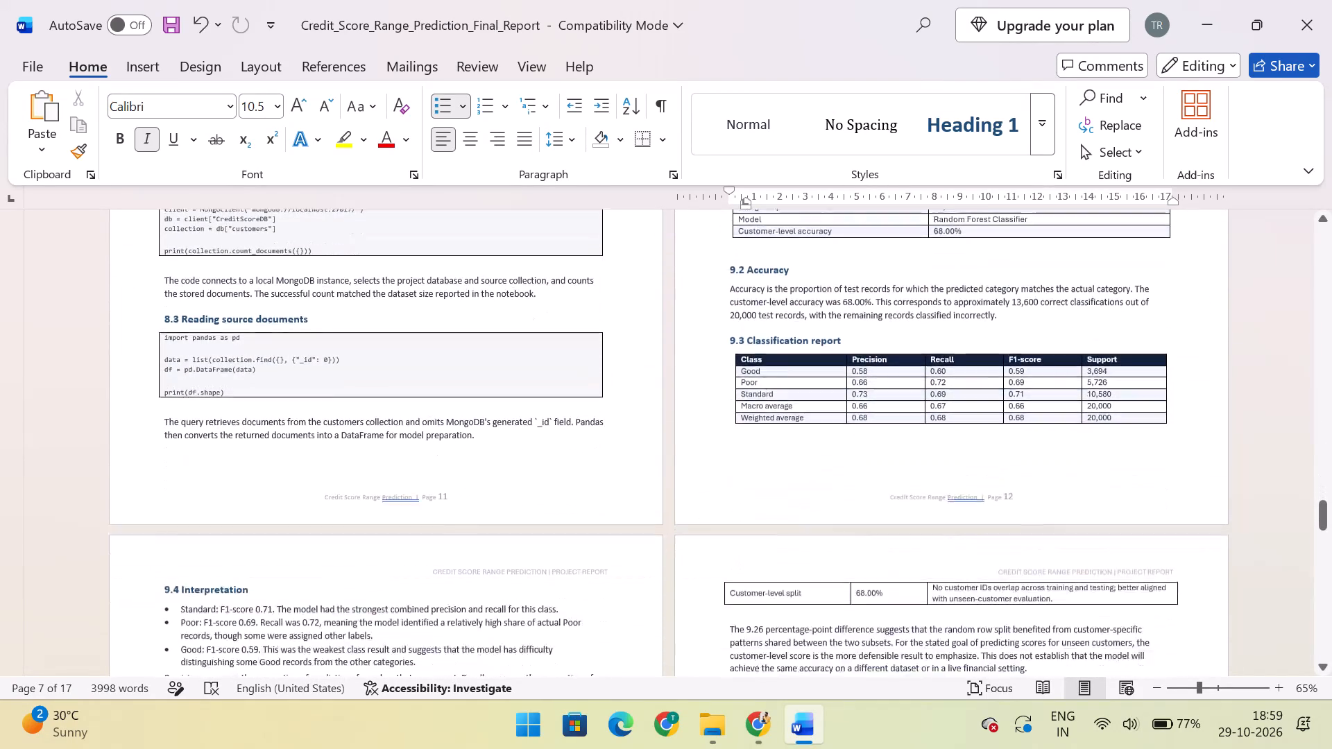
{"action": "scroll", "coordinate": [699, 517], "scroll_direction": "down", "scroll_amount": 5}
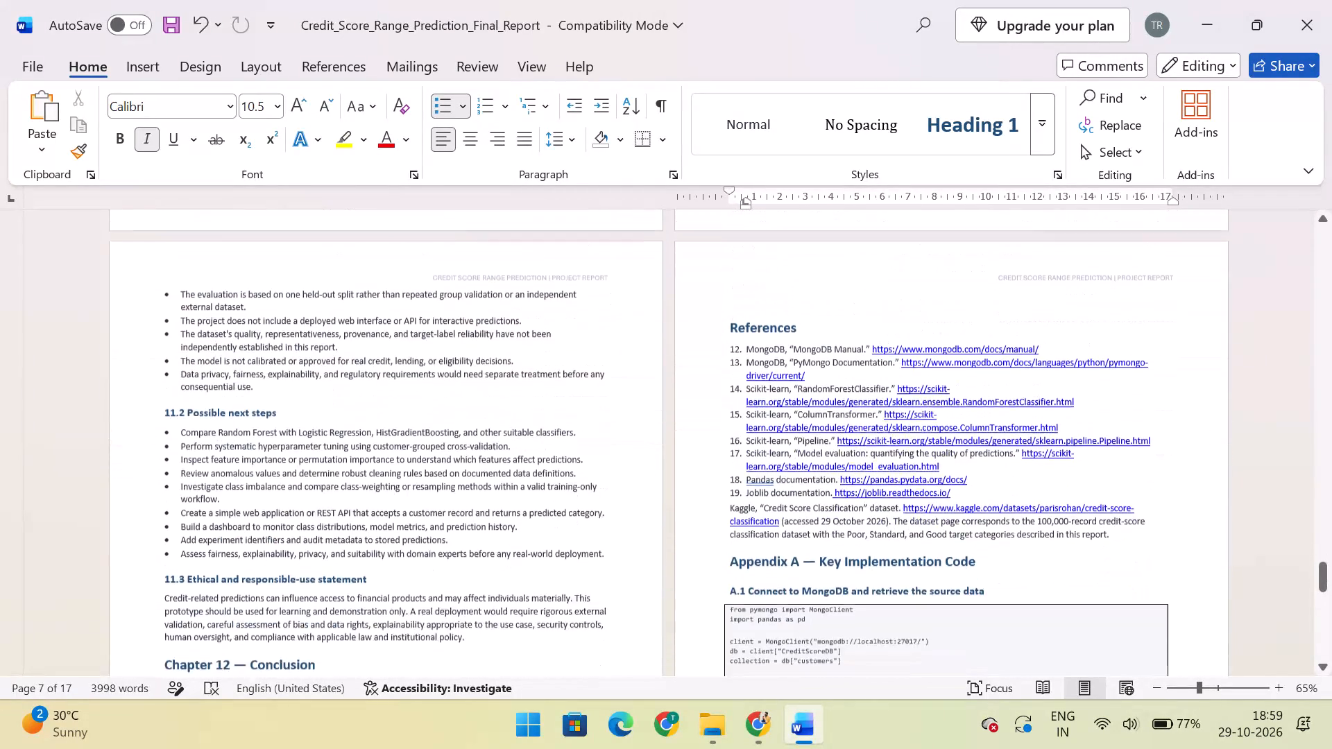
{"action": "scroll", "coordinate": [699, 517], "scroll_direction": "down", "scroll_amount": 5}
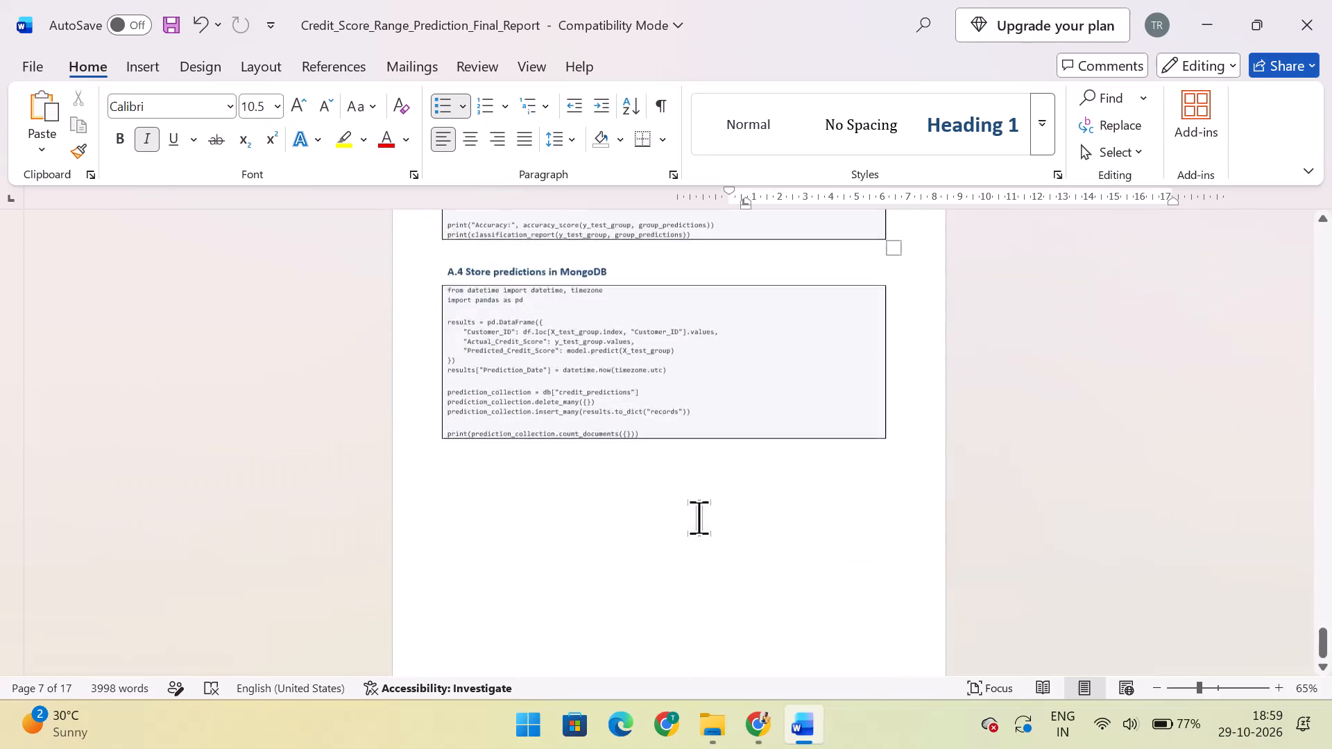
{"action": "scroll", "coordinate": [699, 517], "scroll_direction": "up", "scroll_amount": 7}
{"action": "scroll", "coordinate": [699, 517], "scroll_direction": "up", "scroll_amount": 20}
{"action": "scroll", "coordinate": [699, 517], "scroll_direction": "up", "scroll_amount": 20}
{"action": "scroll", "coordinate": [699, 517], "scroll_direction": "up", "scroll_amount": 20}
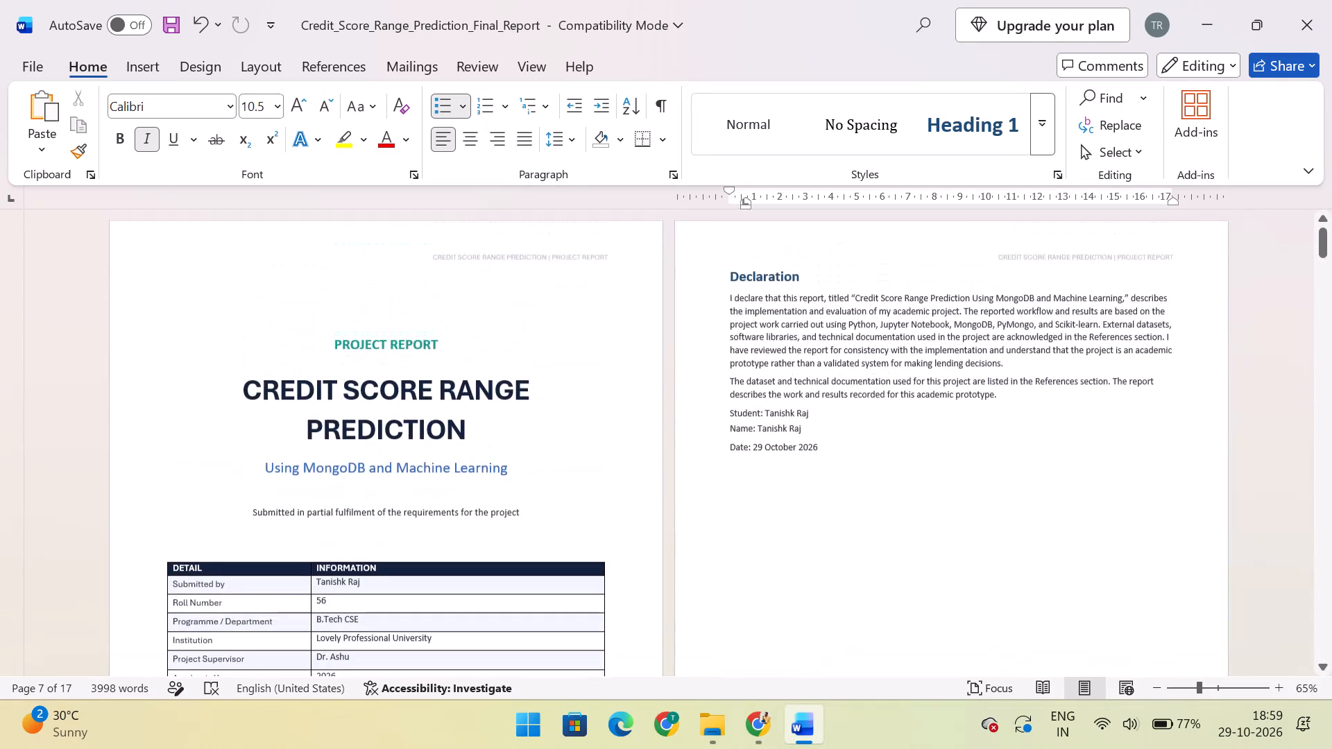
{"action": "scroll", "coordinate": [699, 517], "scroll_direction": "down", "scroll_amount": 1}
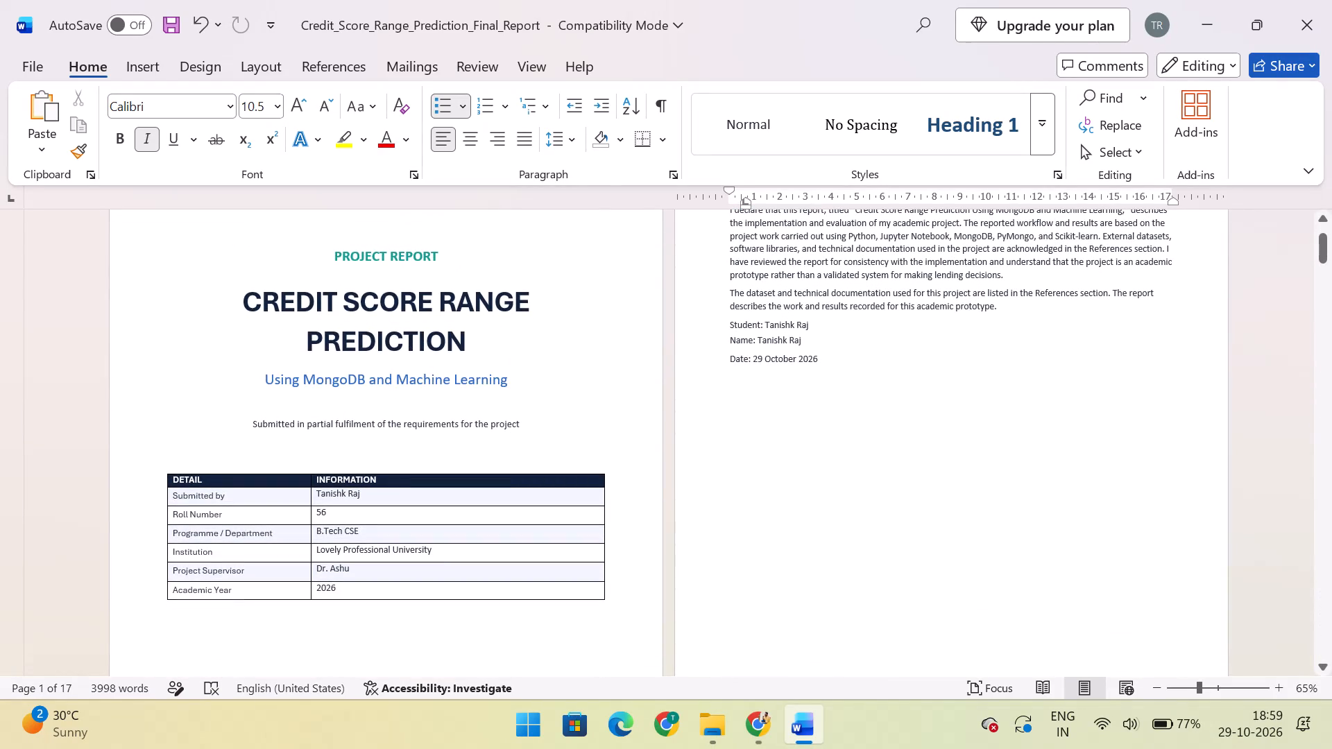
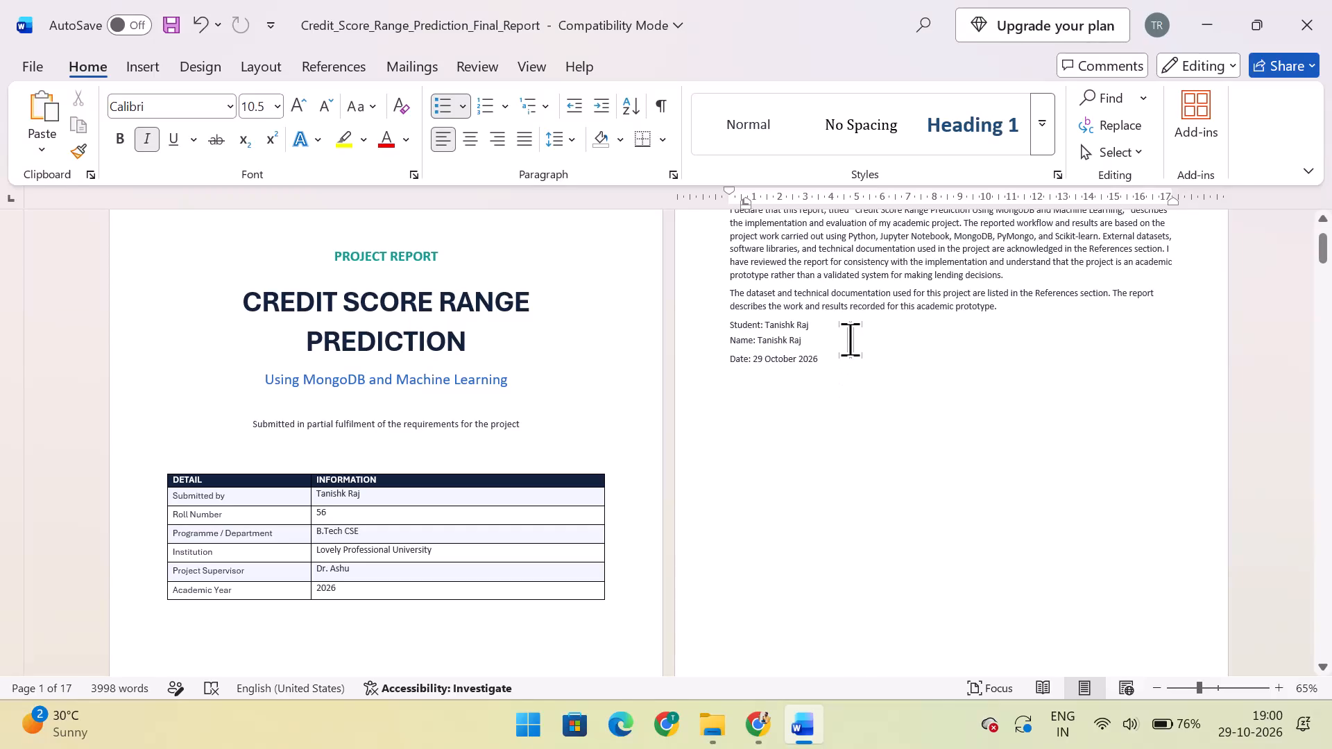
Delete the redundant Student line above the Name line on the Declaration page.
{"action": "left_click_drag", "start_coordinate": [844, 325], "coordinate": [722, 322]}
{"action": "key", "text": "BackSpace"}
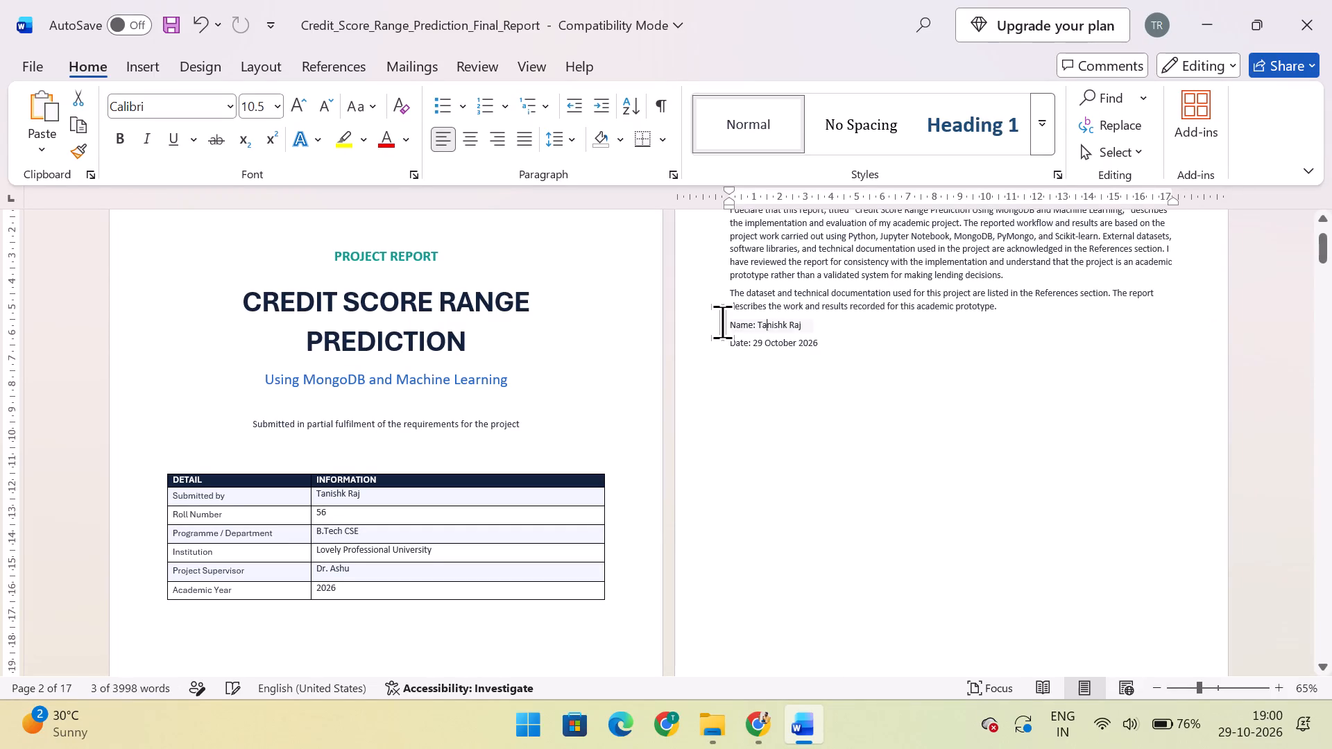
Change the Declaration date to 27 October 2026.
{"action": "scroll", "coordinate": [910, 371], "scroll_direction": "up", "scroll_amount": 1}
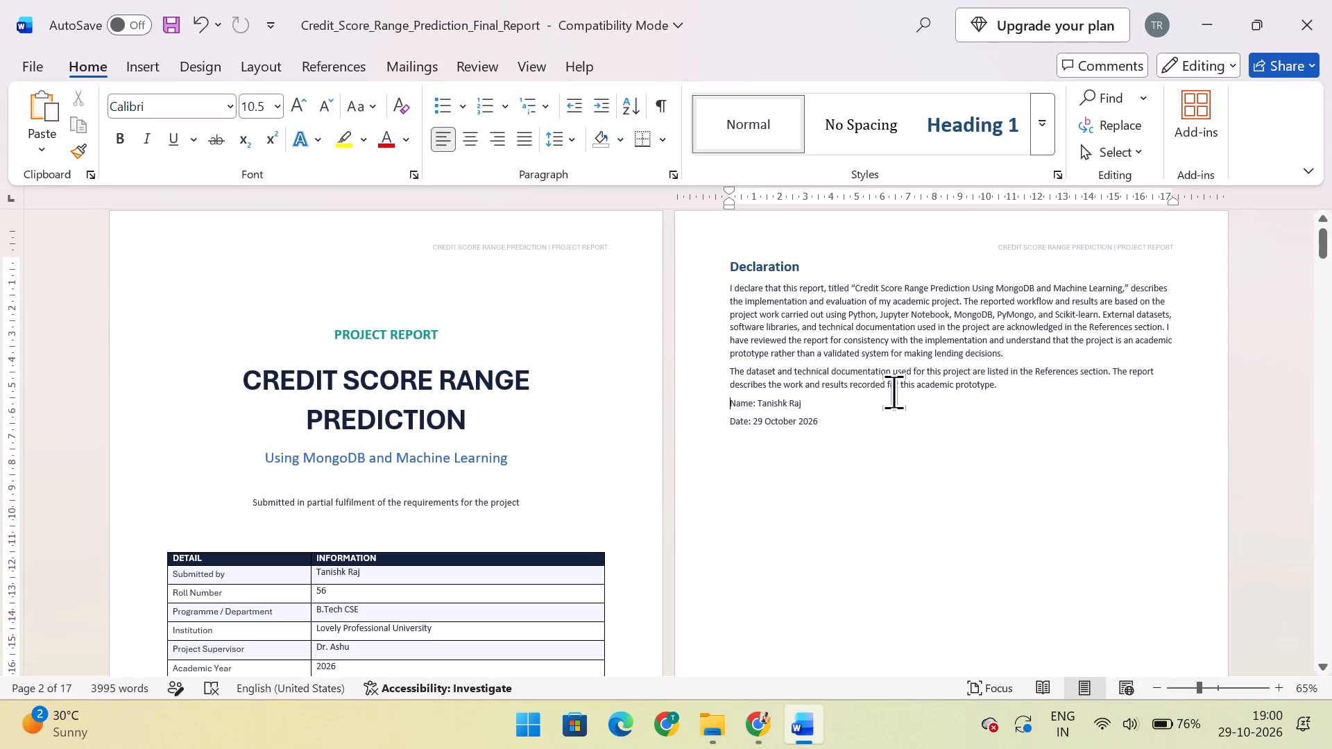
{"action": "left_click", "coordinate": [760, 422]}
{"action": "key", "text": "Right"}
{"action": "key", "text": "Left"}
{"action": "key", "text": "BackSpace"}
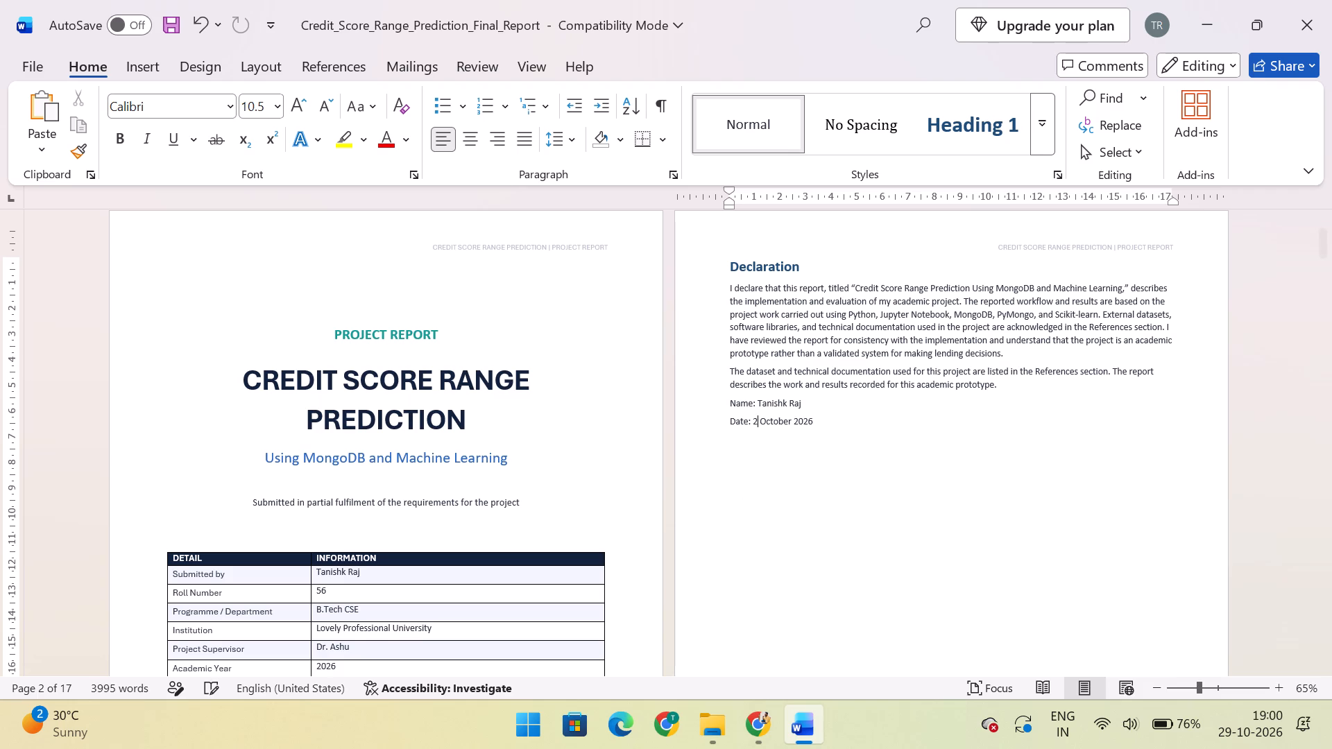
{"action": "key", "text": "7"}
Check the report's pages from the Abstract and Table of Contents through to the last appendix page.
{"action": "scroll", "coordinate": [468, 612], "scroll_direction": "down", "scroll_amount": 6}
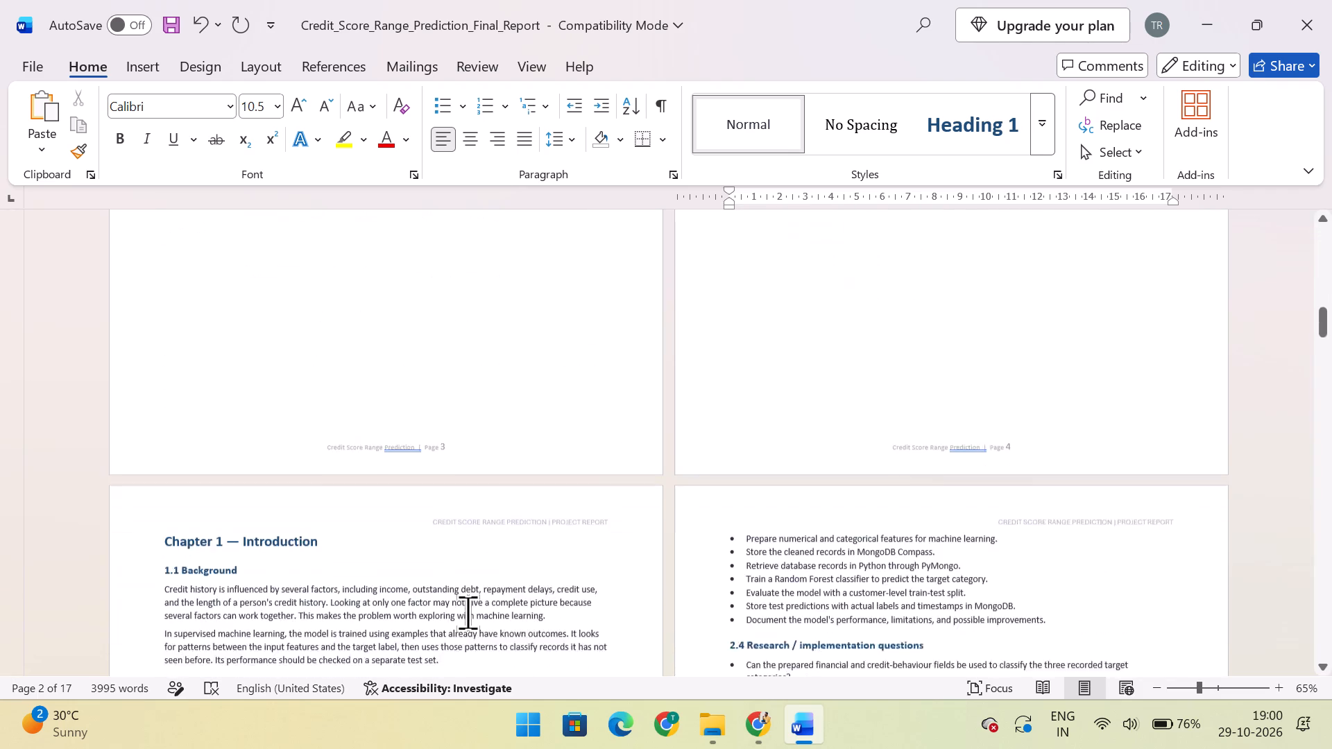
{"action": "scroll", "coordinate": [468, 612], "scroll_direction": "up", "scroll_amount": 4}
{"action": "scroll", "coordinate": [468, 612], "scroll_direction": "down", "scroll_amount": 2}
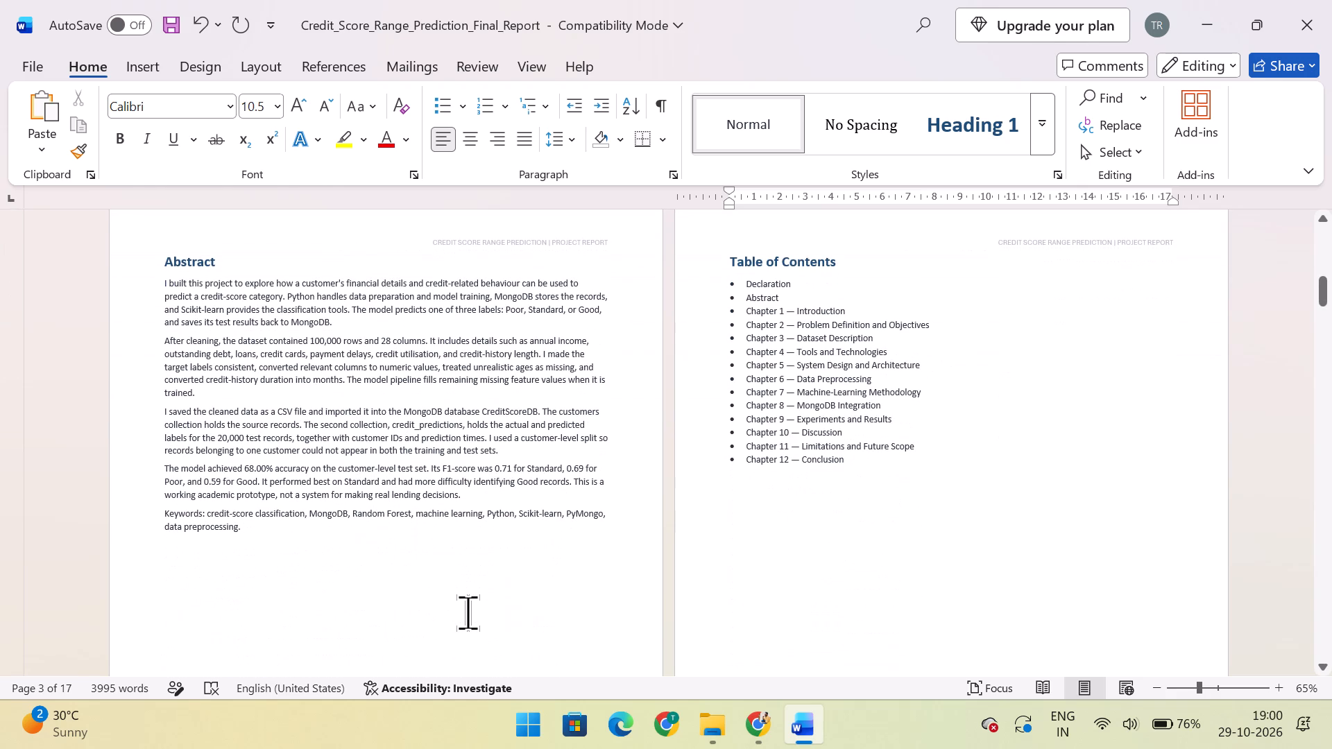
{"action": "scroll", "coordinate": [468, 612], "scroll_direction": "down", "scroll_amount": 4}
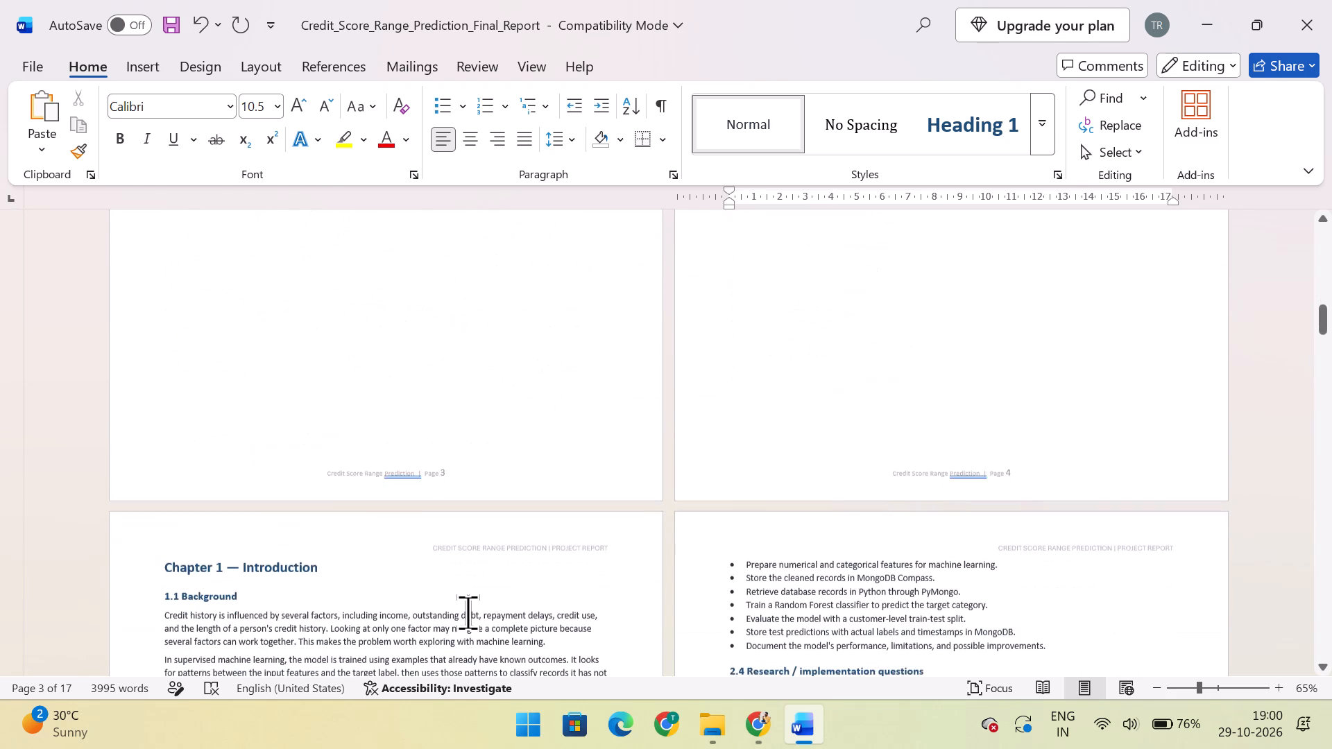
{"action": "scroll", "coordinate": [468, 612], "scroll_direction": "down", "scroll_amount": 4}
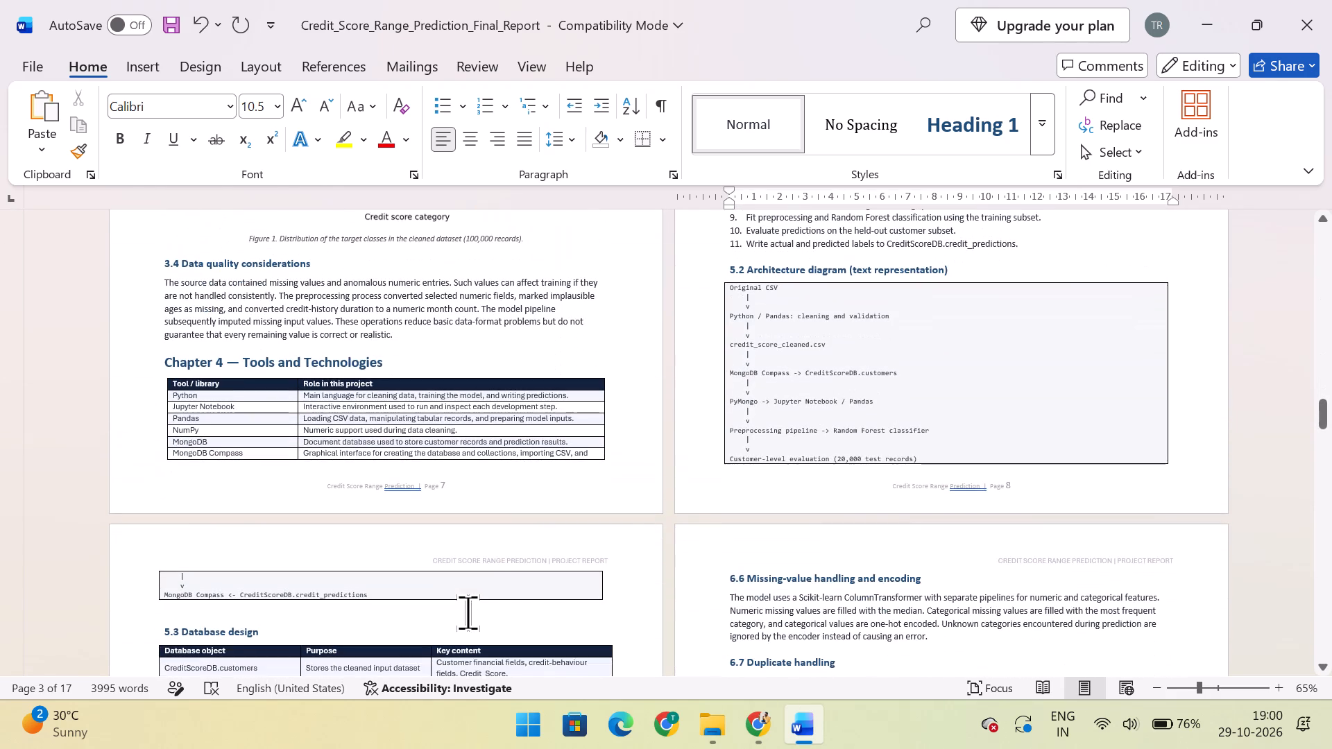
{"action": "scroll", "coordinate": [468, 612], "scroll_direction": "down", "scroll_amount": 4}
{"action": "scroll", "coordinate": [468, 612], "scroll_direction": "down", "scroll_amount": 19}
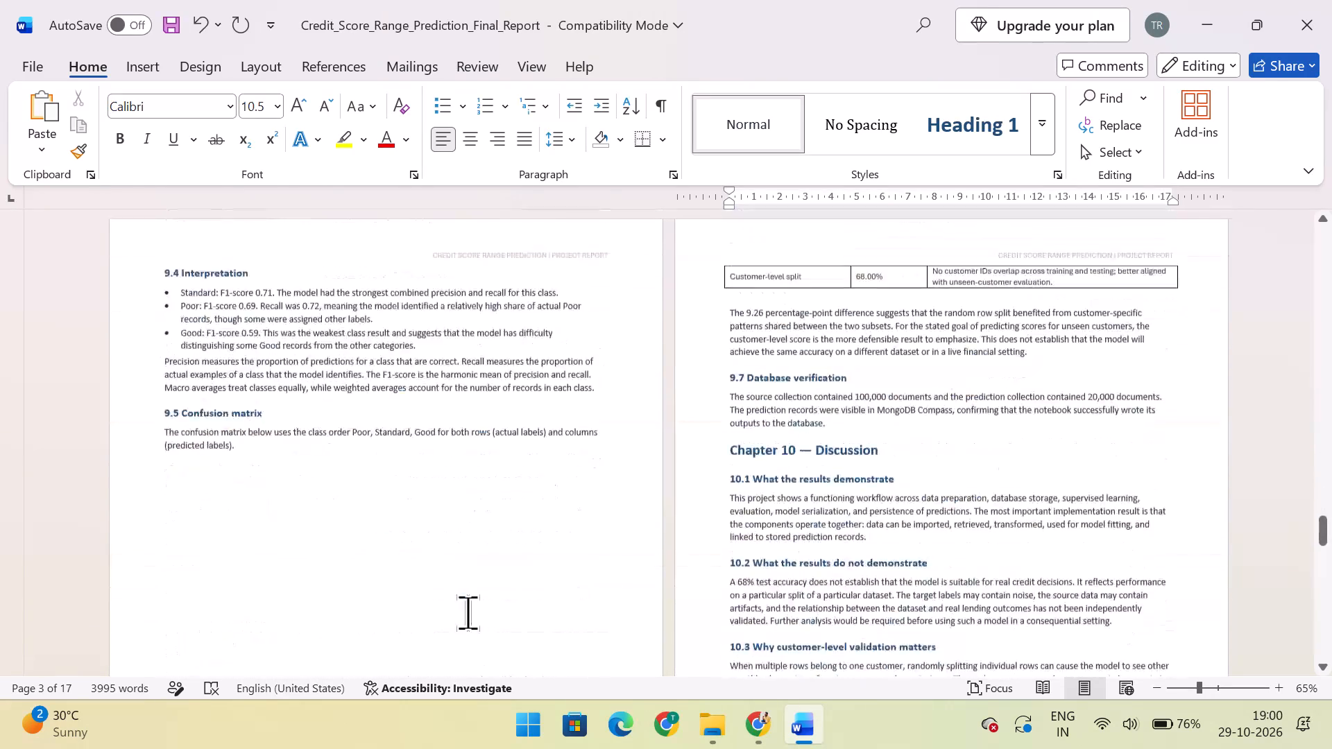
{"action": "scroll", "coordinate": [468, 612], "scroll_direction": "down", "scroll_amount": 11}
Save the report and close it.
{"action": "key", "text": "ctrl+s"}
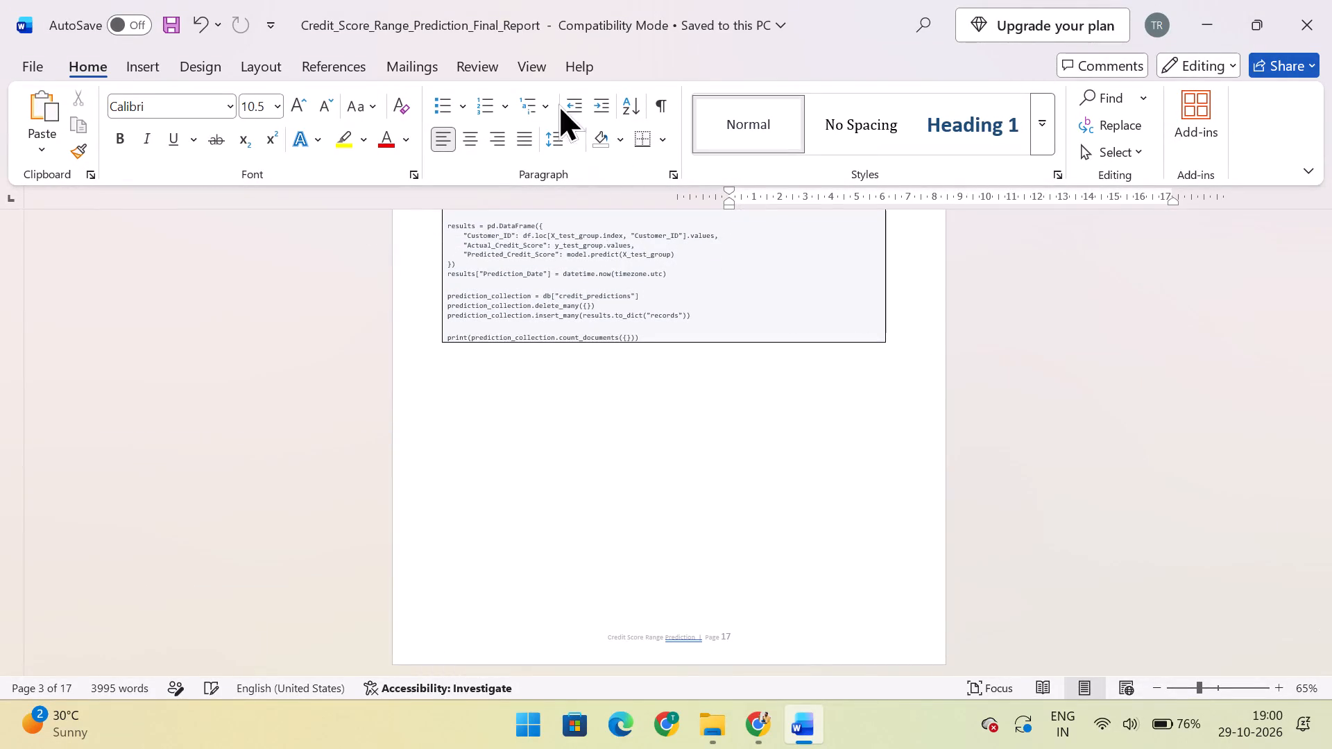
{"action": "left_click", "coordinate": [1331, 1]}
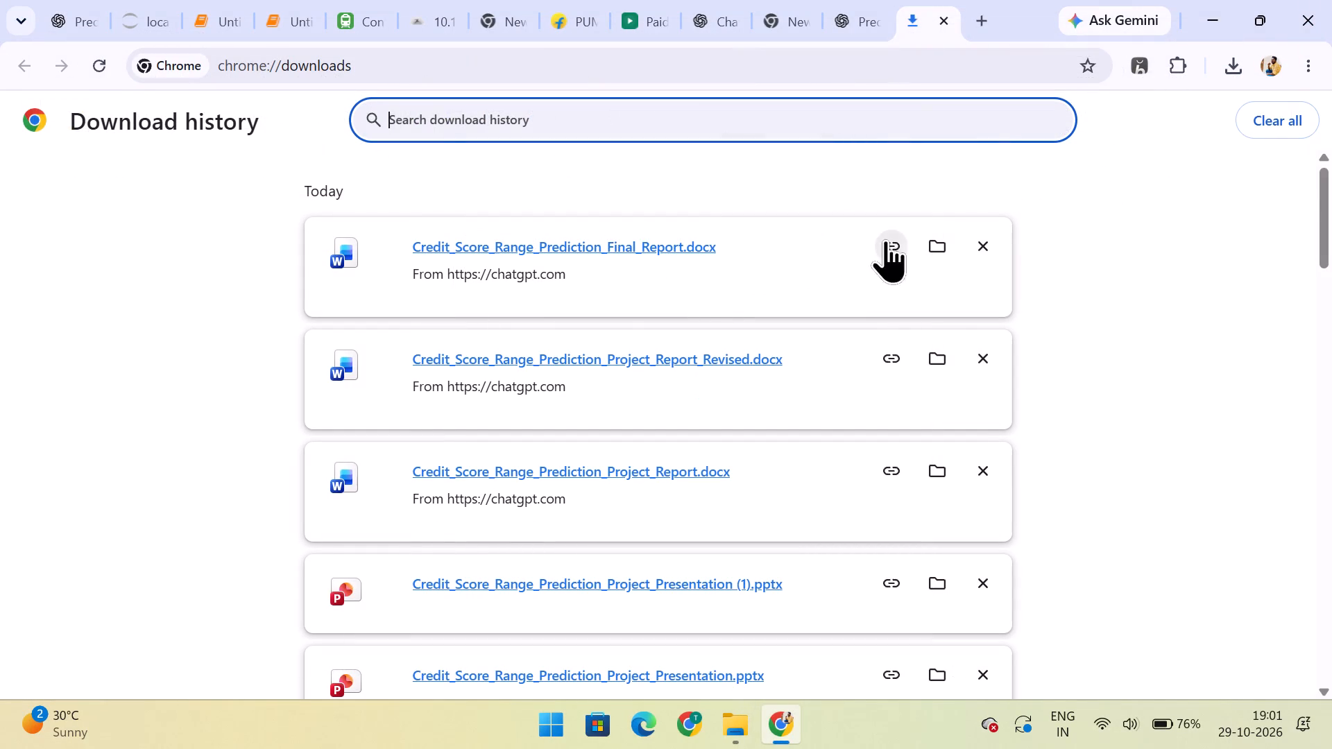
Show Credit_Score_Range_Prediction_Final_Report.docx in its folder from Chrome's download history and copy the file.
{"action": "left_click", "coordinate": [934, 247]}
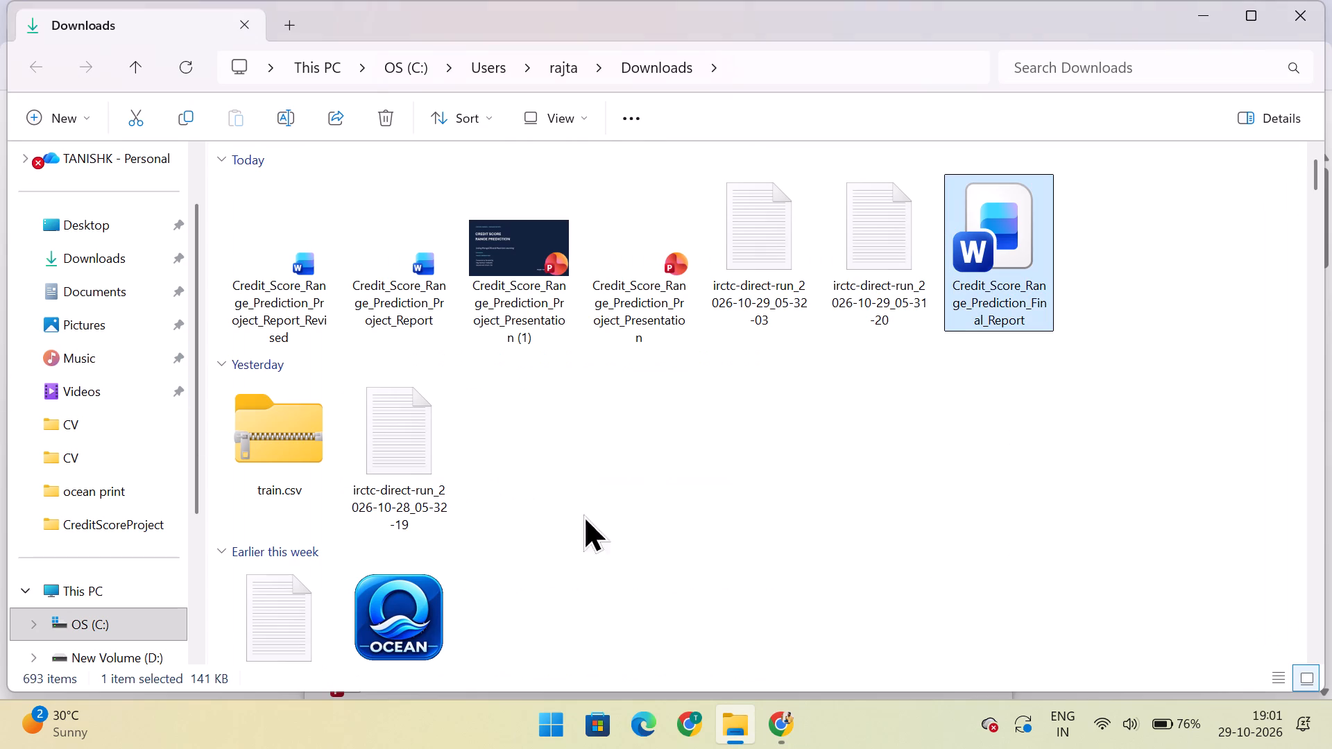
{"action": "key", "text": "ctrl+c"}
In the CreditScoreProject folder on New Volume (D:), check the old Credit Score document, close it and delete it.
{"action": "scroll", "coordinate": [119, 563], "scroll_direction": "down", "scroll_amount": 1}
{"action": "left_click", "coordinate": [108, 489]}
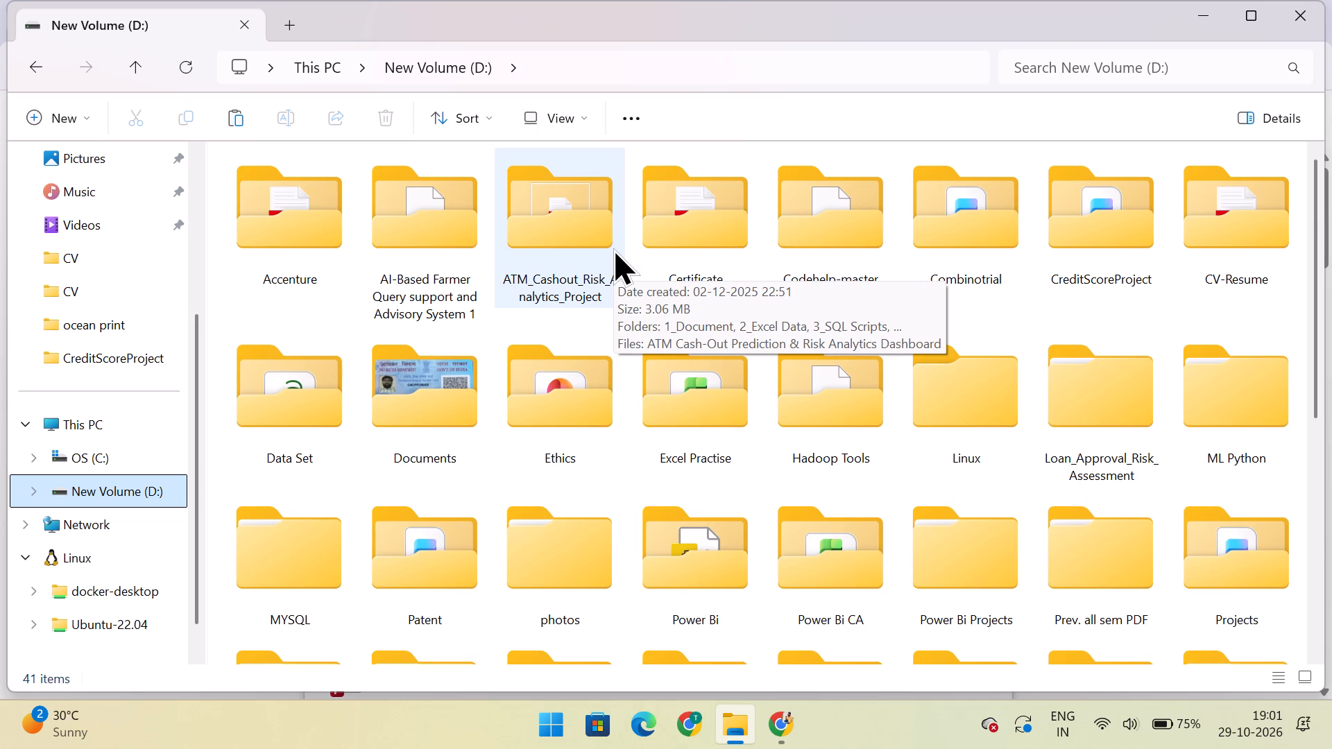
{"action": "double_click", "coordinate": [1123, 223]}
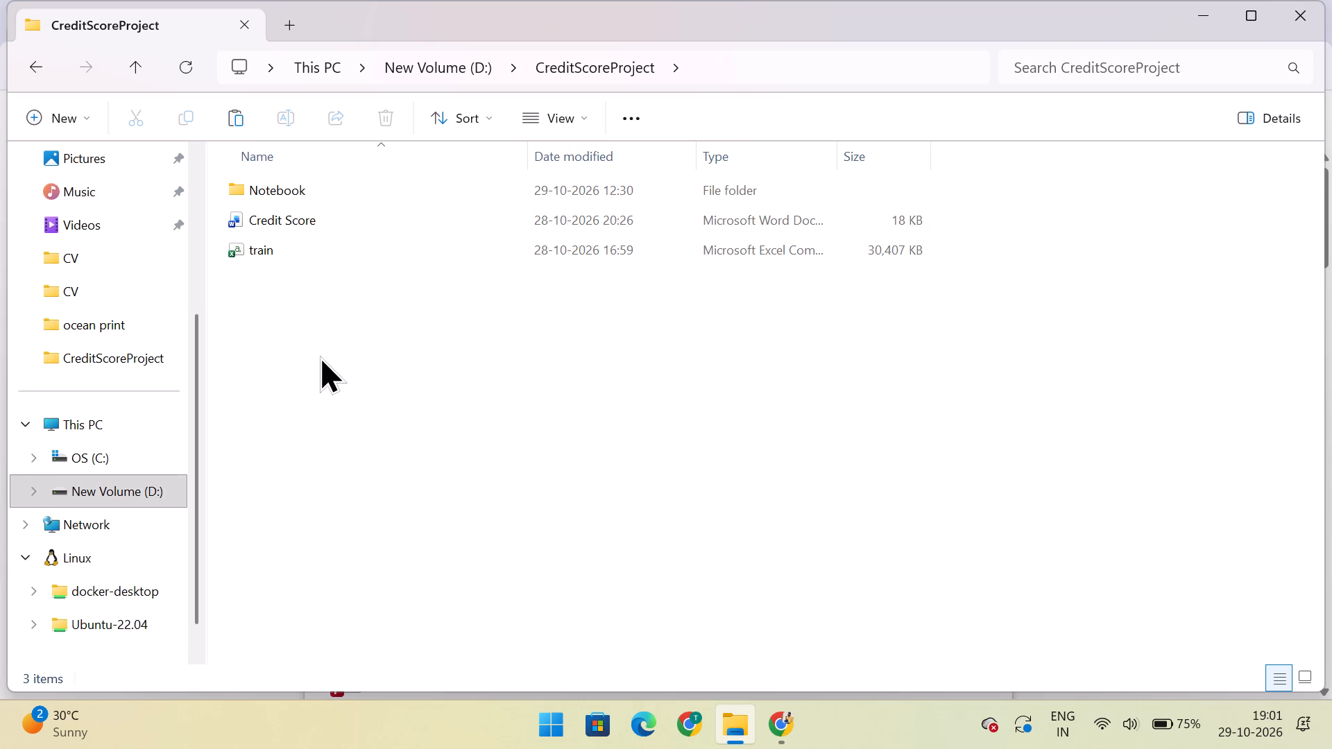
{"action": "double_click", "coordinate": [325, 218]}
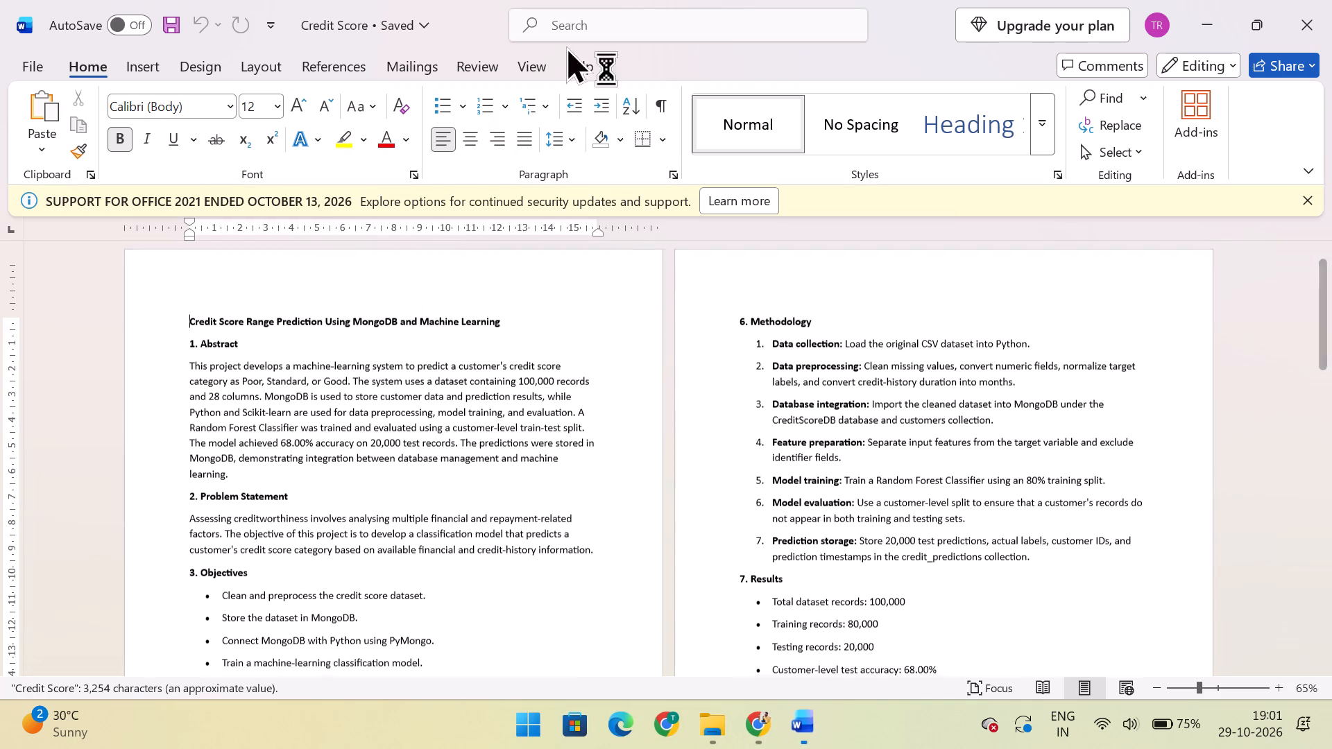
{"action": "left_click", "coordinate": [1331, 1]}
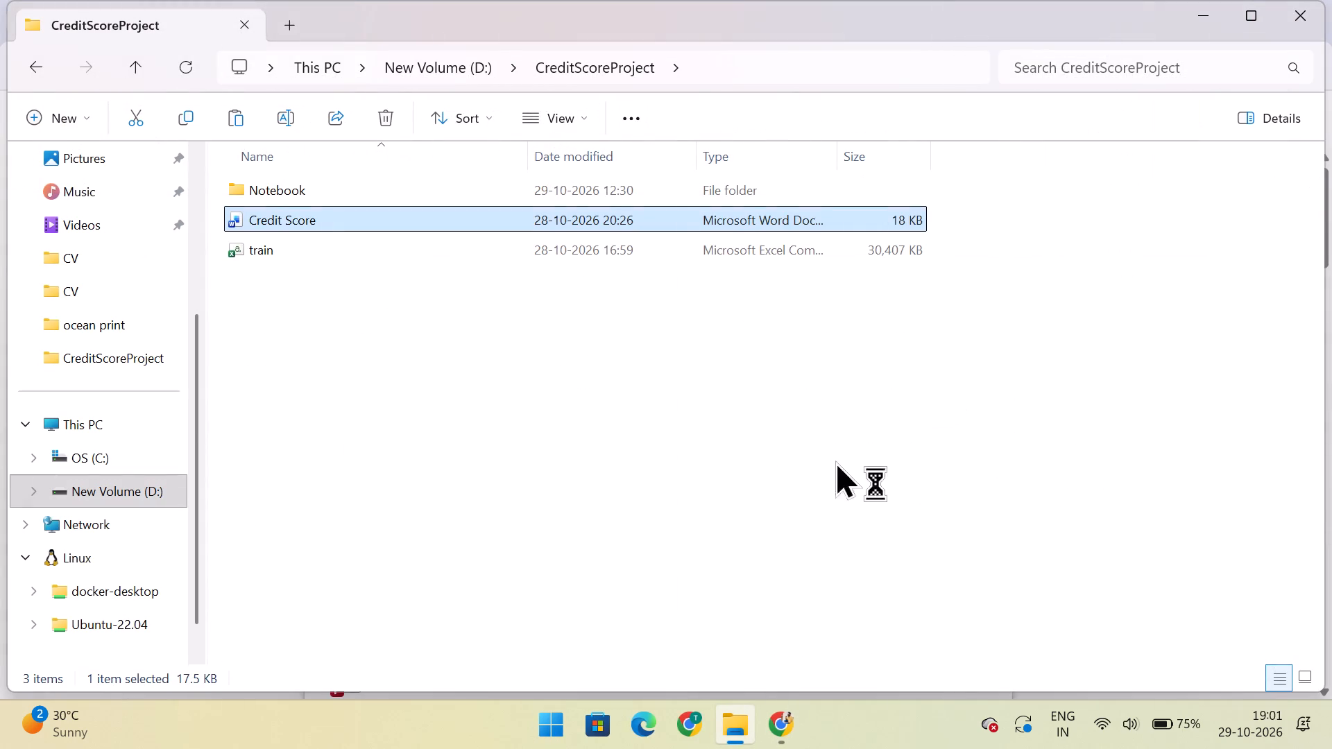
{"action": "key", "text": "Delete"}
Paste the copied final report into the CreditScoreProject folder.
{"action": "left_click", "coordinate": [539, 563]}
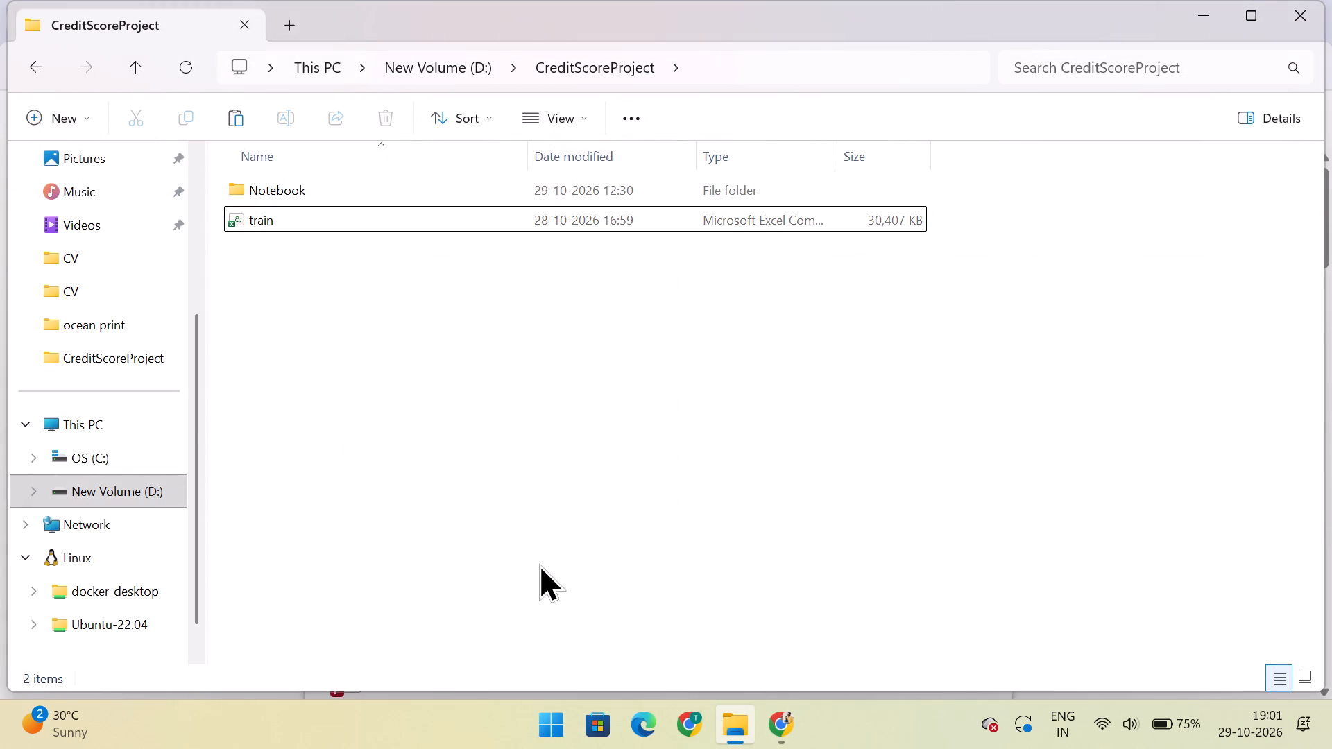
{"action": "key", "text": "ctrl+v"}
Open the pasted final report, enable editing, check its pages from the cover to the last appendix page, and close it.
{"action": "key", "text": "Return"}
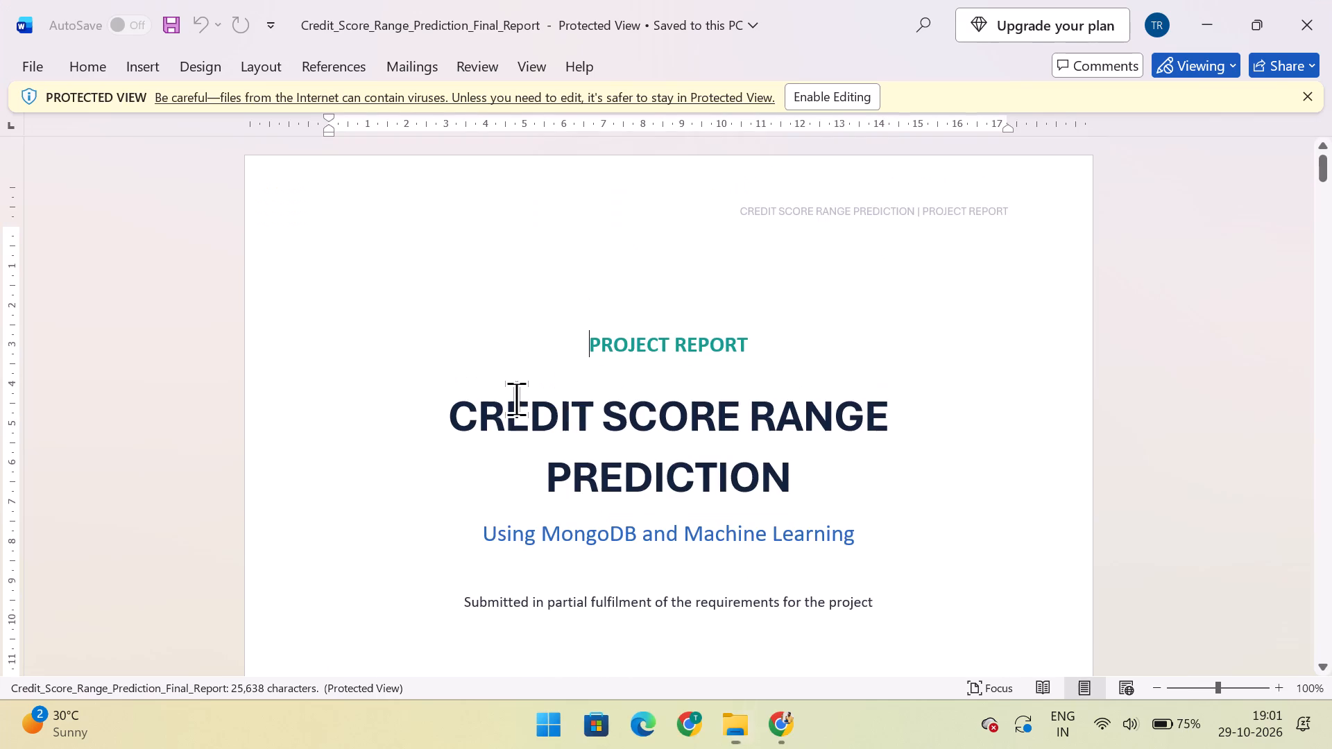
{"action": "scroll", "coordinate": [516, 399], "scroll_direction": "down", "scroll_amount": 10}
{"action": "scroll", "coordinate": [516, 399], "scroll_direction": "down", "scroll_amount": 3, "text": "ctrl"}
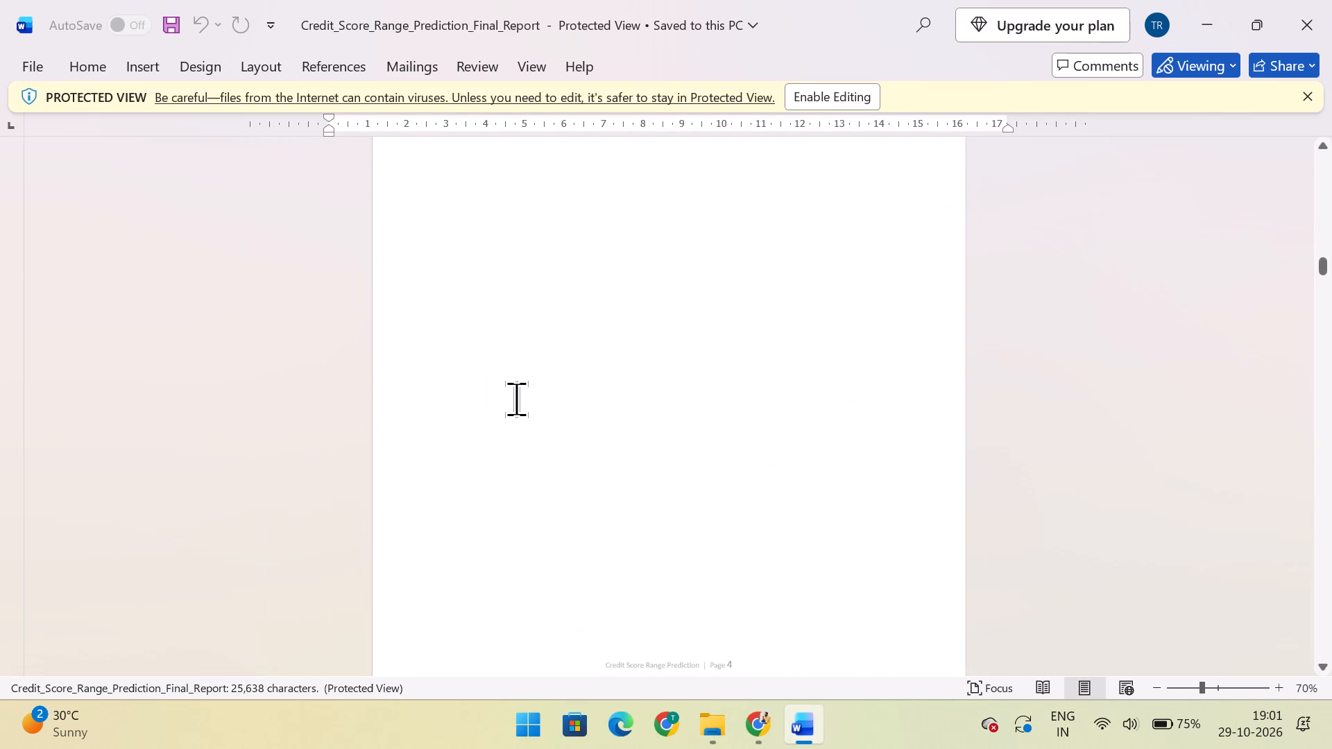
{"action": "scroll", "coordinate": [516, 399], "scroll_direction": "down", "scroll_amount": 2, "text": "ctrl"}
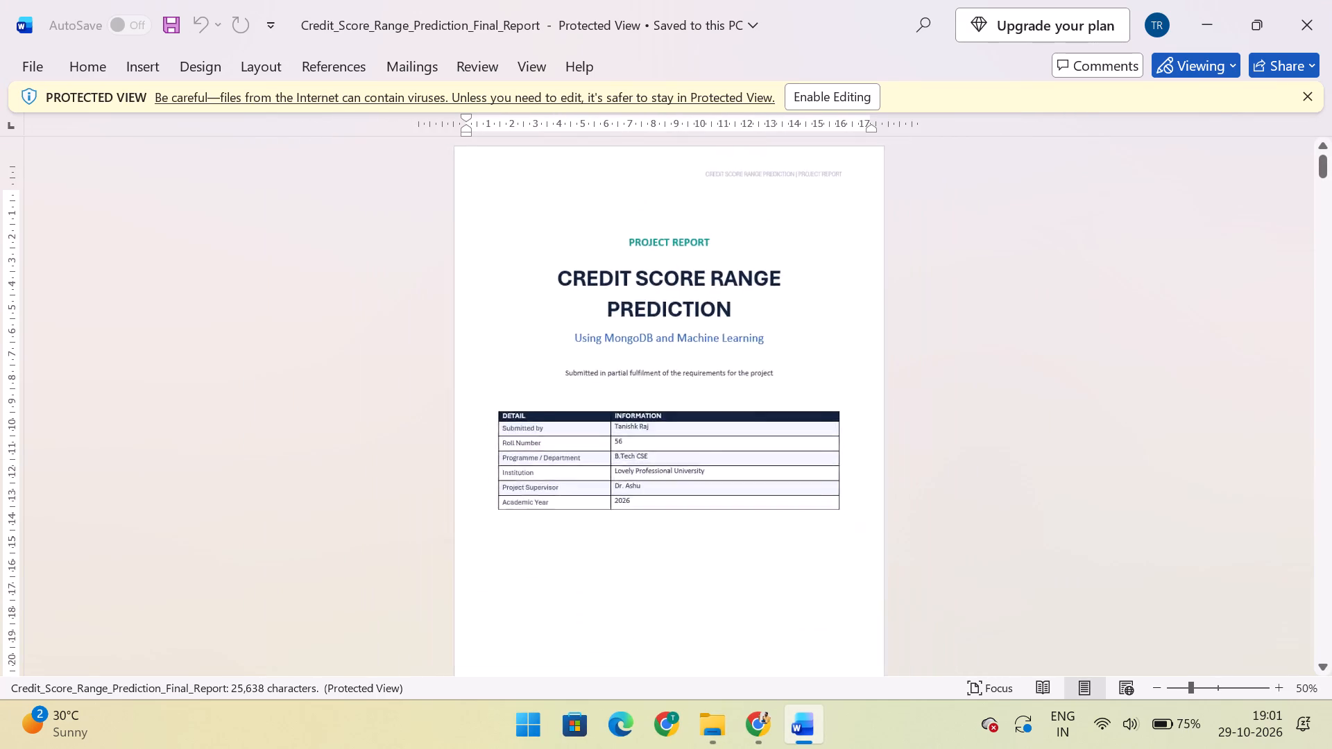
{"action": "scroll", "coordinate": [516, 399], "scroll_direction": "down", "scroll_amount": 1, "text": "ctrl"}
{"action": "left_click", "coordinate": [808, 92]}
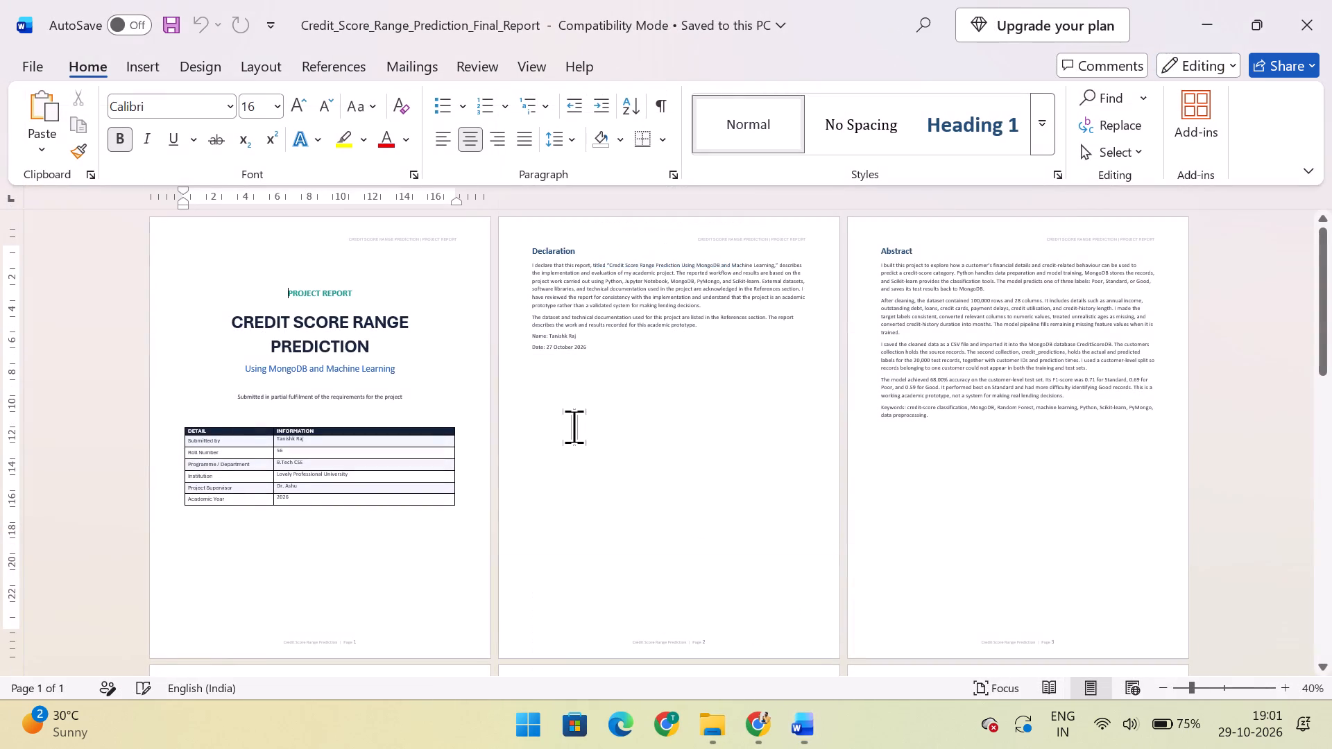
{"action": "scroll", "coordinate": [574, 427], "scroll_direction": "down", "scroll_amount": 7}
{"action": "scroll", "coordinate": [574, 427], "scroll_direction": "down", "scroll_amount": 20}
{"action": "scroll", "coordinate": [574, 427], "scroll_direction": "down", "scroll_amount": 20}
{"action": "scroll", "coordinate": [574, 427], "scroll_direction": "down", "scroll_amount": 16}
{"action": "scroll", "coordinate": [574, 427], "scroll_direction": "up", "scroll_amount": 2}
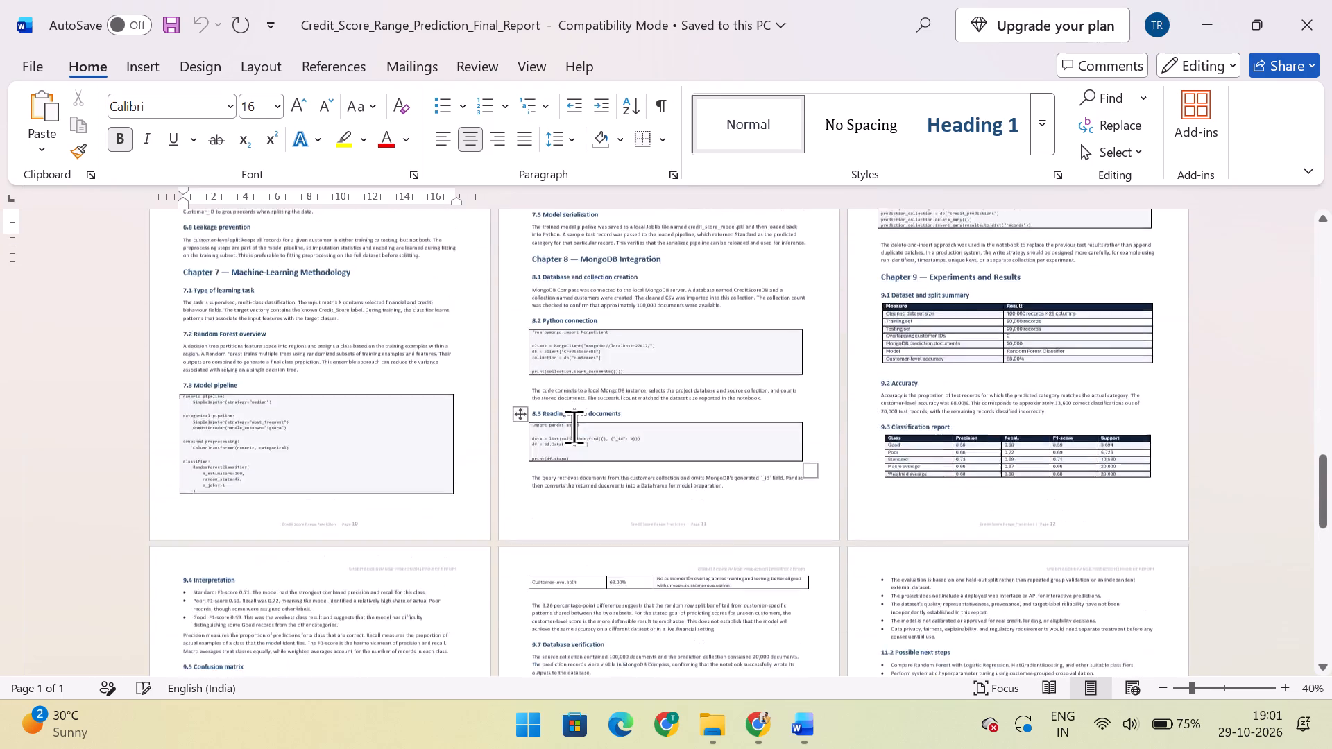
{"action": "scroll", "coordinate": [574, 427], "scroll_direction": "up", "scroll_amount": 2}
{"action": "scroll", "coordinate": [574, 427], "scroll_direction": "down", "scroll_amount": 20}
{"action": "scroll", "coordinate": [574, 427], "scroll_direction": "down", "scroll_amount": 20}
{"action": "scroll", "coordinate": [574, 427], "scroll_direction": "down", "scroll_amount": 20}
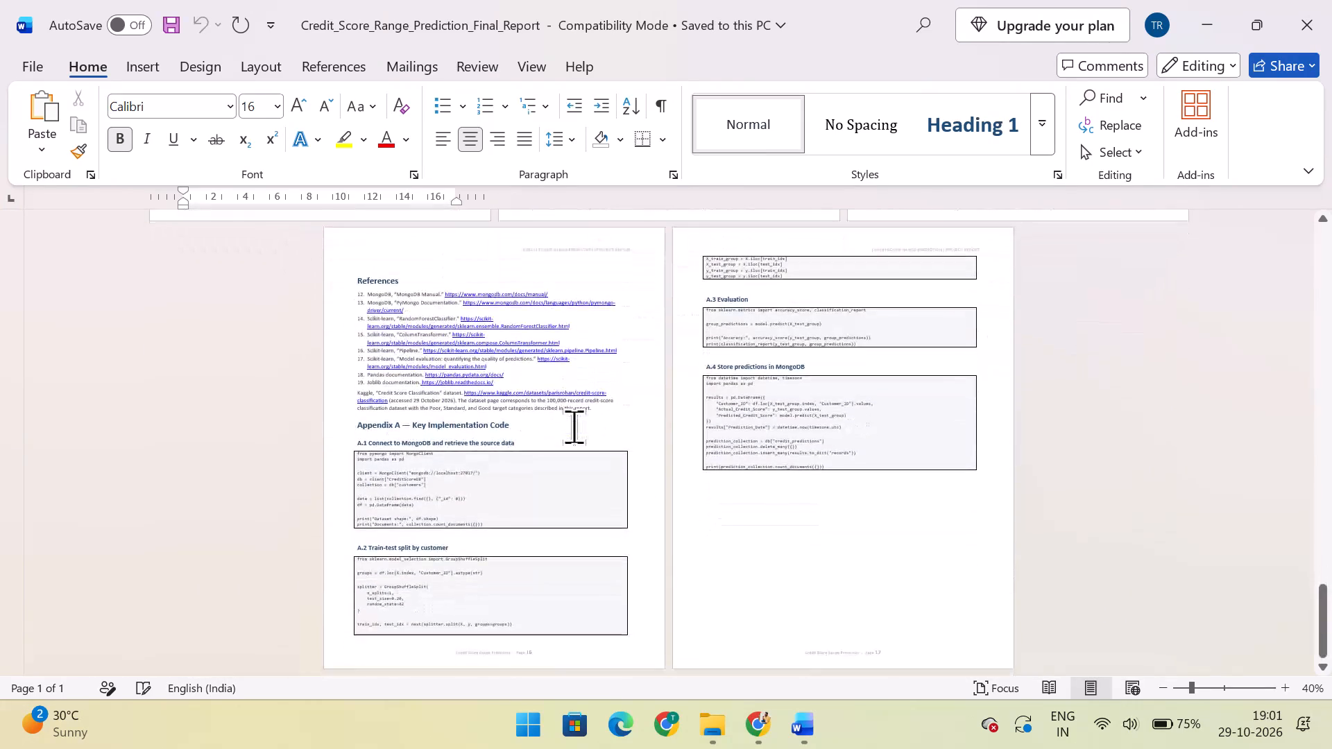
{"action": "scroll", "coordinate": [574, 427], "scroll_direction": "up", "scroll_amount": 6}
{"action": "scroll", "coordinate": [574, 427], "scroll_direction": "up", "scroll_amount": 20}
{"action": "scroll", "coordinate": [574, 427], "scroll_direction": "up", "scroll_amount": 20}
{"action": "scroll", "coordinate": [574, 427], "scroll_direction": "up", "scroll_amount": 15}
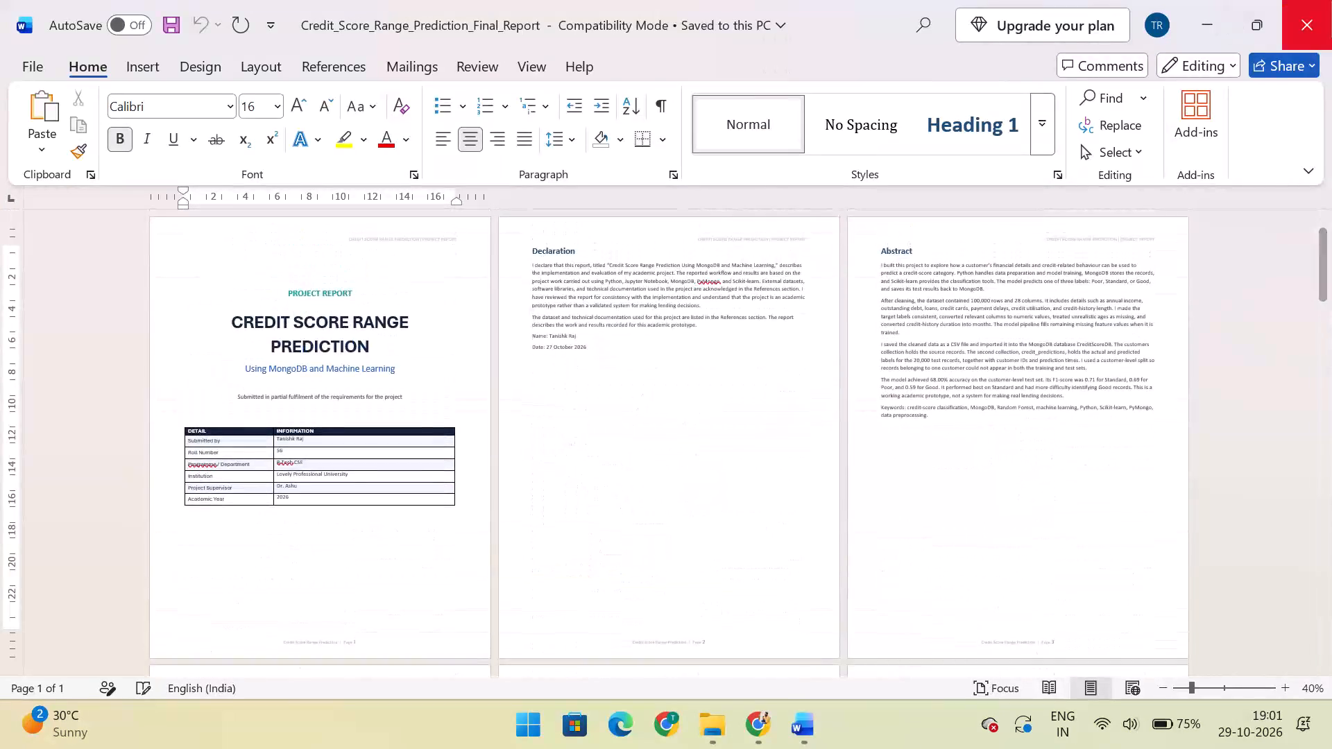
{"action": "left_click", "coordinate": [1331, 0]}
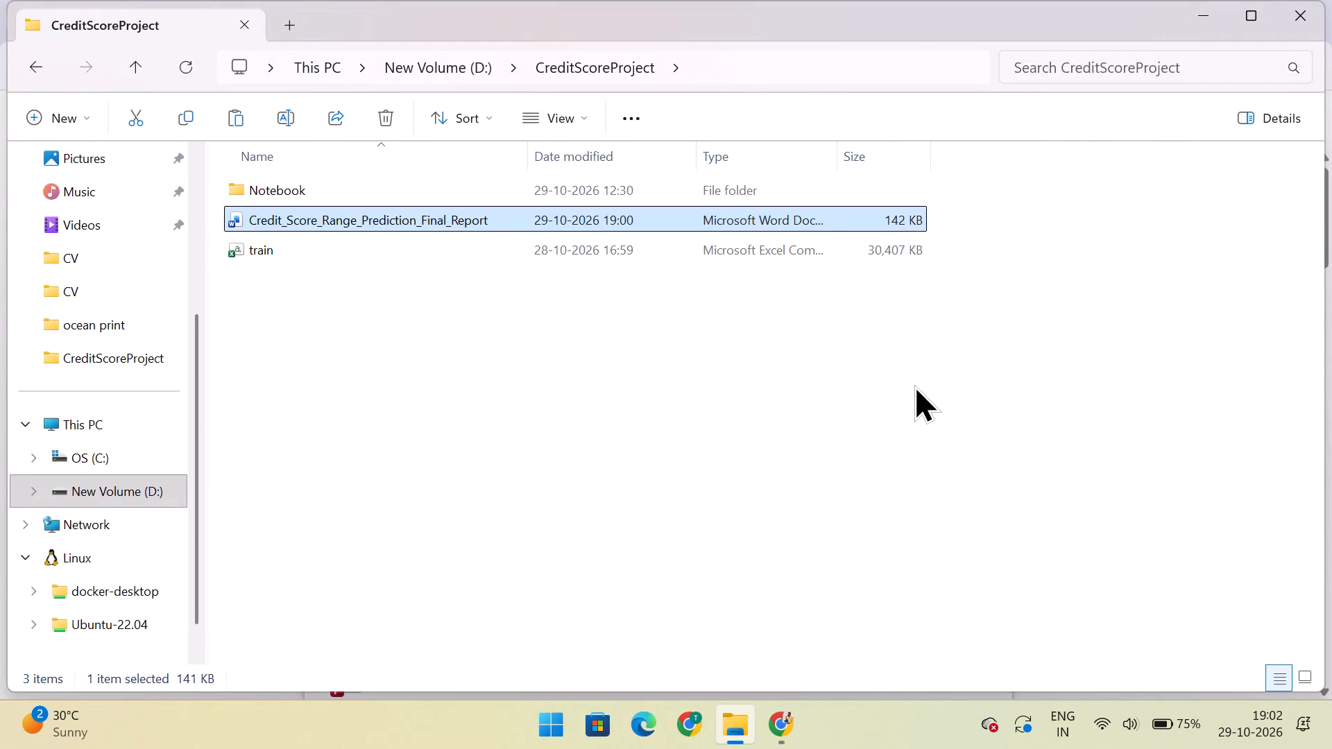
Check the files in the project's Notebook folder and return to CreditScoreProject.
{"action": "double_click", "coordinate": [345, 185]}
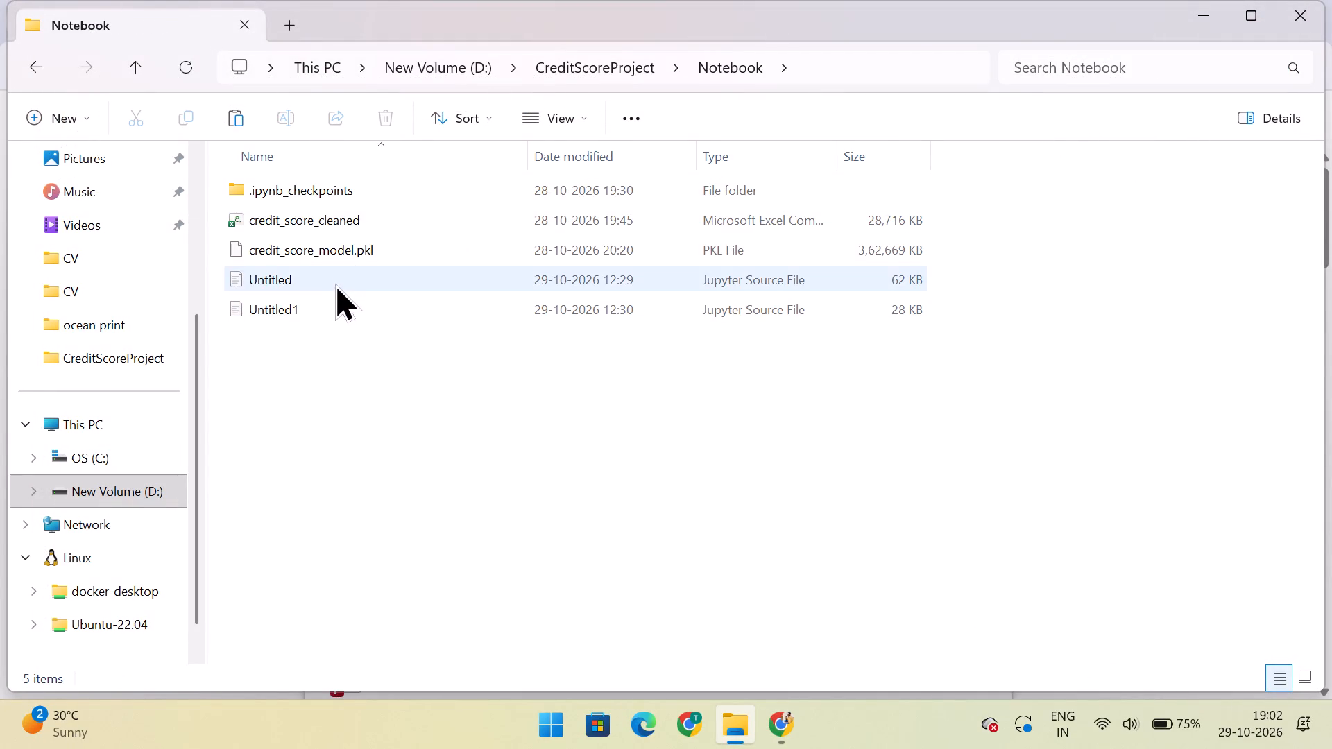
{"action": "left_click", "coordinate": [37, 67]}
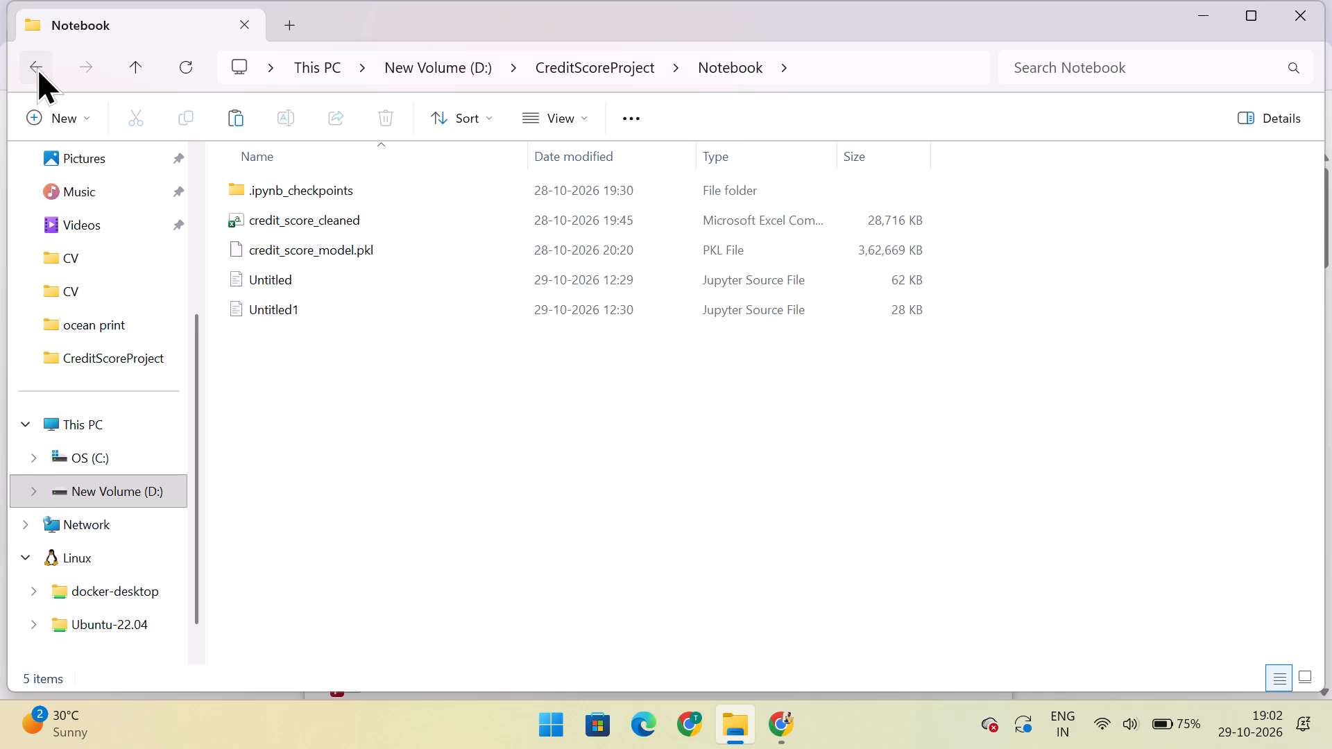
Open Credit_Score_Range_Prediction_Project_Presentation (1) from Downloads, review its slides through to the conclusion, and close it.
{"action": "scroll", "coordinate": [67, 247], "scroll_direction": "up", "scroll_amount": 1}
{"action": "scroll", "coordinate": [92, 174], "scroll_direction": "up", "scroll_amount": 1}
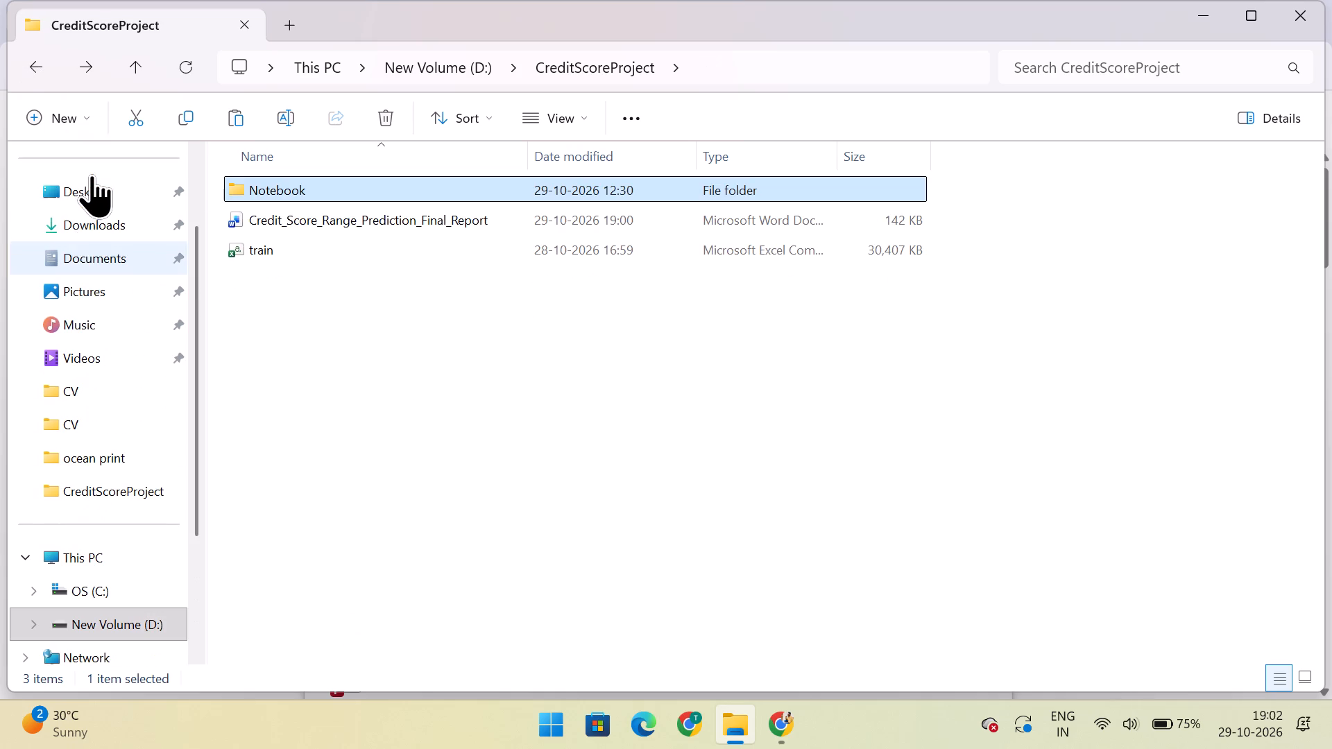
{"action": "left_click", "coordinate": [89, 227]}
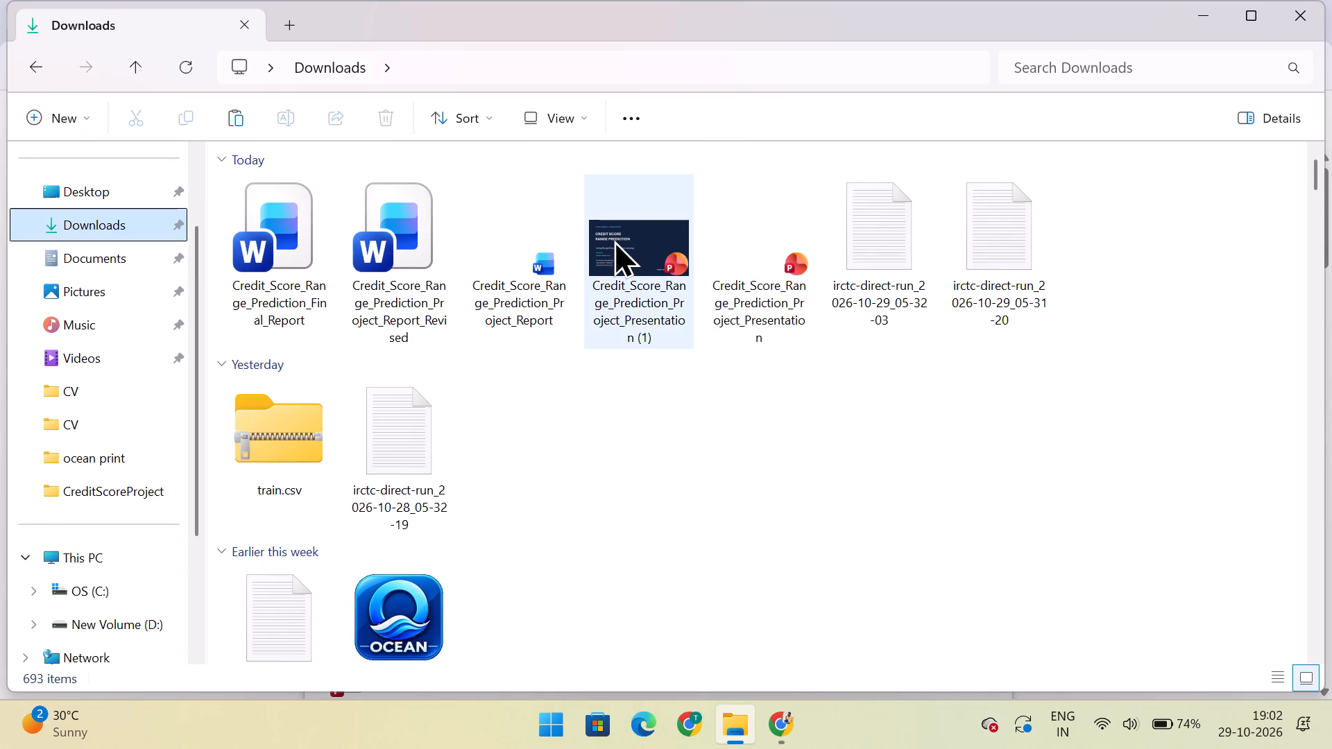
{"action": "double_click", "coordinate": [642, 236]}
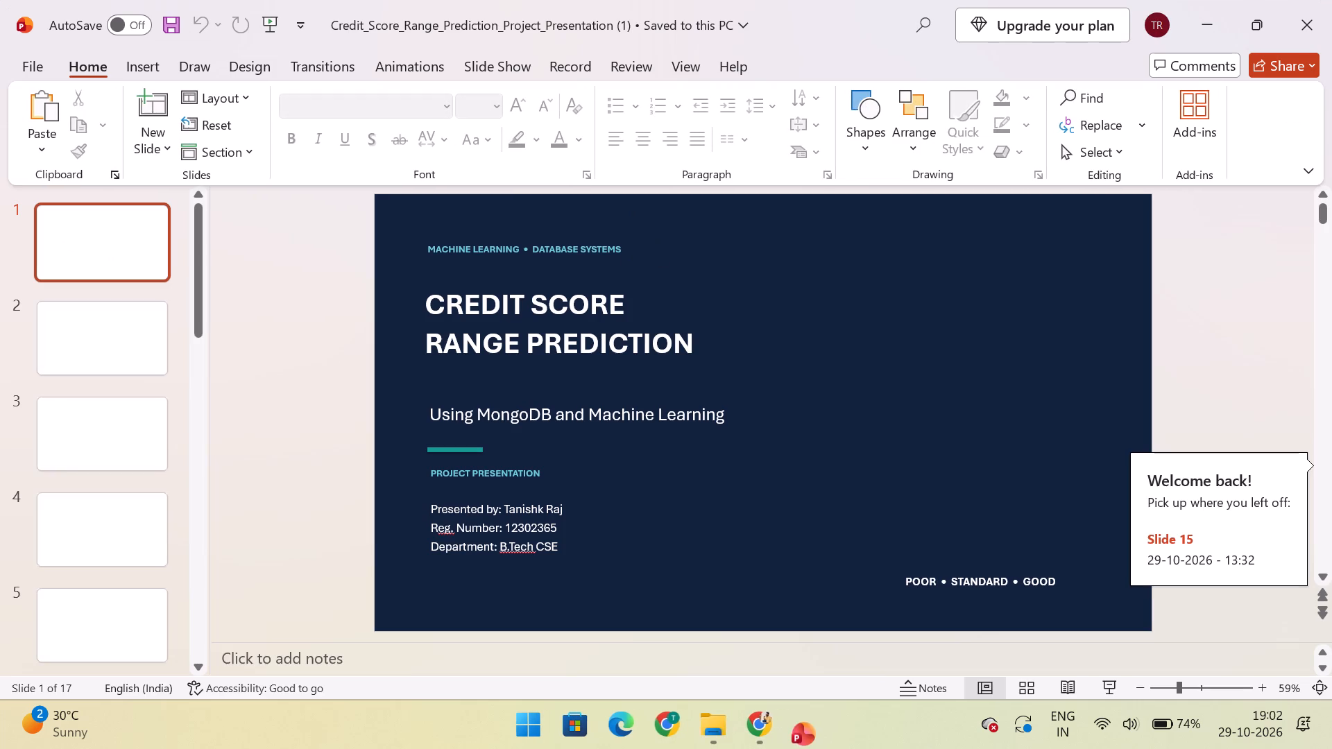
{"action": "scroll", "coordinate": [651, 356], "scroll_direction": "down", "scroll_amount": 3}
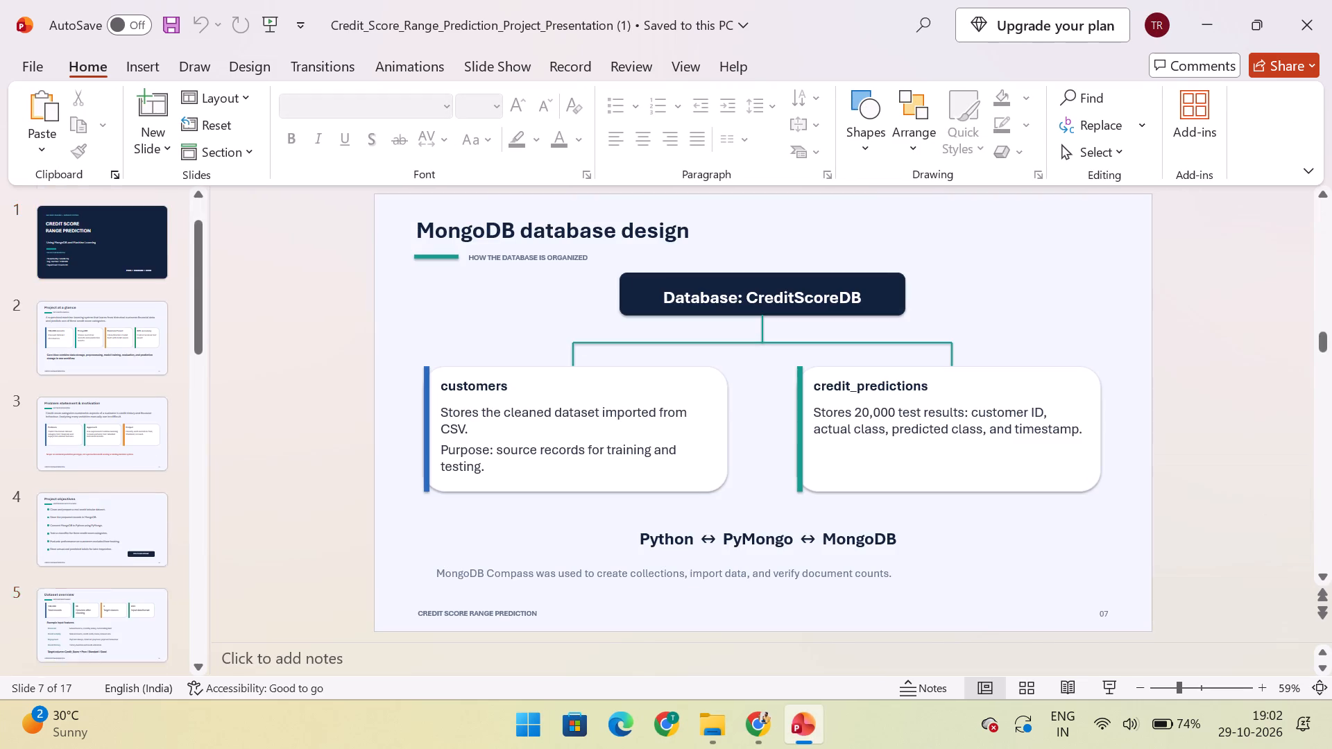
{"action": "scroll", "coordinate": [651, 356], "scroll_direction": "down", "scroll_amount": 16}
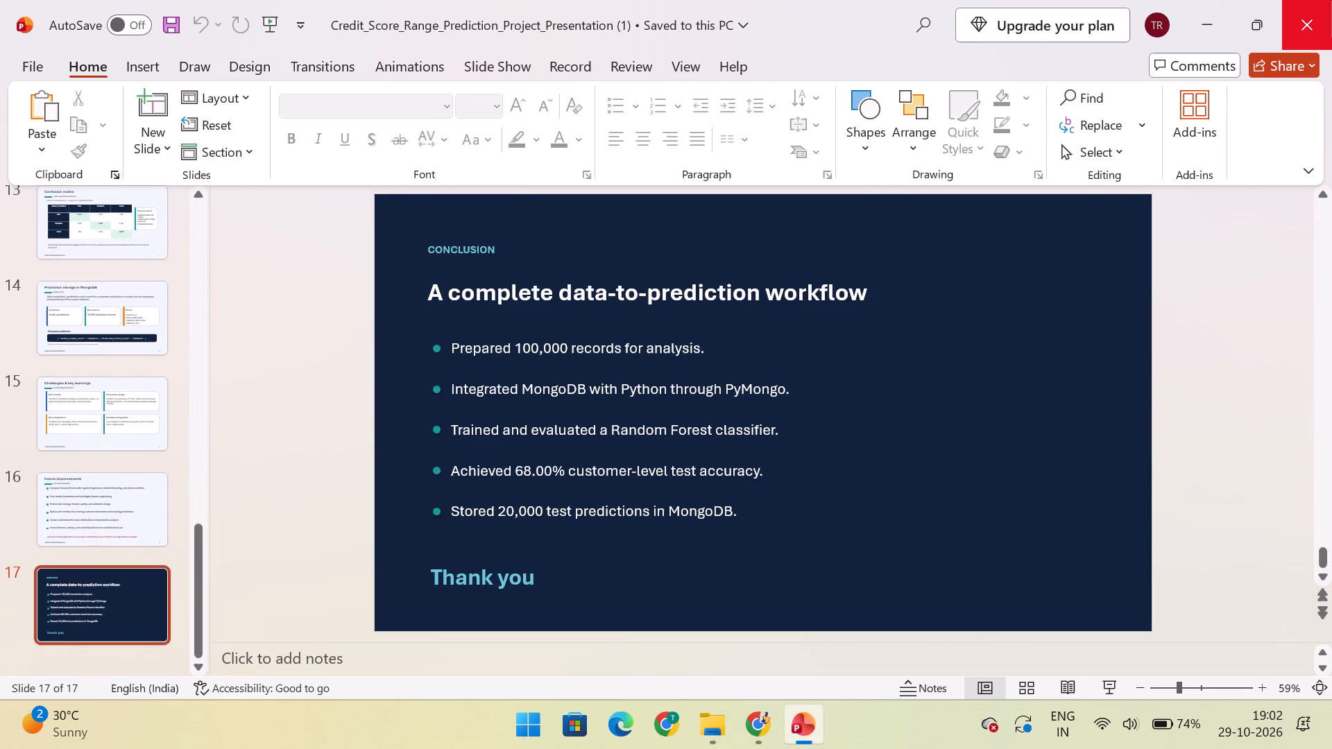
{"action": "left_click", "coordinate": [1331, 0]}
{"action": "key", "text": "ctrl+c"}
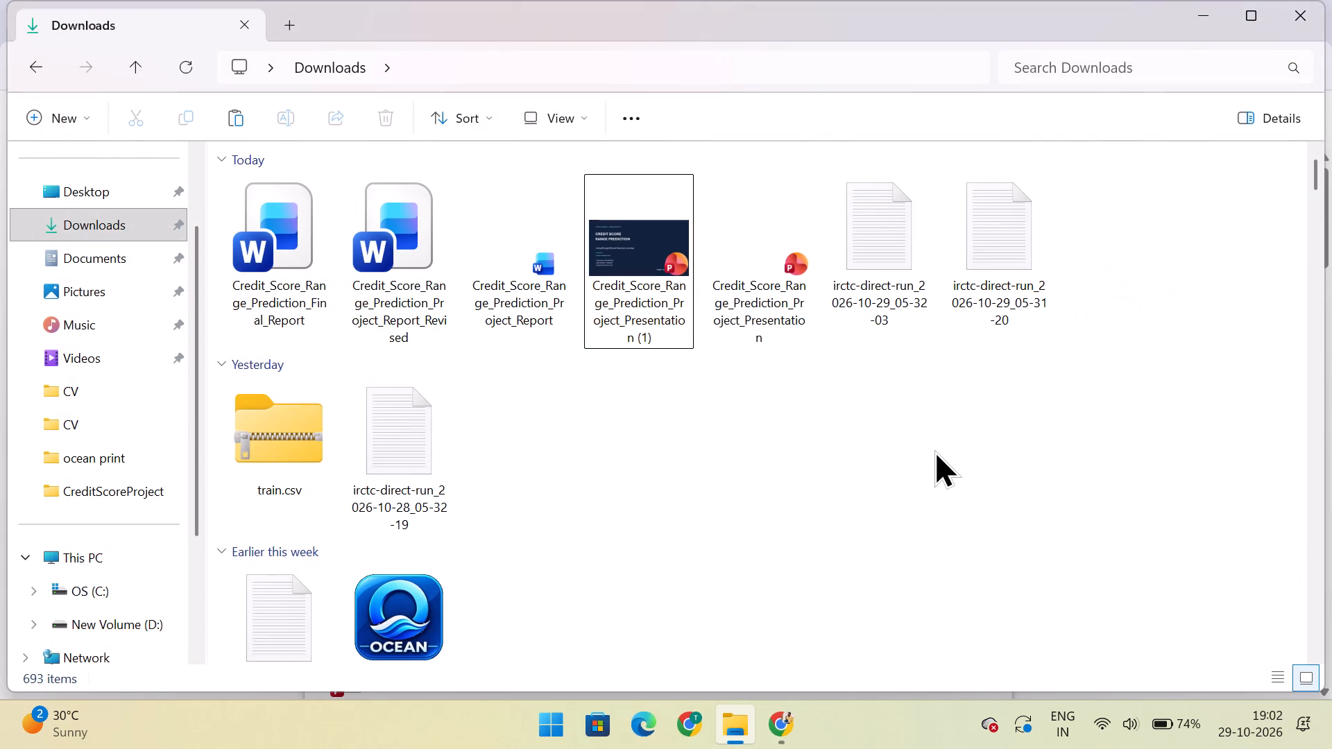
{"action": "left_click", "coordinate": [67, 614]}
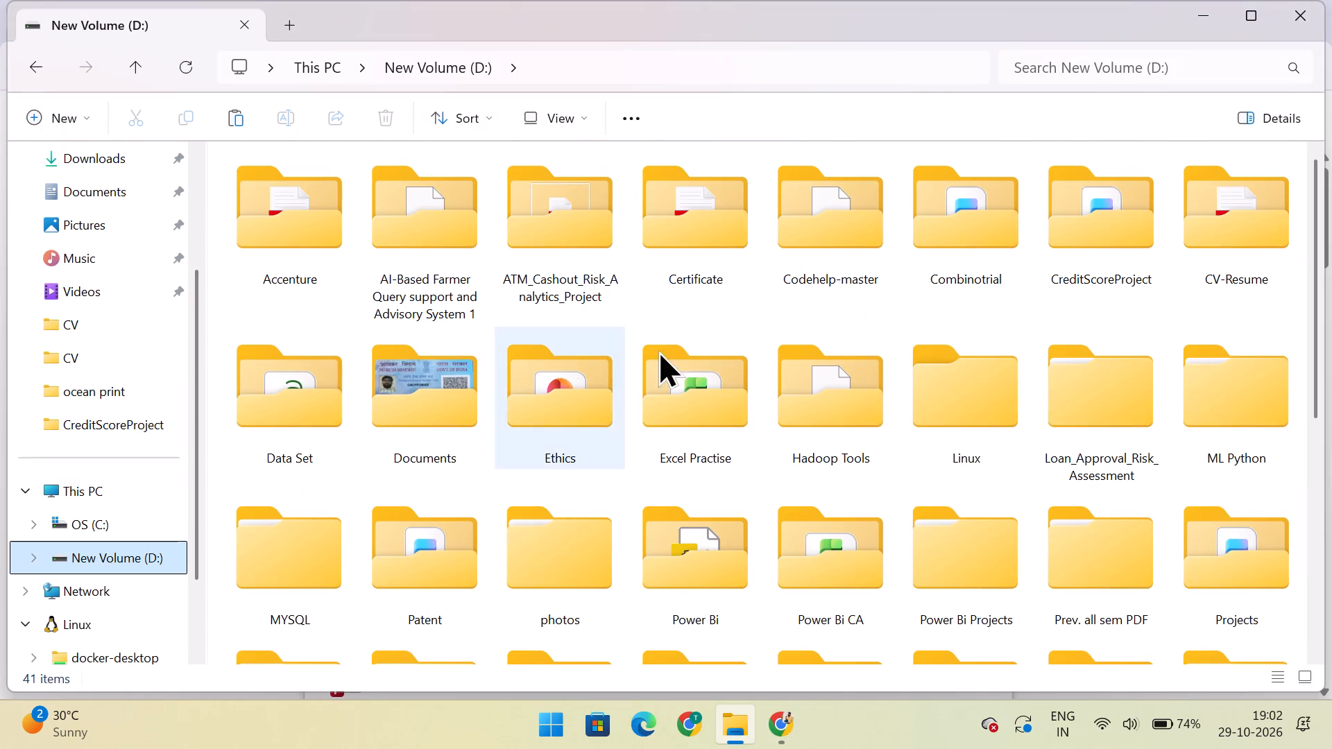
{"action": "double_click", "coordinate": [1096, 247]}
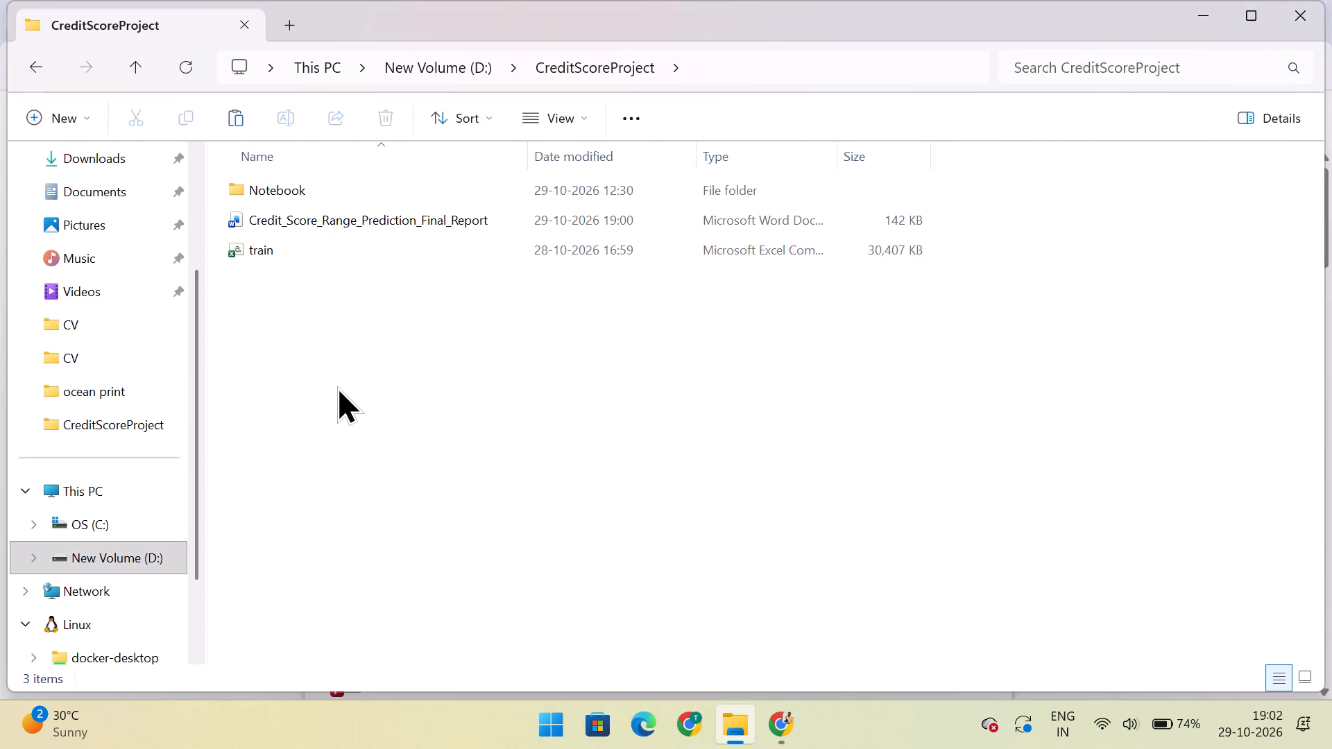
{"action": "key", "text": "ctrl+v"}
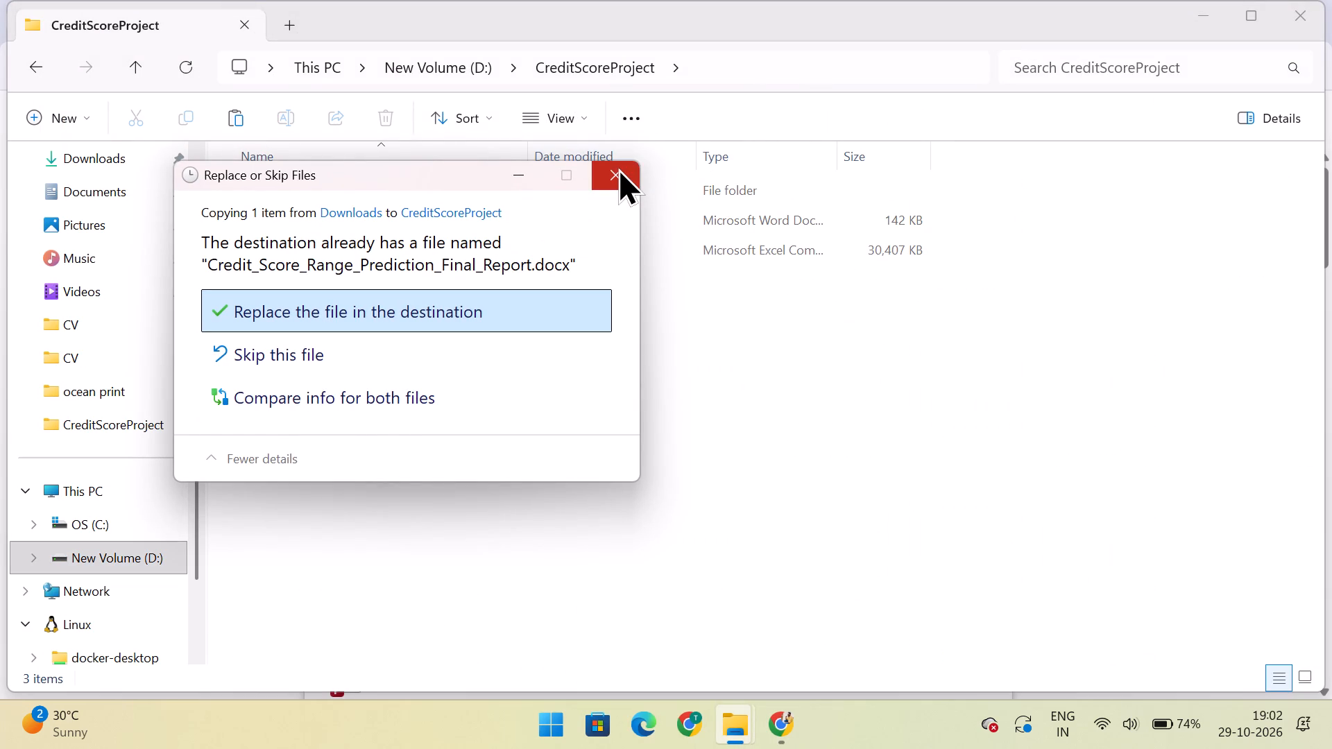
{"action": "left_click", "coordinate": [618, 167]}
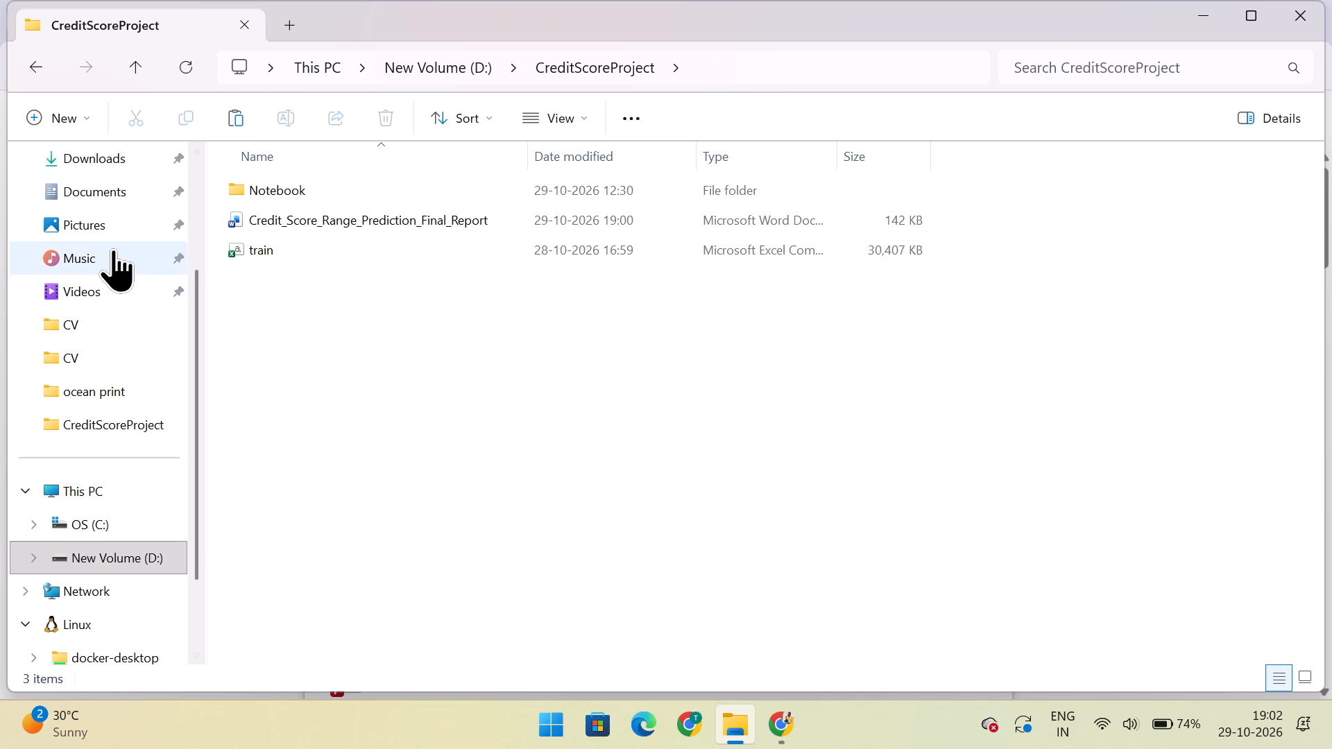
Copy Credit_Score_Range_Prediction_Project_Presentation (1) from Downloads into the CreditScoreProject folder on New Volume (D:).
{"action": "scroll", "coordinate": [113, 248], "scroll_direction": "up", "scroll_amount": 1}
{"action": "left_click", "coordinate": [76, 306]}
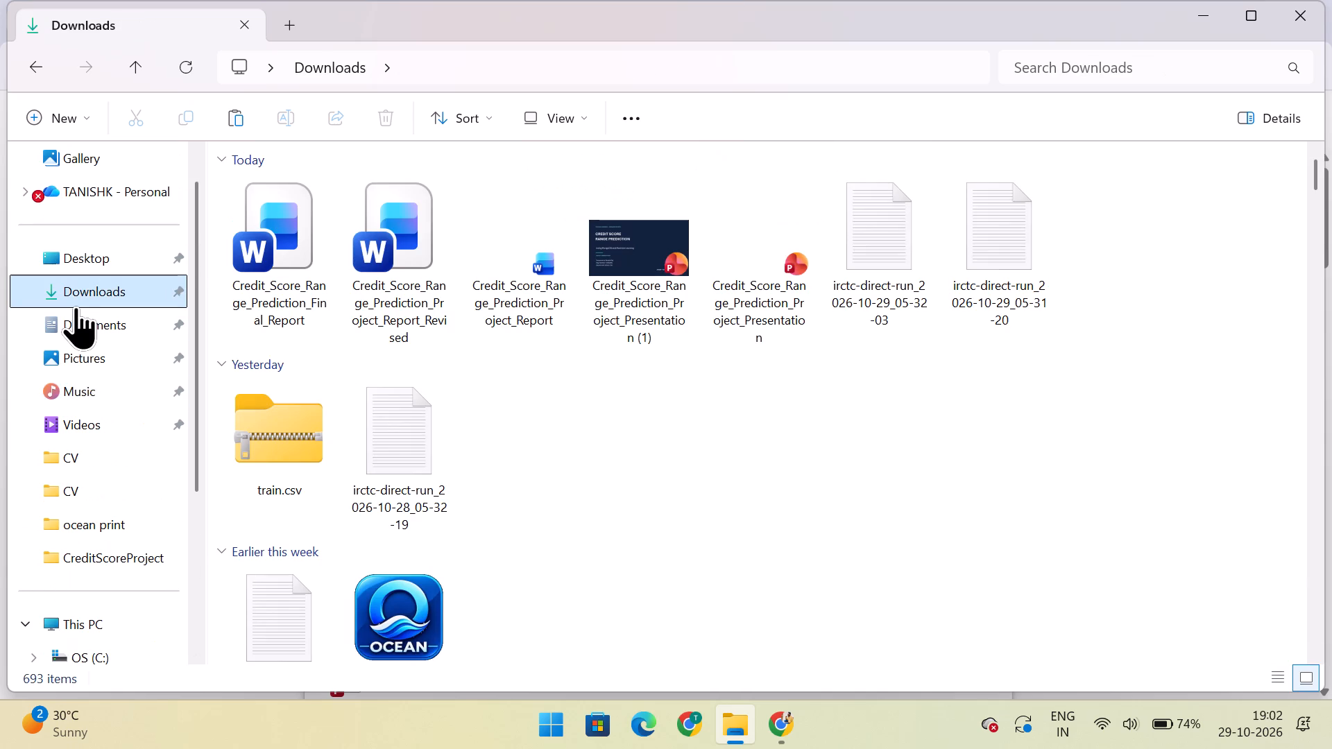
{"action": "key", "text": "Right"}
{"action": "key", "text": "Right"}
{"action": "key", "text": "Right"}
{"action": "left_click", "coordinate": [652, 254]}
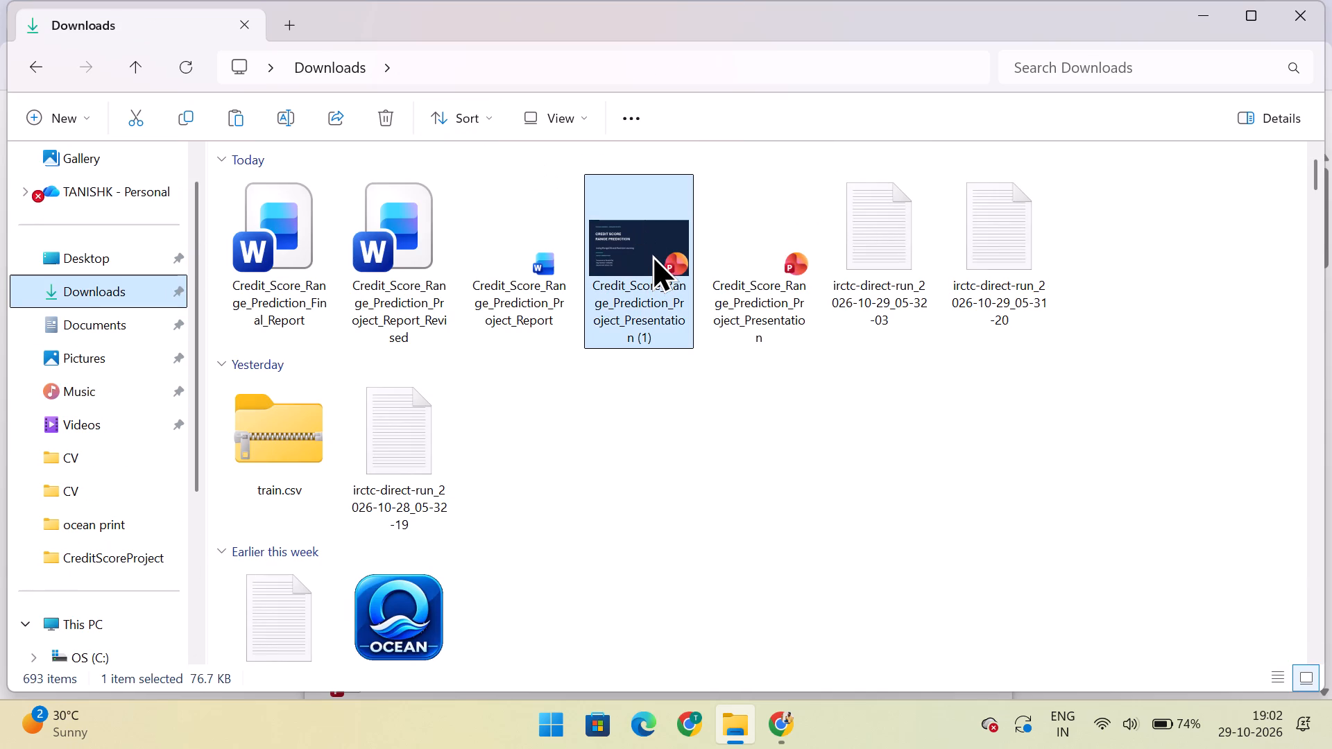
{"action": "key", "text": "ctrl+c"}
{"action": "key", "text": "BackSpace"}
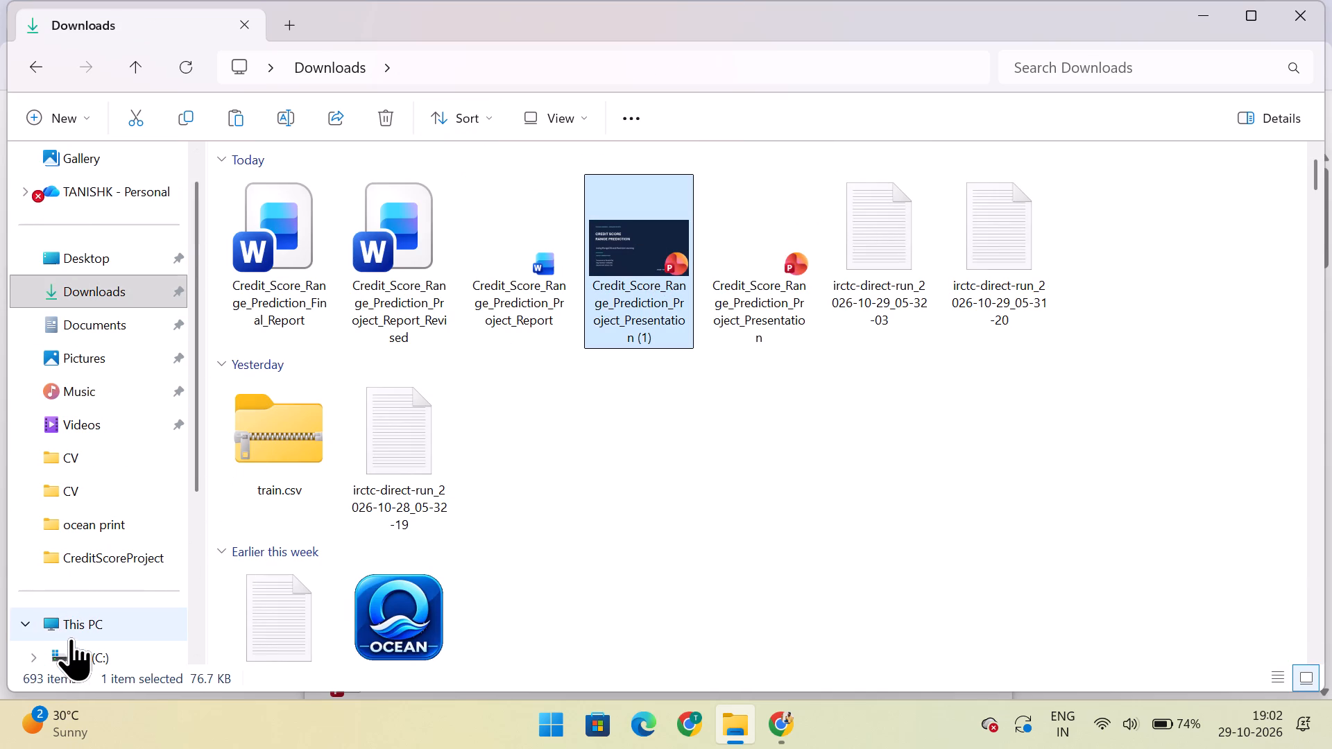
{"action": "key", "text": "ctrl+v"}
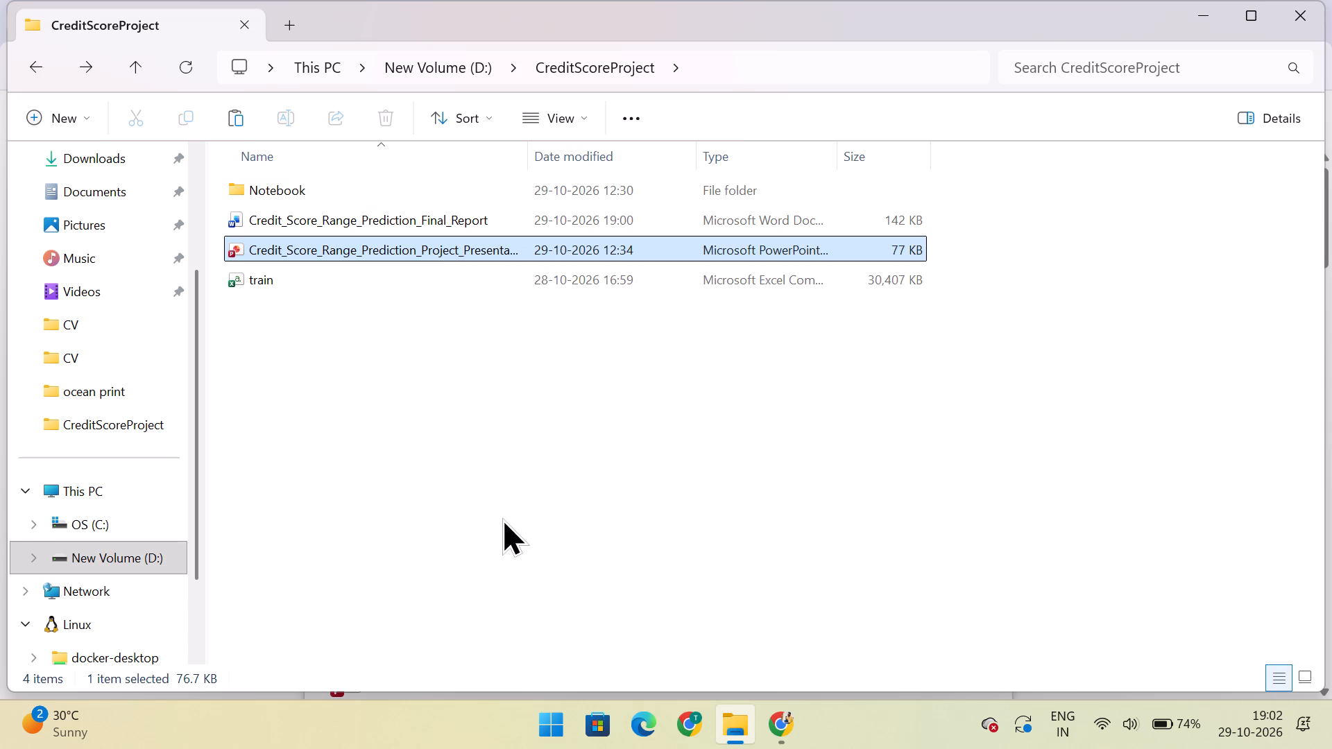
Rename the pasted presentation as Credit_Score_Range_Prediction_Project_Presentation, removing the (1) suffix.
{"action": "left_click", "coordinate": [470, 245]}
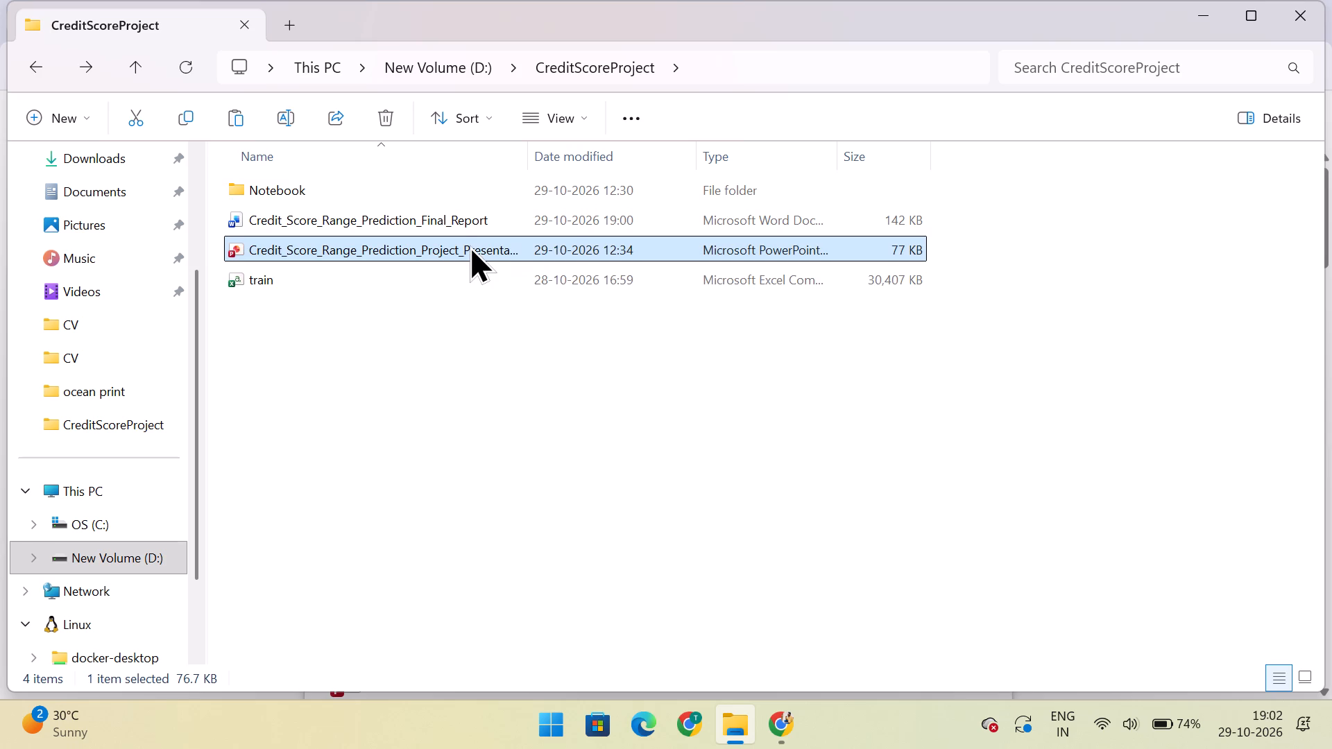
{"action": "key", "text": "Right"}
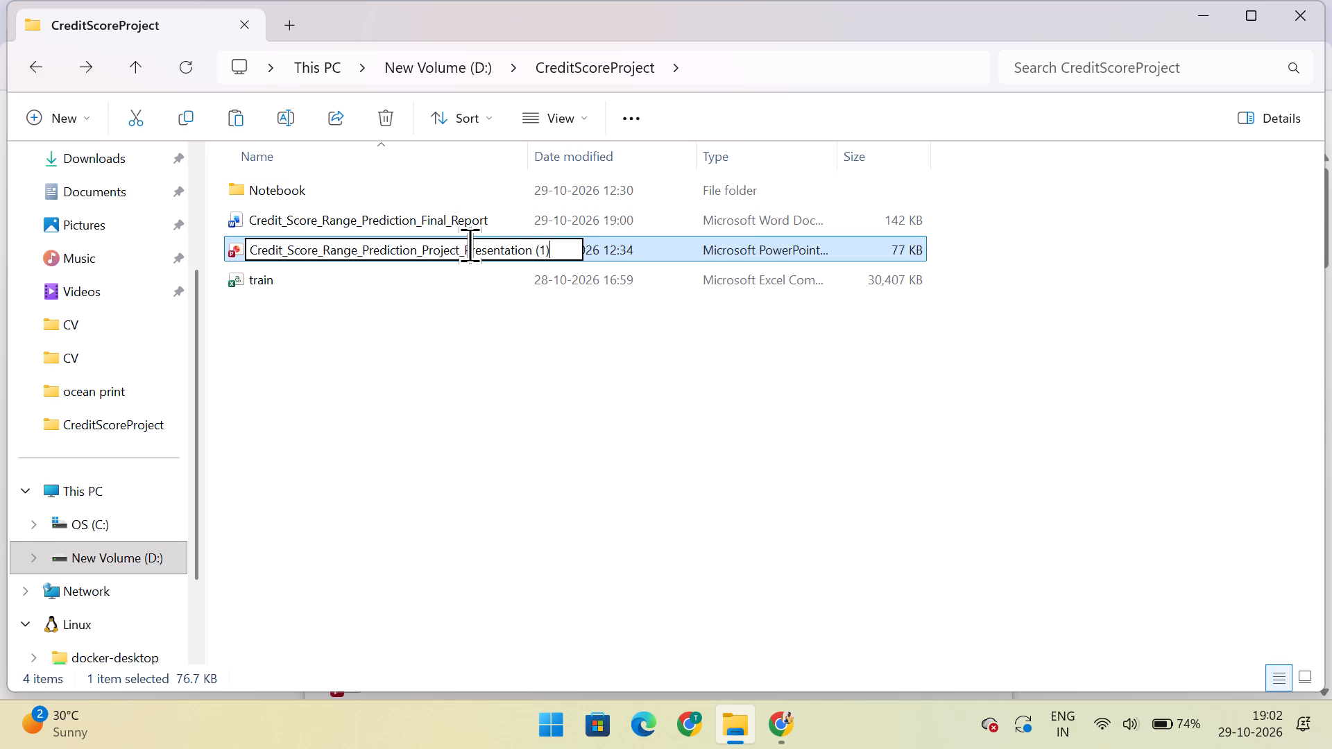
{"action": "key", "text": "BackSpace"}
{"action": "key", "text": "BackSpace"}
{"action": "key", "text": "BackSpace"}
{"action": "key", "text": "BackSpace"}
{"action": "key", "text": "Return"}
Open the renamed presentation, skim its slides to the end and back to the title slide, and close it.
{"action": "key", "text": "Return"}
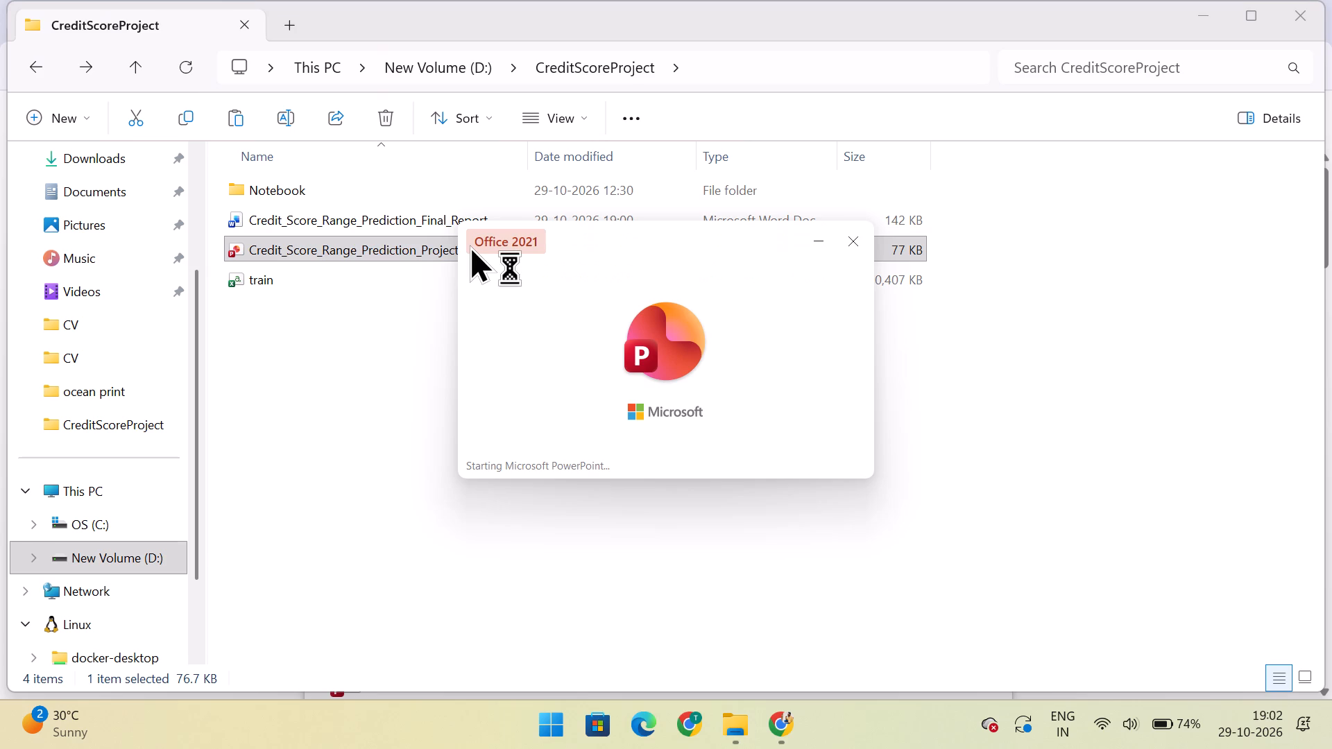
{"action": "scroll", "coordinate": [470, 245], "scroll_direction": "down", "scroll_amount": 2}
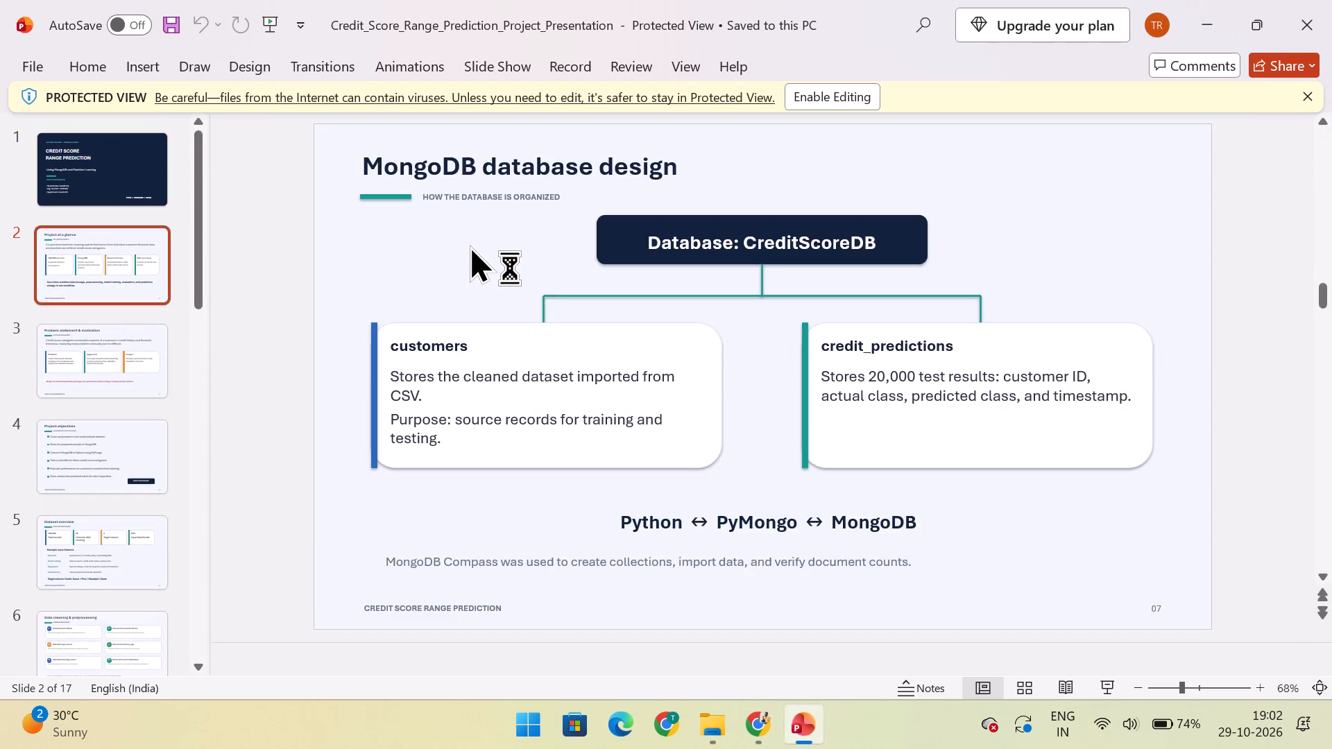
{"action": "scroll", "coordinate": [470, 245], "scroll_direction": "down", "scroll_amount": 8}
{"action": "scroll", "coordinate": [470, 245], "scroll_direction": "up", "scroll_amount": 4}
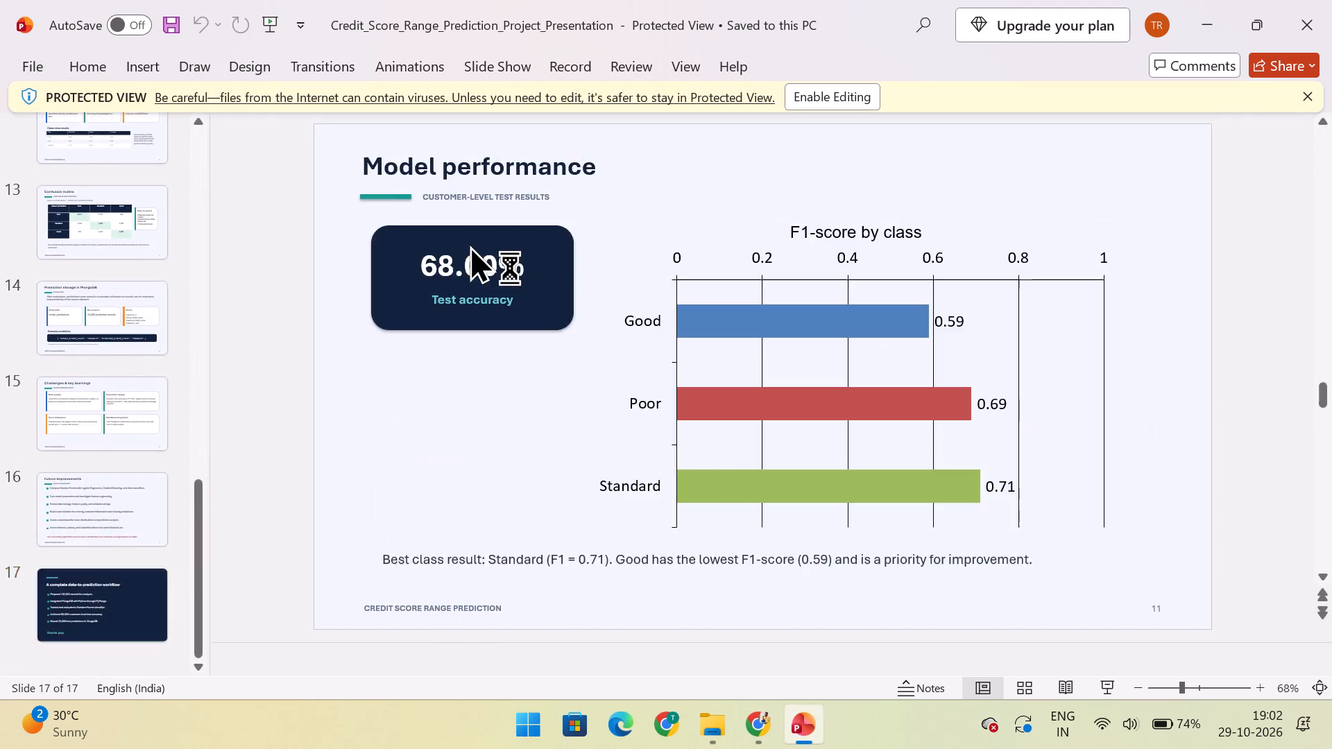
{"action": "scroll", "coordinate": [470, 245], "scroll_direction": "up", "scroll_amount": 9}
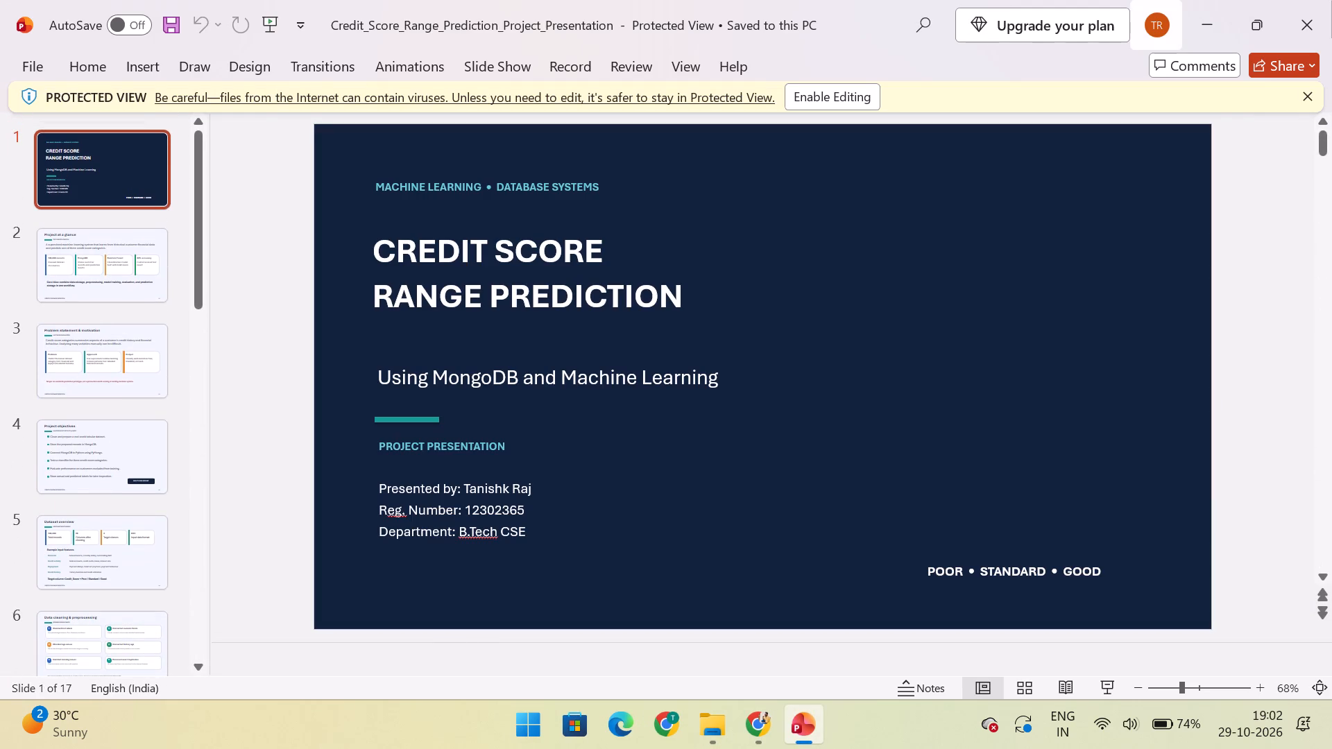
{"action": "left_click", "coordinate": [1331, 0]}
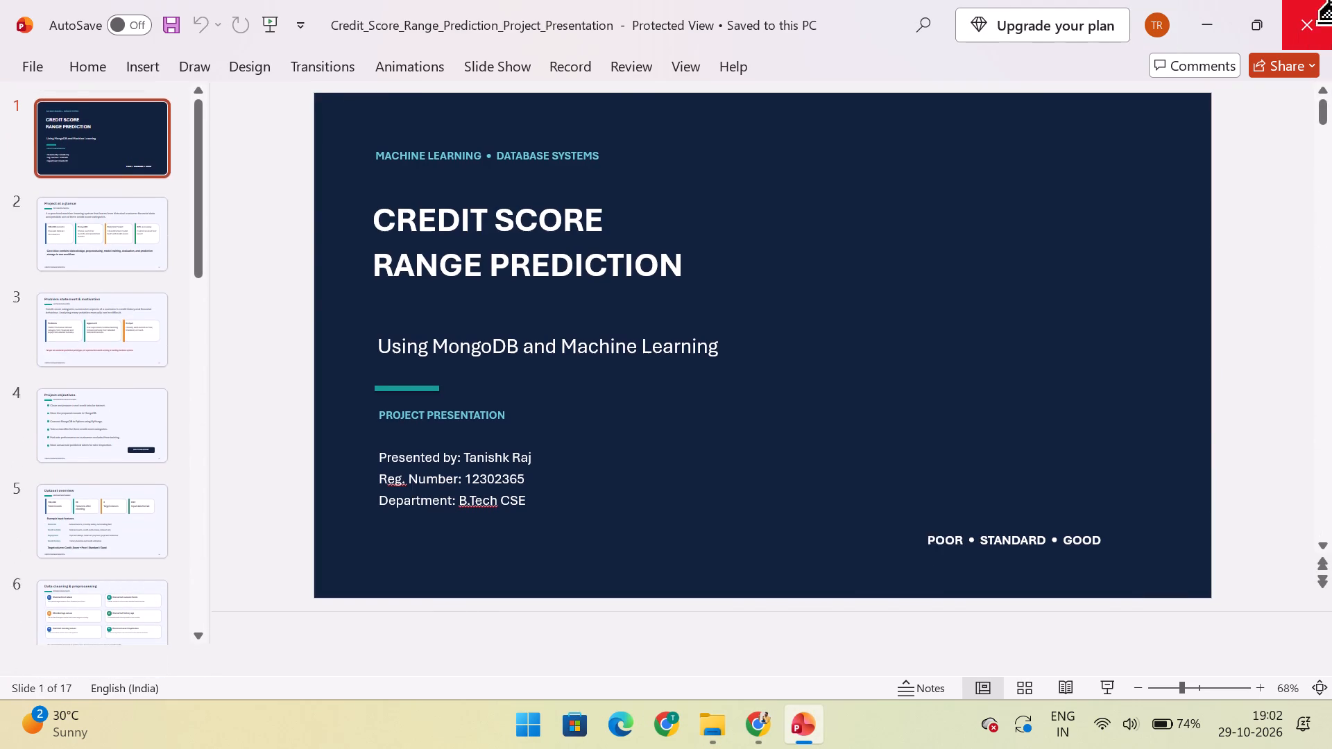
Go back from CreditScoreProject to New Volume (D:) and switch to the download history in Chrome.
{"action": "key", "text": "BackSpace"}
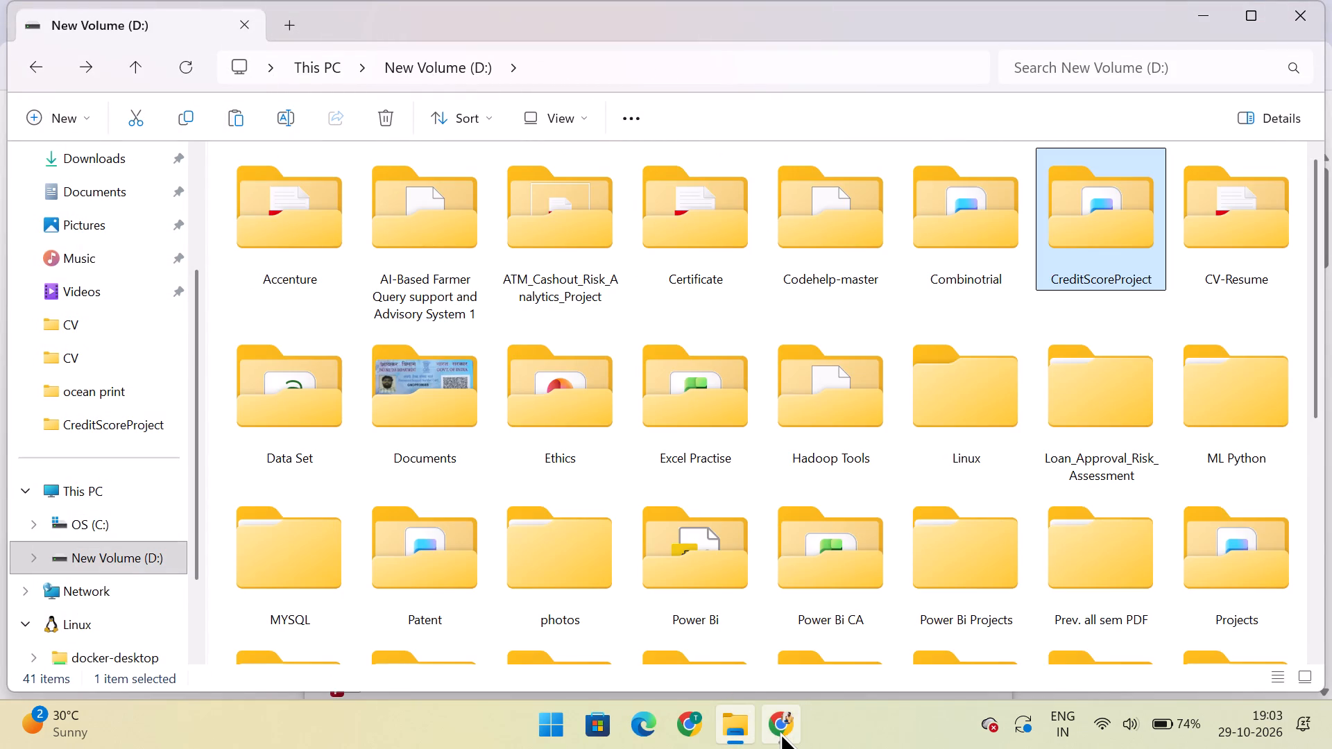
{"action": "left_click", "coordinate": [780, 731]}
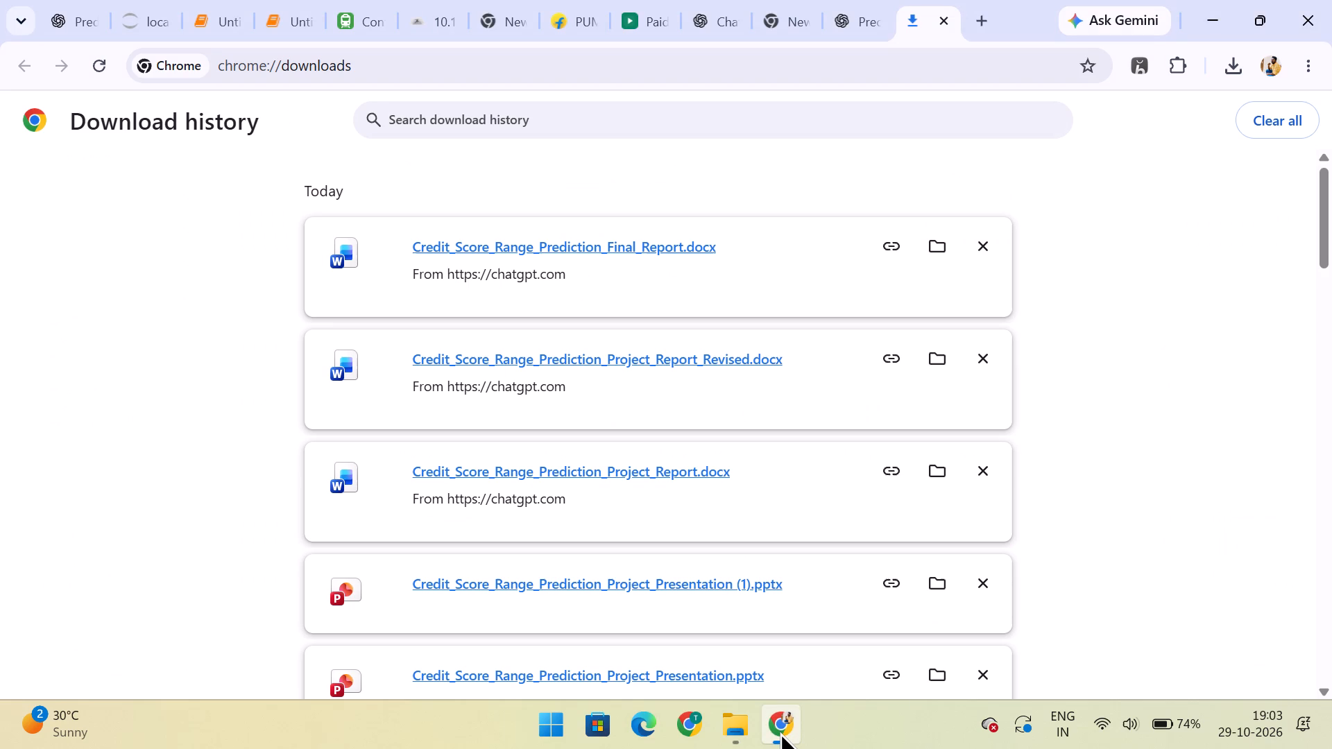